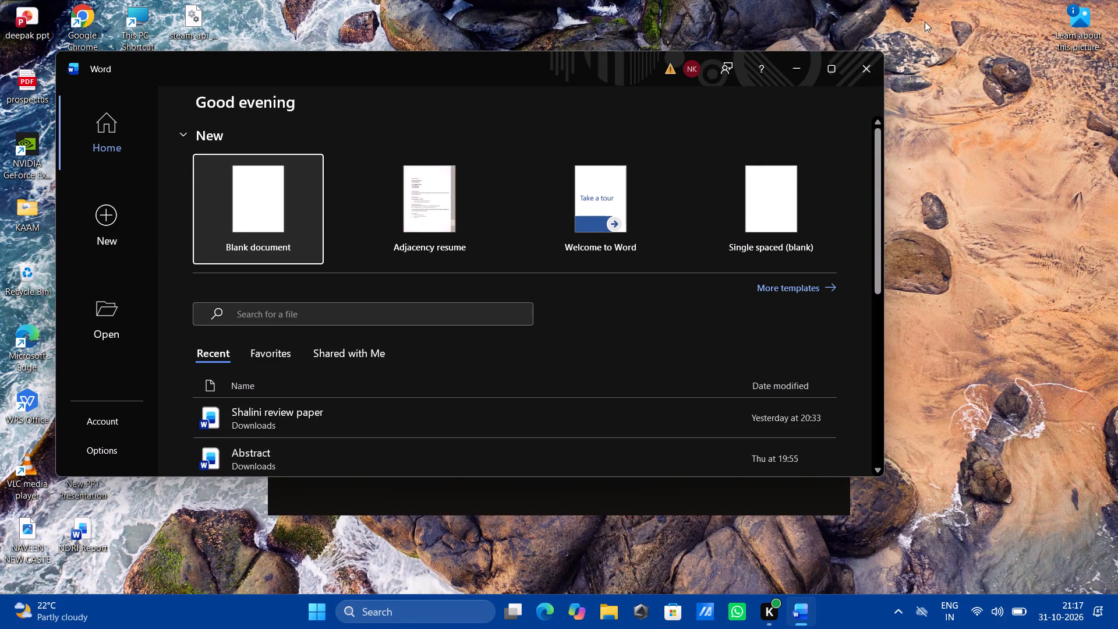
Maximize the start window and open the recent SOL report document stored in Downloads.
{"action": "left_click", "coordinate": [833, 65]}
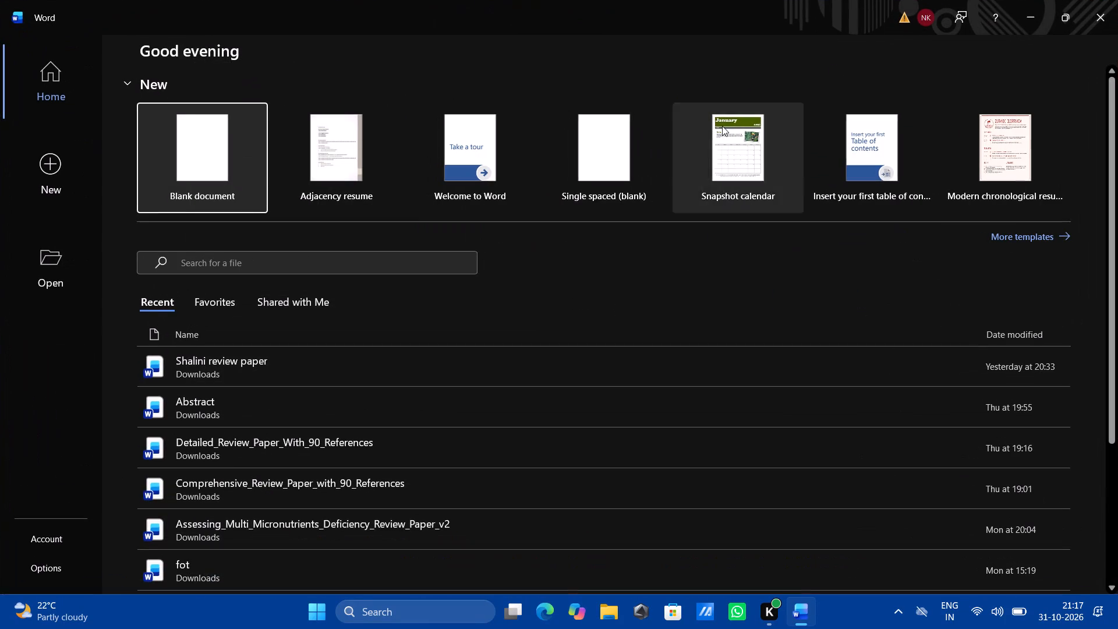
{"action": "scroll", "coordinate": [409, 393], "scroll_direction": "down", "scroll_amount": 1}
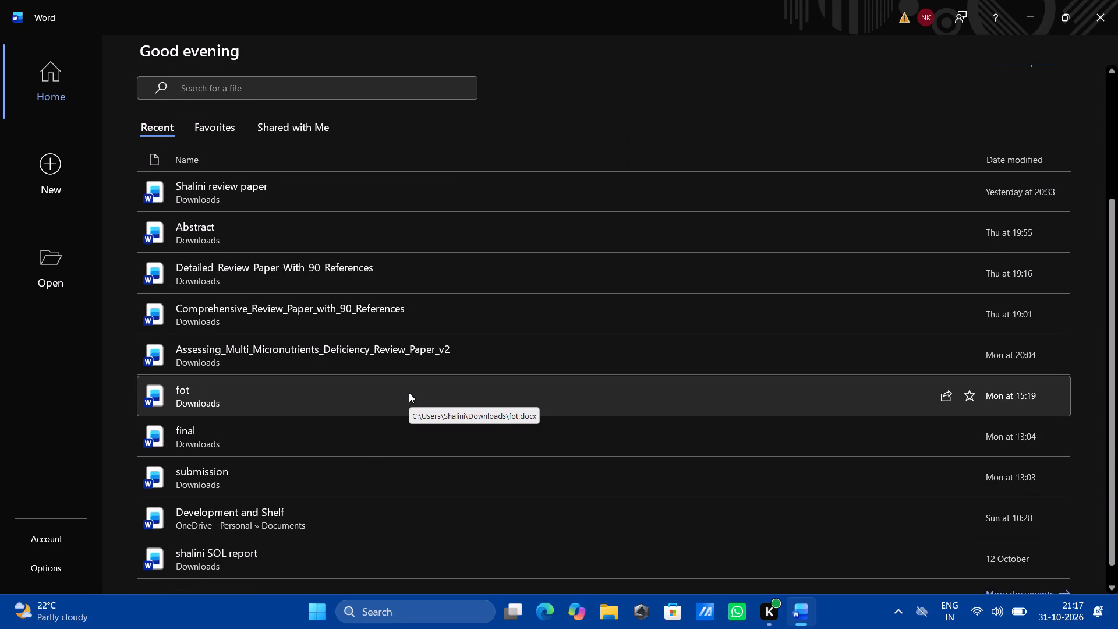
{"action": "scroll", "coordinate": [409, 393], "scroll_direction": "down", "scroll_amount": 1}
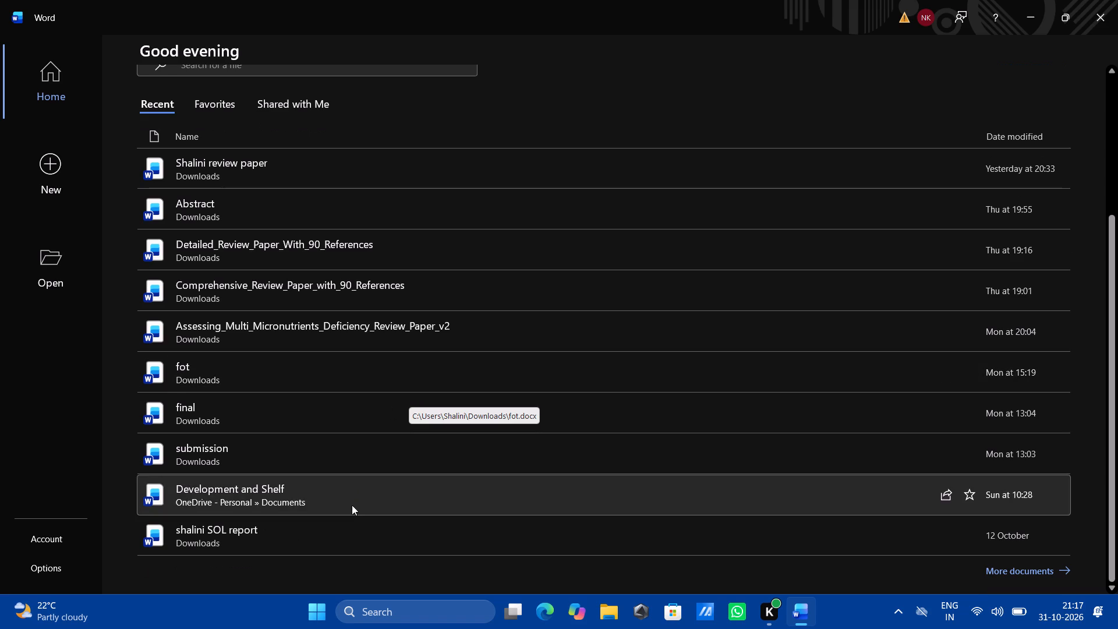
{"action": "left_click", "coordinate": [356, 520]}
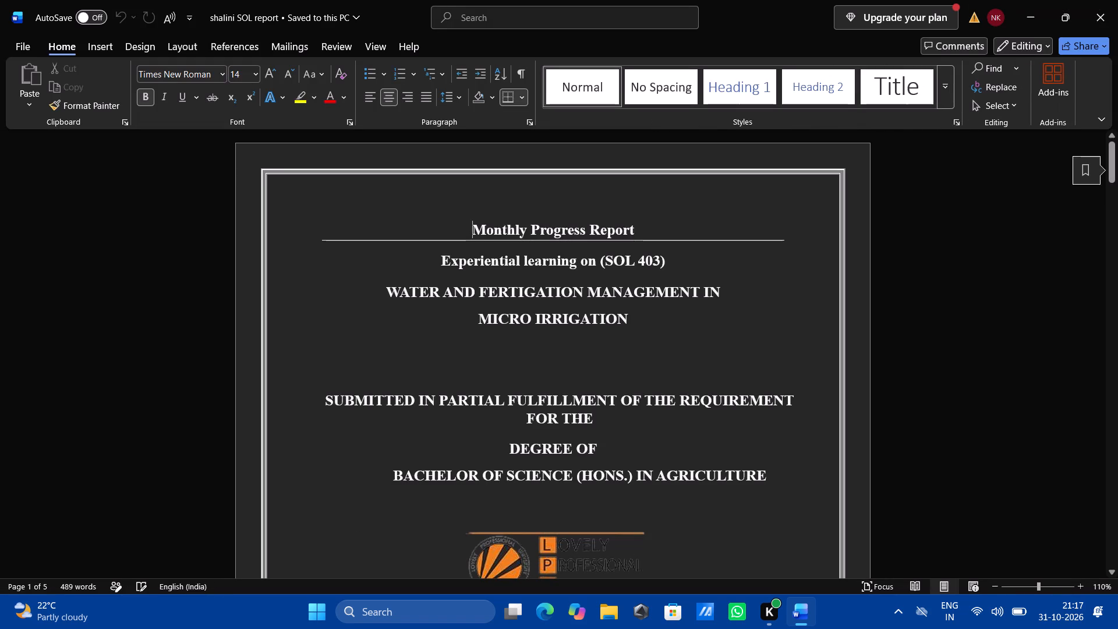
Examine the report from its cover page to the index table of activities and dates.
{"action": "scroll", "coordinate": [356, 520], "scroll_direction": "down", "scroll_amount": 5}
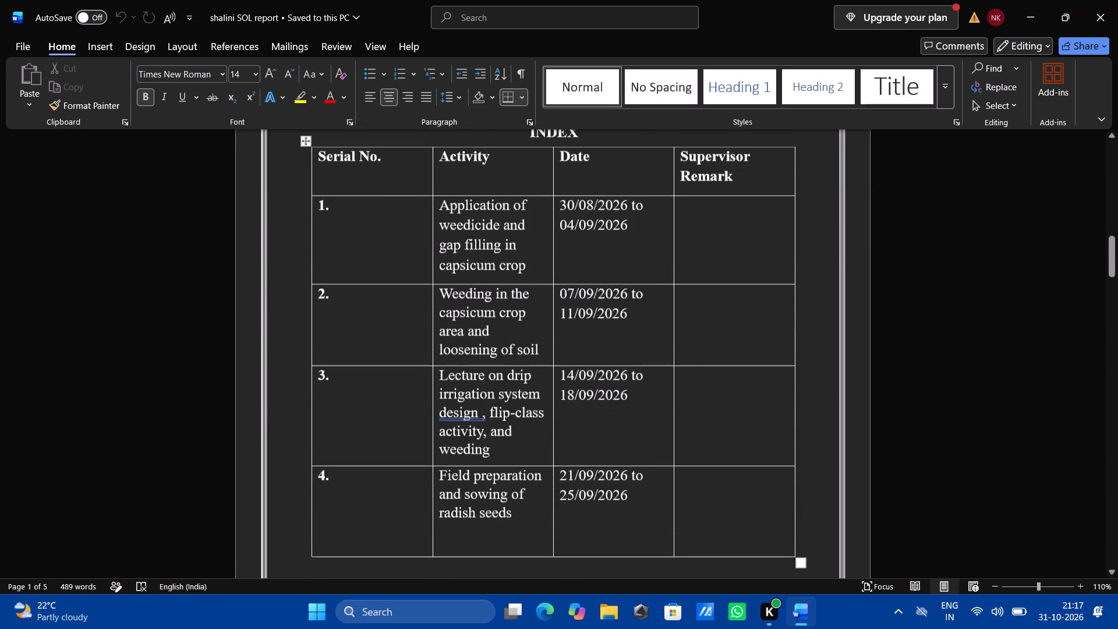
{"action": "scroll", "coordinate": [356, 520], "scroll_direction": "down", "scroll_amount": 2}
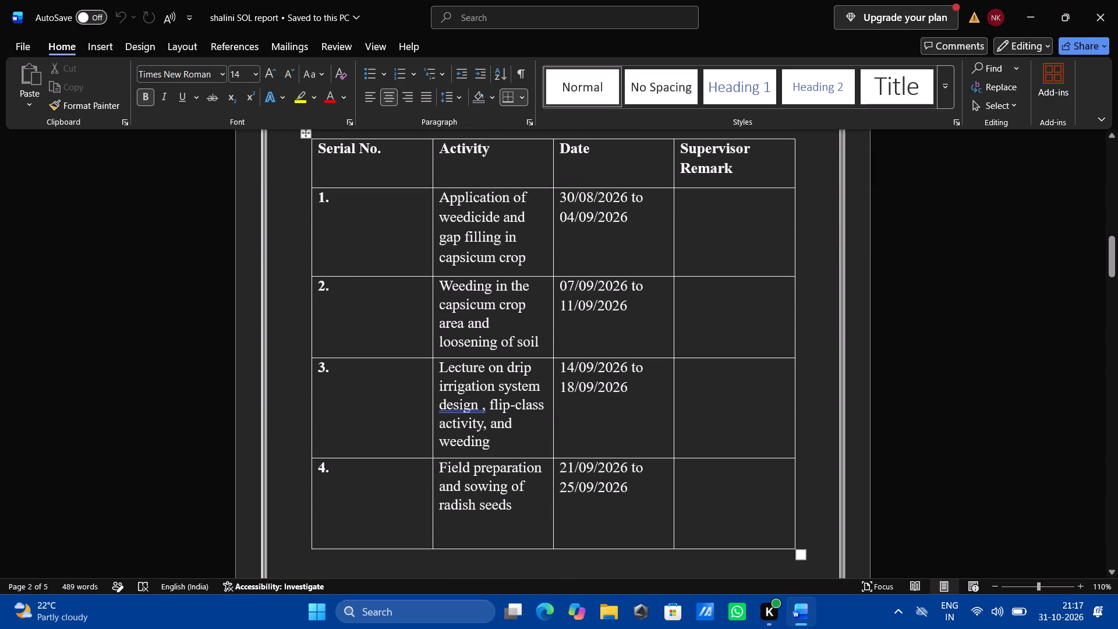
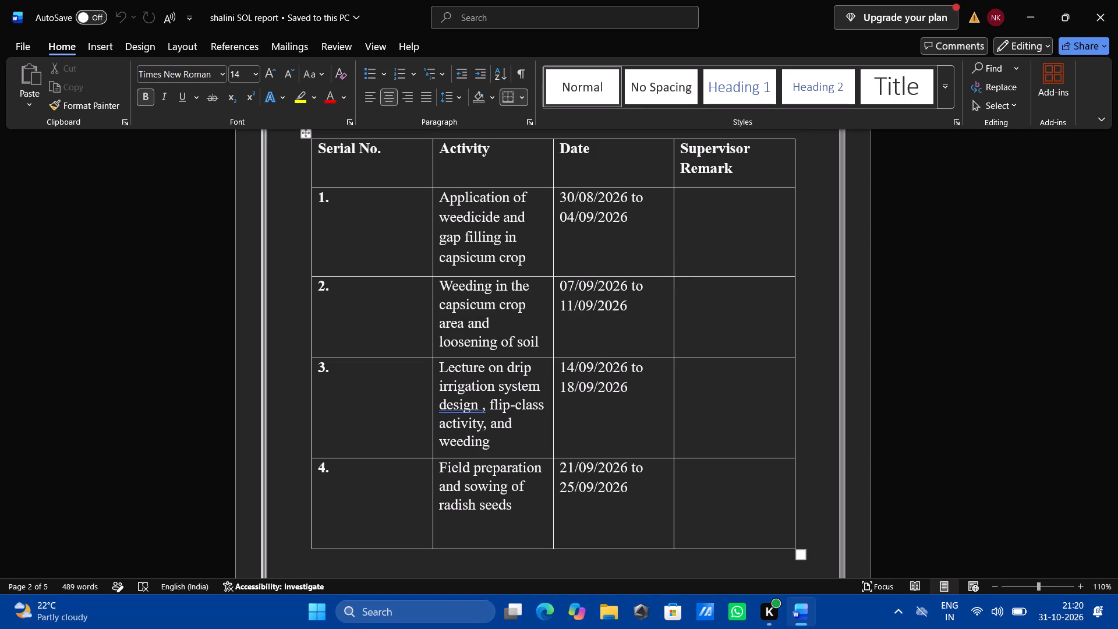
Replace the first activity in the index table with "Suspension of academic activities".
{"action": "left_click", "coordinate": [529, 268]}
{"action": "key", "text": "BackSpace"}
{"action": "key", "text": "BackSpace"}
{"action": "key", "text": "BackSpace"}
{"action": "key", "text": "BackSpace"}
{"action": "key", "text": "BackSpace"}
{"action": "key", "text": "BackSpace"}
{"action": "key", "text": "BackSpace"}
{"action": "key", "text": "BackSpace"}
{"action": "key", "text": "BackSpace"}
{"action": "key", "text": "BackSpace"}
{"action": "key", "text": "BackSpace"}
{"action": "key", "text": "BackSpace"}
{"action": "key", "text": "BackSpace"}
{"action": "key", "text": "BackSpace"}
{"action": "key", "text": "BackSpace"}
{"action": "key", "text": "BackSpace"}
{"action": "key", "text": "BackSpace"}
{"action": "key", "text": "BackSpace"}
{"action": "key", "text": "BackSpace"}
{"action": "key", "text": "BackSpace"}
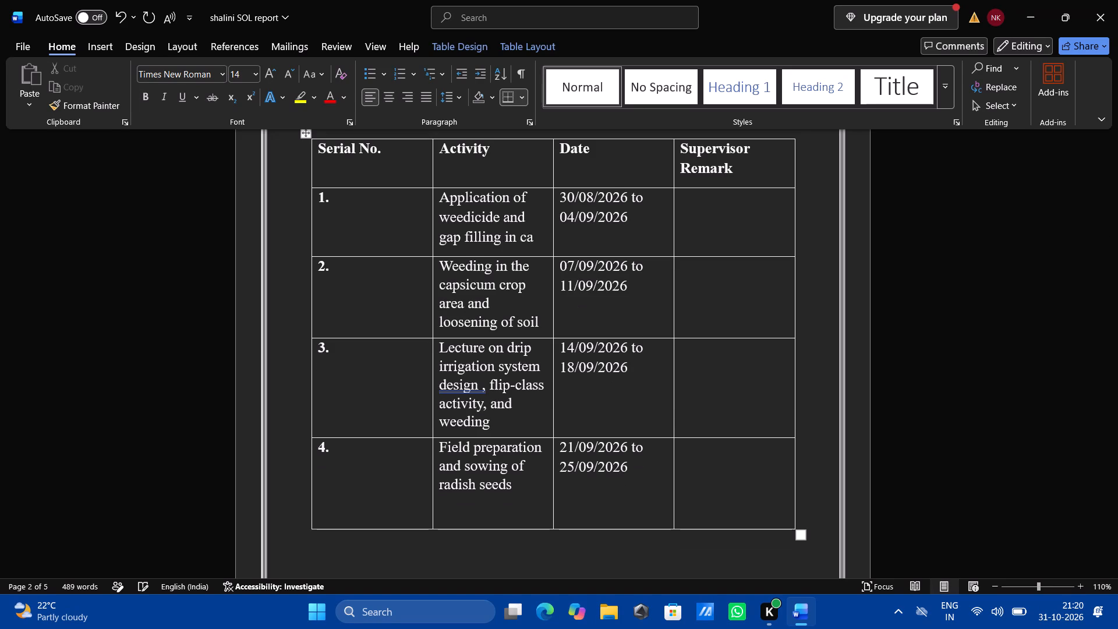
{"action": "key", "text": "BackSpace"}
{"action": "key", "text": "BackSpace"}
{"action": "key", "text": "BackSpace"}
{"action": "key", "text": "BackSpace"}
{"action": "key", "text": "BackSpace"}
{"action": "key", "text": "BackSpace"}
{"action": "key", "text": "BackSpace"}
{"action": "key", "text": "BackSpace"}
{"action": "key", "text": "BackSpace"}
{"action": "key", "text": "BackSpace"}
{"action": "key", "text": "BackSpace"}
{"action": "key", "text": "BackSpace"}
{"action": "key", "text": "BackSpace"}
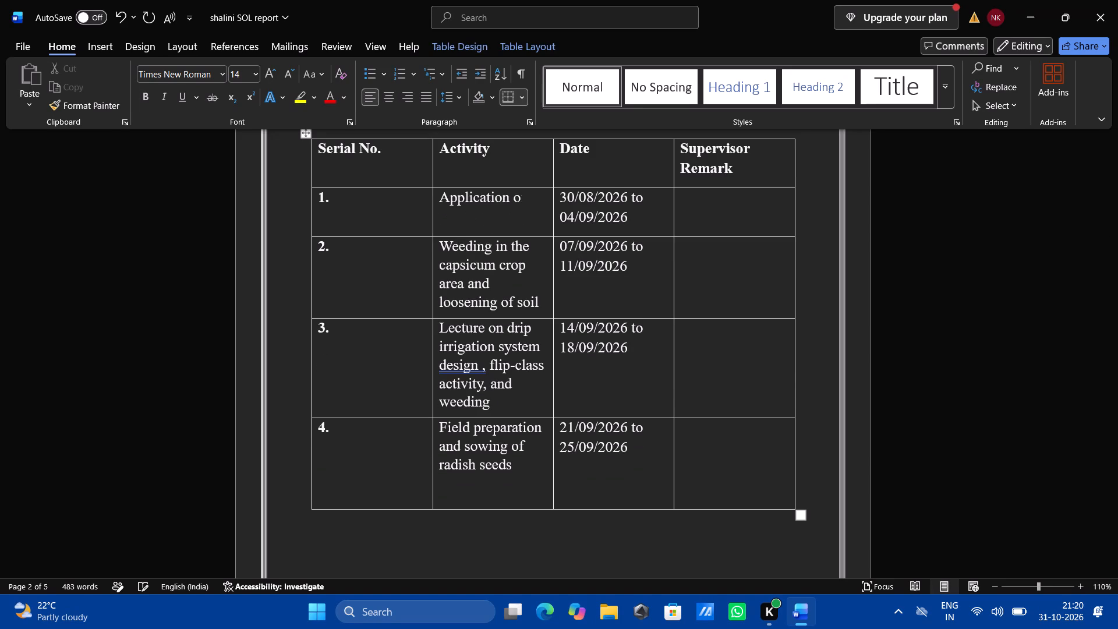
{"action": "key", "text": "BackSpace"}
{"action": "key", "text": "BackSpace"}
{"action": "key", "text": "BackSpace"}
{"action": "key", "text": "BackSpace"}
{"action": "key", "text": "BackSpace"}
{"action": "key", "text": "BackSpace"}
{"action": "key", "text": "BackSpace"}
{"action": "key", "text": "BackSpace"}
{"action": "key", "text": "BackSpace"}
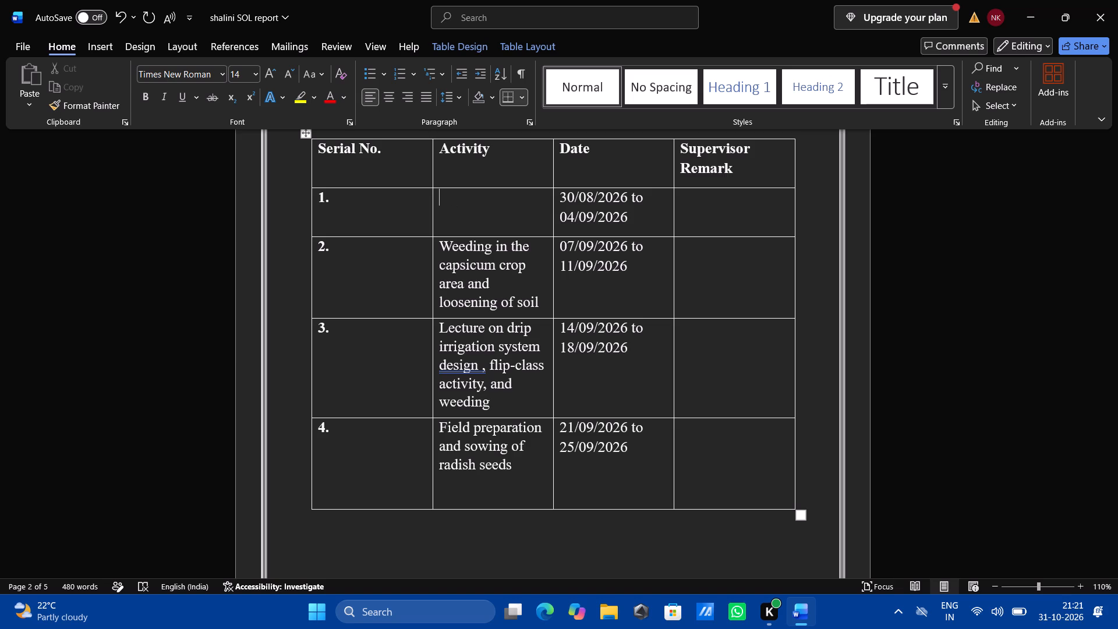
{"action": "type", "text": "us"}
{"action": "type", "text": "pension"}
{"action": "key", "text": "space"}
{"action": "type", "text": "of aca"}
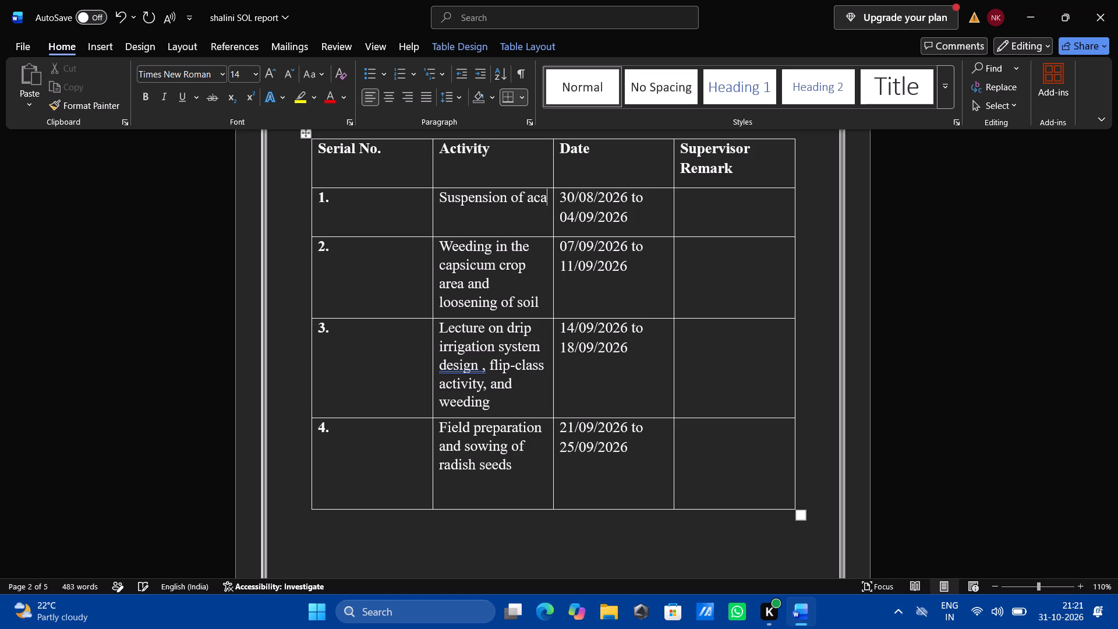
{"action": "type", "text": "demic"}
{"action": "key", "text": "space"}
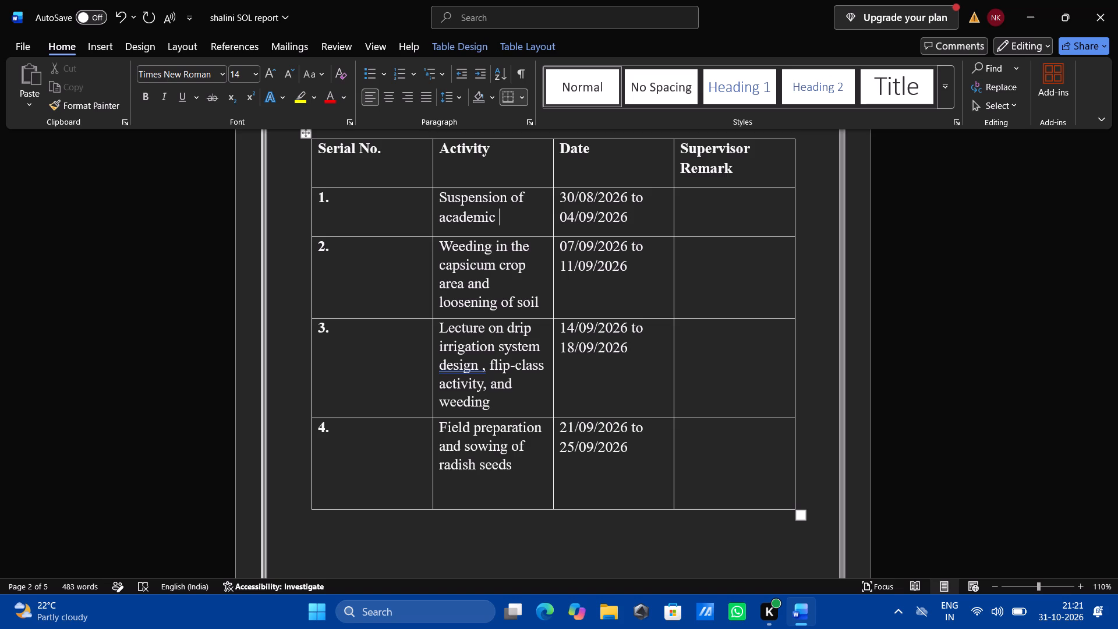
{"action": "type", "text": "activities"}
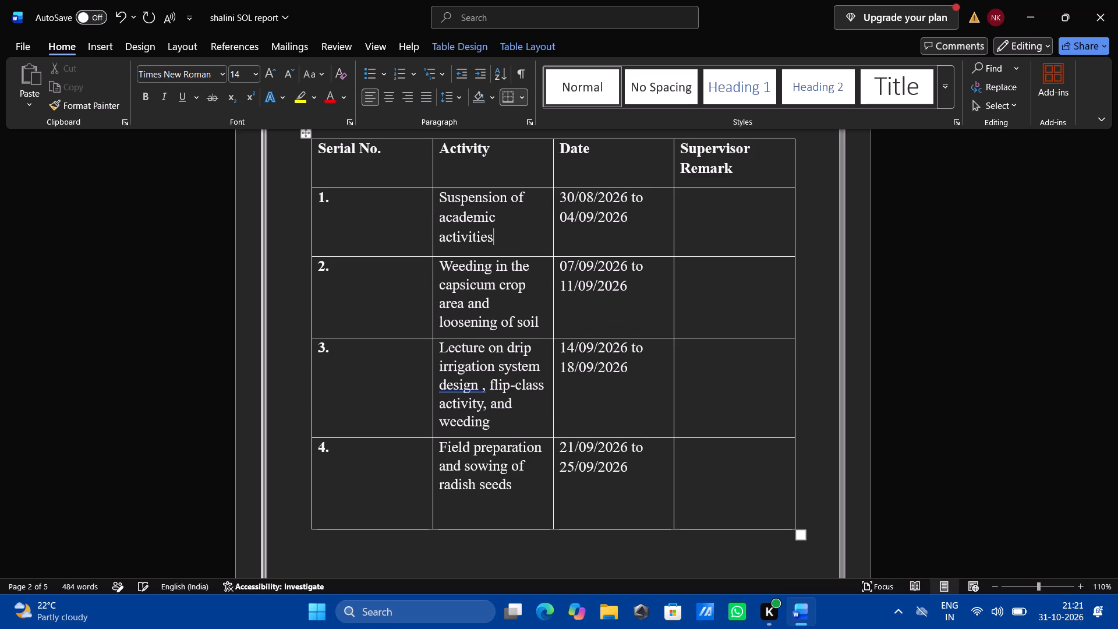
Change the date range of the first activity row to 01/10/2026 to 09/10/2026.
{"action": "left_click", "coordinate": [632, 215]}
{"action": "key", "text": "BackSpace"}
{"action": "key", "text": "BackSpace"}
{"action": "key", "text": "BackSpace"}
{"action": "key", "text": "BackSpace"}
{"action": "key", "text": "BackSpace"}
{"action": "key", "text": "BackSpace"}
{"action": "key", "text": "BackSpace"}
{"action": "key", "text": "BackSpace"}
{"action": "key", "text": "BackSpace"}
{"action": "key", "text": "BackSpace"}
{"action": "key", "text": "BackSpace"}
{"action": "key", "text": "BackSpace"}
{"action": "key", "text": "BackSpace"}
{"action": "key", "text": "BackSpace"}
{"action": "key", "text": "BackSpace"}
{"action": "key", "text": "BackSpace"}
{"action": "key", "text": "BackSpace"}
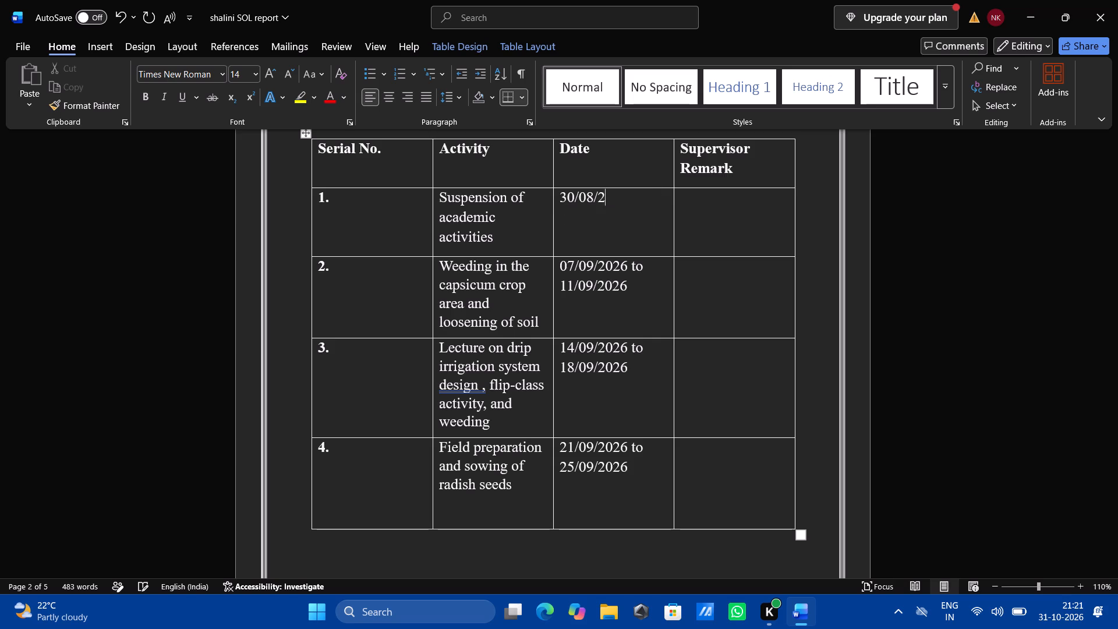
{"action": "key", "text": "BackSpace"}
{"action": "key", "text": "BackSpace"}
{"action": "key", "text": "BackSpace"}
{"action": "key", "text": "BackSpace"}
{"action": "key", "text": "BackSpace"}
{"action": "key", "text": "BackSpace"}
{"action": "key", "text": "BackSpace"}
{"action": "type", "text": "01/"}
{"action": "type", "text": "10/2026"}
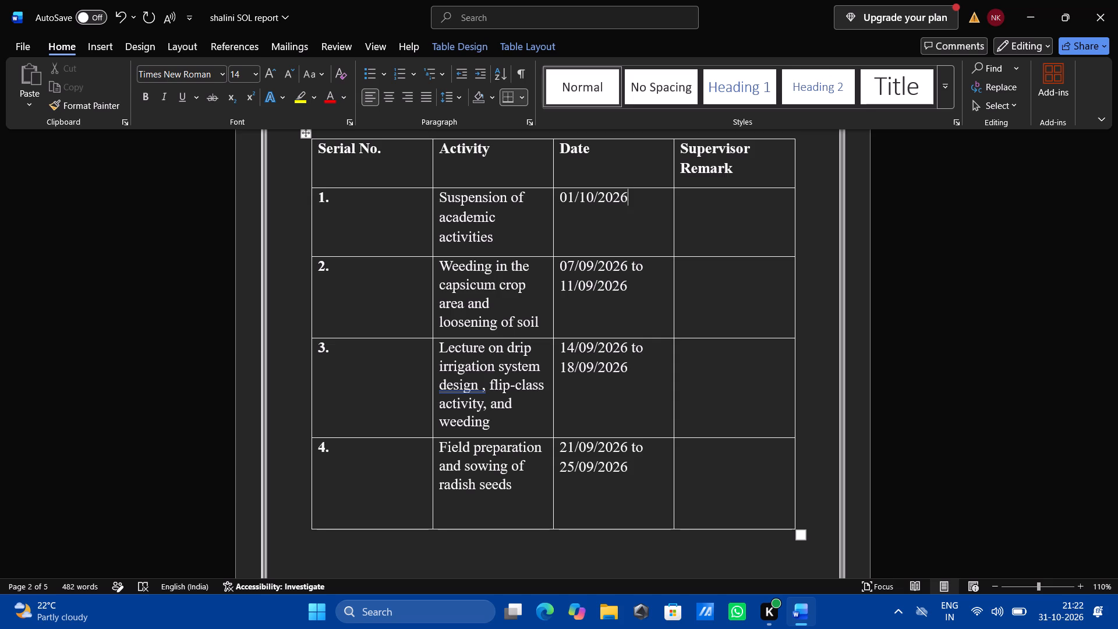
{"action": "type", "text": "to"}
{"action": "key", "text": "BackSpace"}
{"action": "key", "text": "BackSpace"}
{"action": "key", "text": "space"}
{"action": "type", "text": "to"}
{"action": "key", "text": "space"}
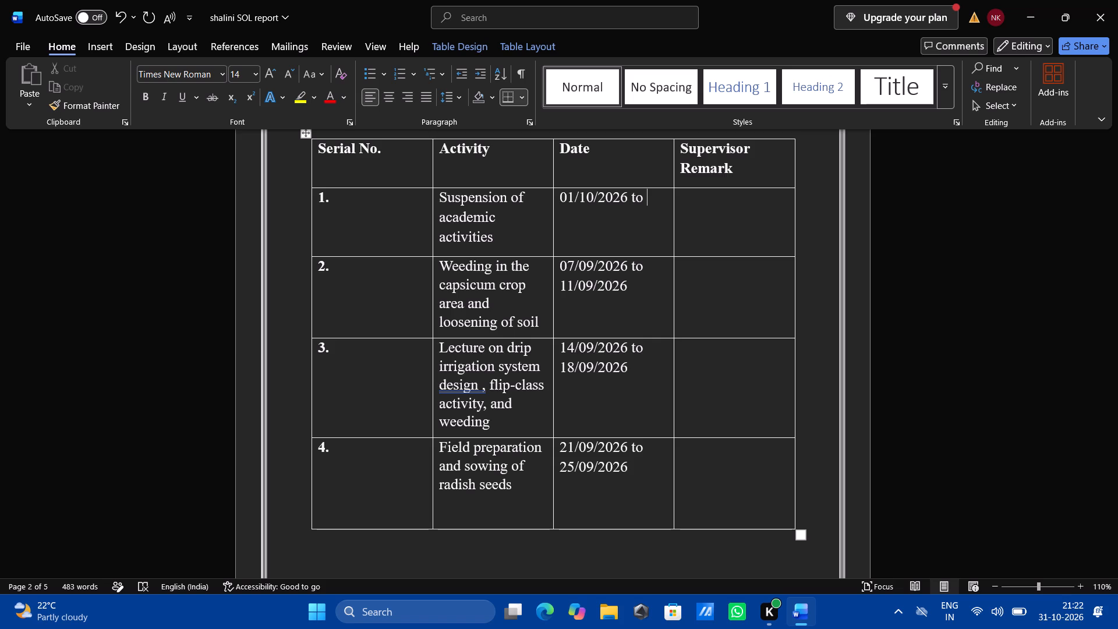
{"action": "type", "text": "09/"}
{"action": "type", "text": "10/2026"}
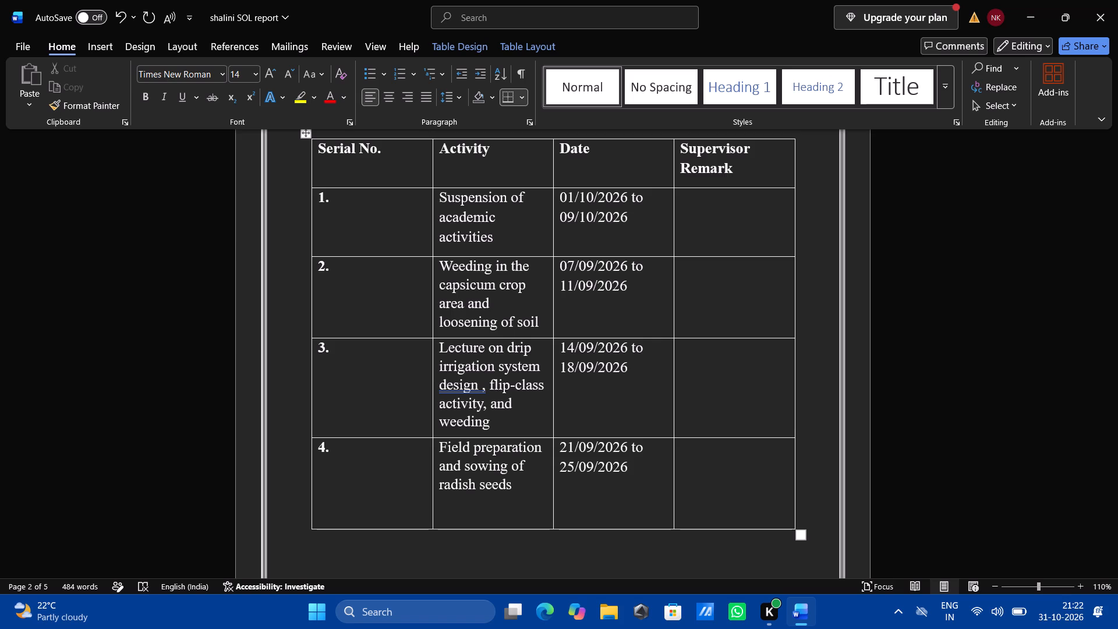
Replace the second activity in the index table with "Field maintenance, bed preparation and beetroot sowing".
{"action": "left_click", "coordinate": [540, 324]}
{"action": "key", "text": "BackSpace"}
{"action": "key", "text": "BackSpace"}
{"action": "key", "text": "BackSpace"}
{"action": "key", "text": "BackSpace"}
{"action": "key", "text": "BackSpace"}
{"action": "key", "text": "BackSpace"}
{"action": "key", "text": "BackSpace"}
{"action": "key", "text": "BackSpace"}
{"action": "key", "text": "BackSpace"}
{"action": "key", "text": "BackSpace"}
{"action": "key", "text": "BackSpace"}
{"action": "key", "text": "BackSpace"}
{"action": "key", "text": "BackSpace"}
{"action": "key", "text": "BackSpace"}
{"action": "key", "text": "BackSpace"}
{"action": "key", "text": "BackSpace"}
{"action": "key", "text": "BackSpace"}
{"action": "key", "text": "BackSpace"}
{"action": "key", "text": "BackSpace"}
{"action": "key", "text": "BackSpace"}
{"action": "key", "text": "BackSpace"}
{"action": "key", "text": "BackSpace"}
{"action": "key", "text": "BackSpace"}
{"action": "key", "text": "BackSpace"}
{"action": "key", "text": "BackSpace"}
{"action": "key", "text": "BackSpace"}
{"action": "key", "text": "BackSpace"}
{"action": "key", "text": "BackSpace"}
{"action": "key", "text": "BackSpace"}
{"action": "key", "text": "BackSpace"}
{"action": "key", "text": "BackSpace"}
{"action": "key", "text": "BackSpace"}
{"action": "key", "text": "BackSpace"}
{"action": "key", "text": "BackSpace"}
{"action": "key", "text": "BackSpace"}
{"action": "key", "text": "BackSpace"}
{"action": "key", "text": "BackSpace"}
{"action": "key", "text": "BackSpace"}
{"action": "key", "text": "BackSpace"}
{"action": "key", "text": "BackSpace"}
{"action": "key", "text": "BackSpace"}
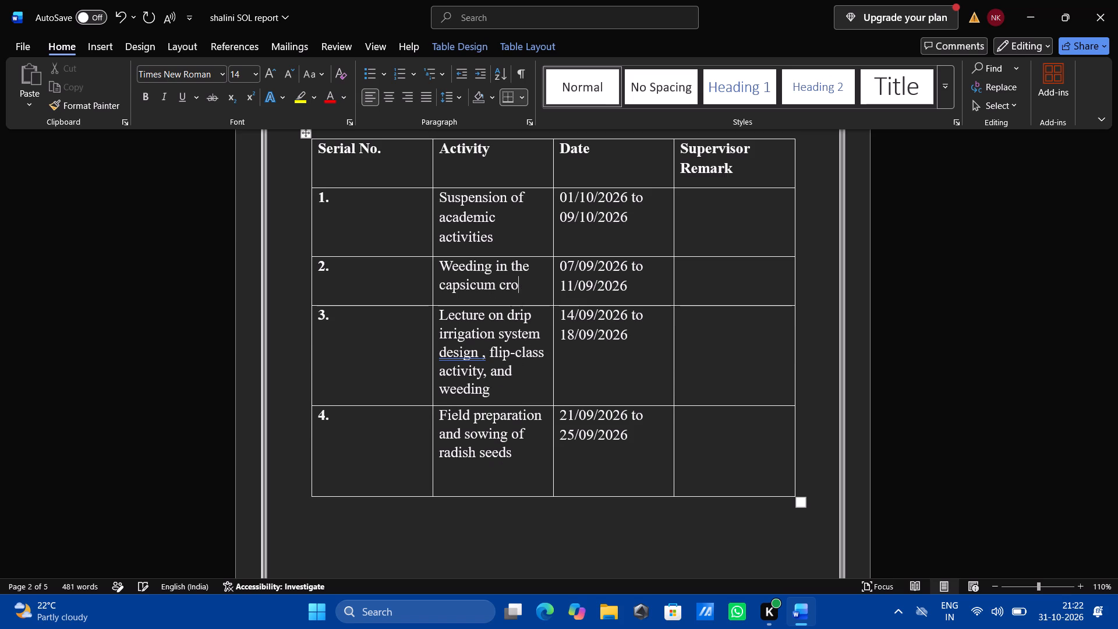
{"action": "key", "text": "BackSpace"}
{"action": "key", "text": "BackSpace"}
{"action": "key", "text": "BackSpace"}
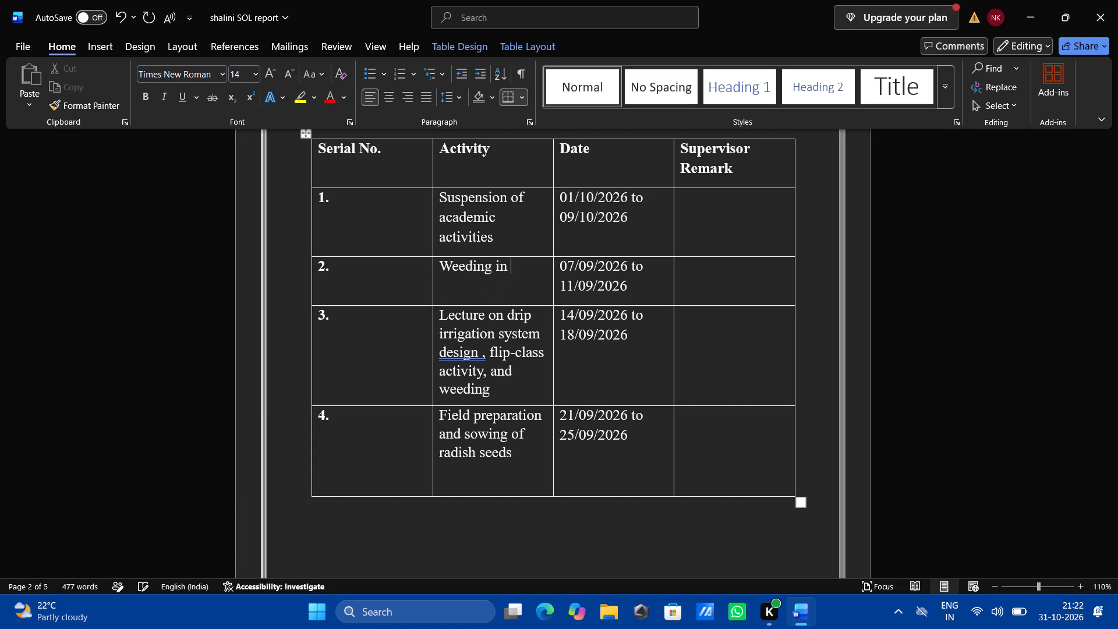
{"action": "key", "text": "BackSpace"}
{"action": "key", "text": "BackSpace"}
{"action": "key", "text": "BackSpace"}
{"action": "key", "text": "BackSpace"}
{"action": "key", "text": "BackSpace"}
{"action": "key", "text": "BackSpace"}
{"action": "key", "text": "BackSpace"}
{"action": "key", "text": "BackSpace"}
{"action": "key", "text": "BackSpace"}
{"action": "key", "text": "BackSpace"}
{"action": "key", "text": "BackSpace"}
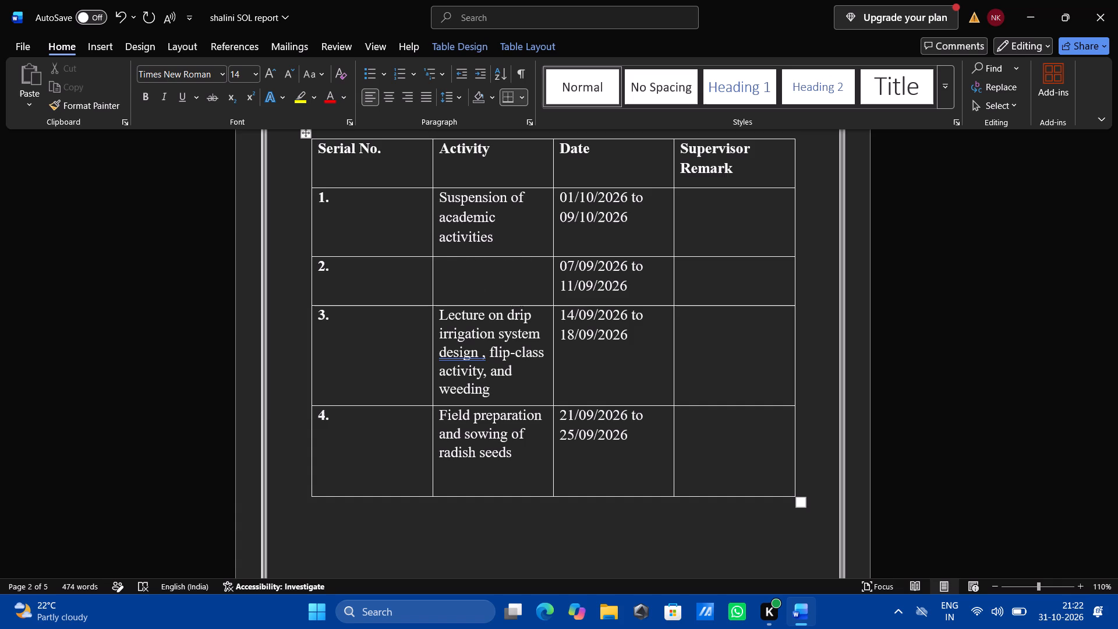
{"action": "type", "text": "ield"}
{"action": "key", "text": "space"}
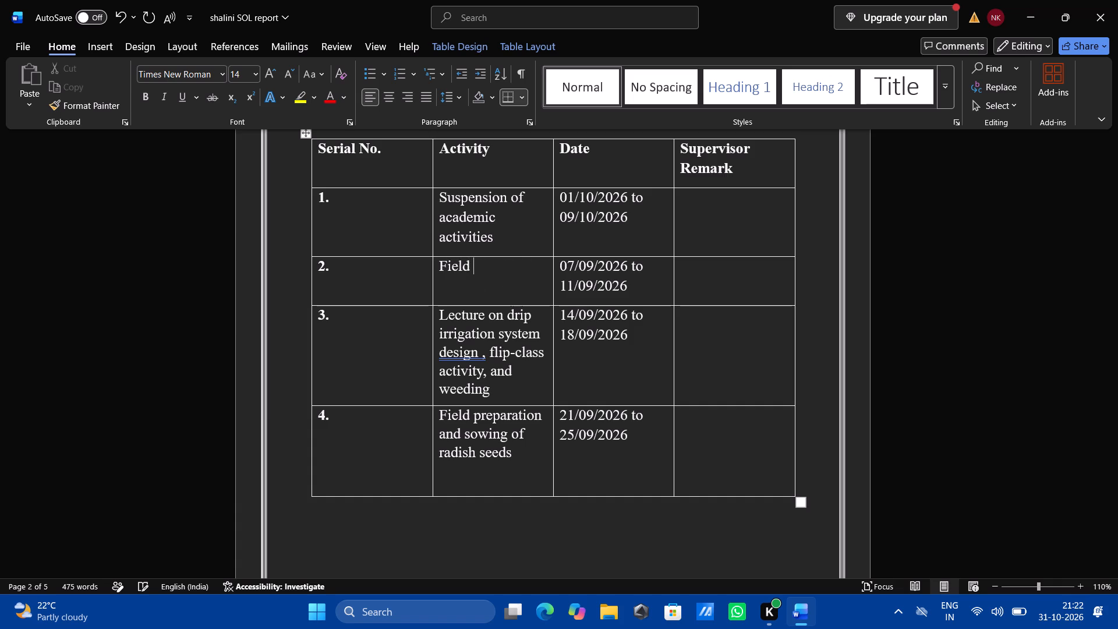
{"action": "type", "text": "mainta"}
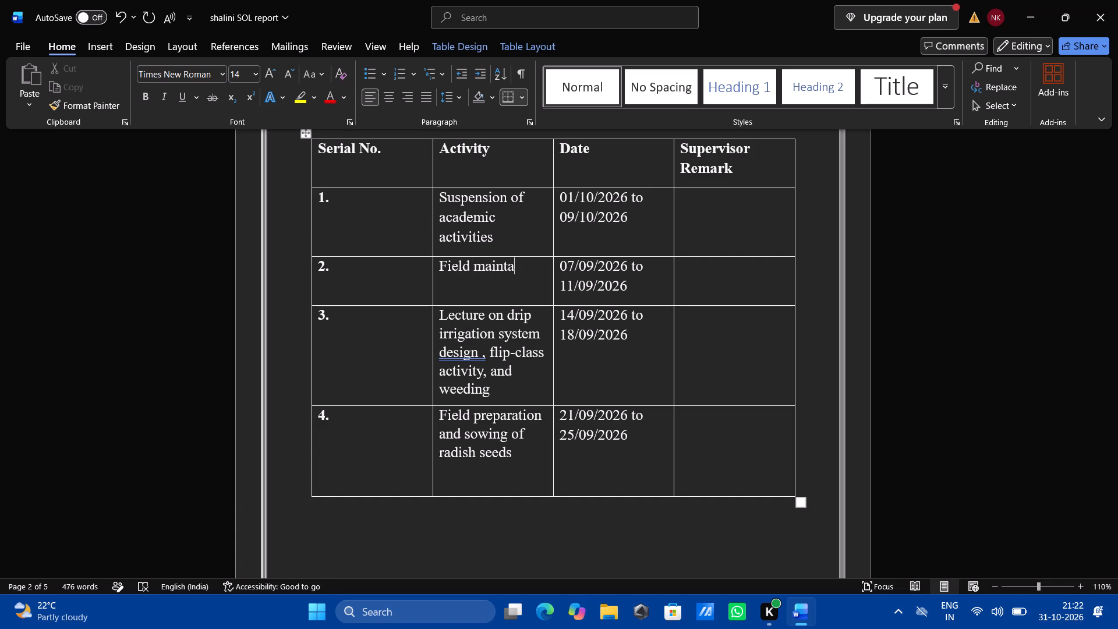
{"action": "key", "text": "BackSpace"}
{"action": "key", "text": "e"}
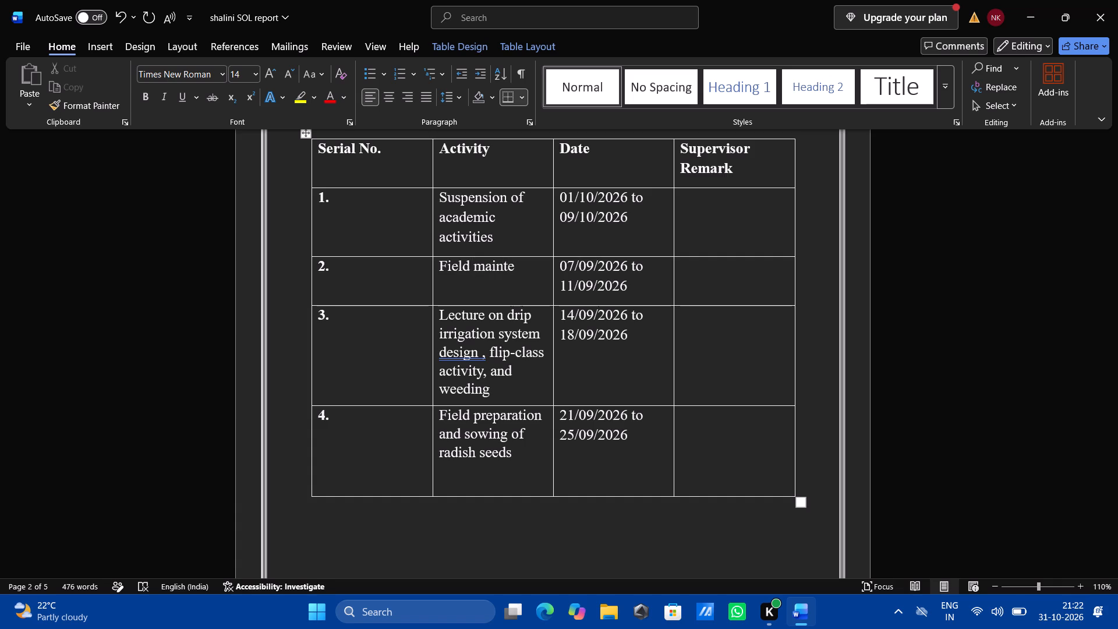
{"action": "type", "text": "nan"}
{"action": "type", "text": "ce"}
{"action": "key", "text": "space"}
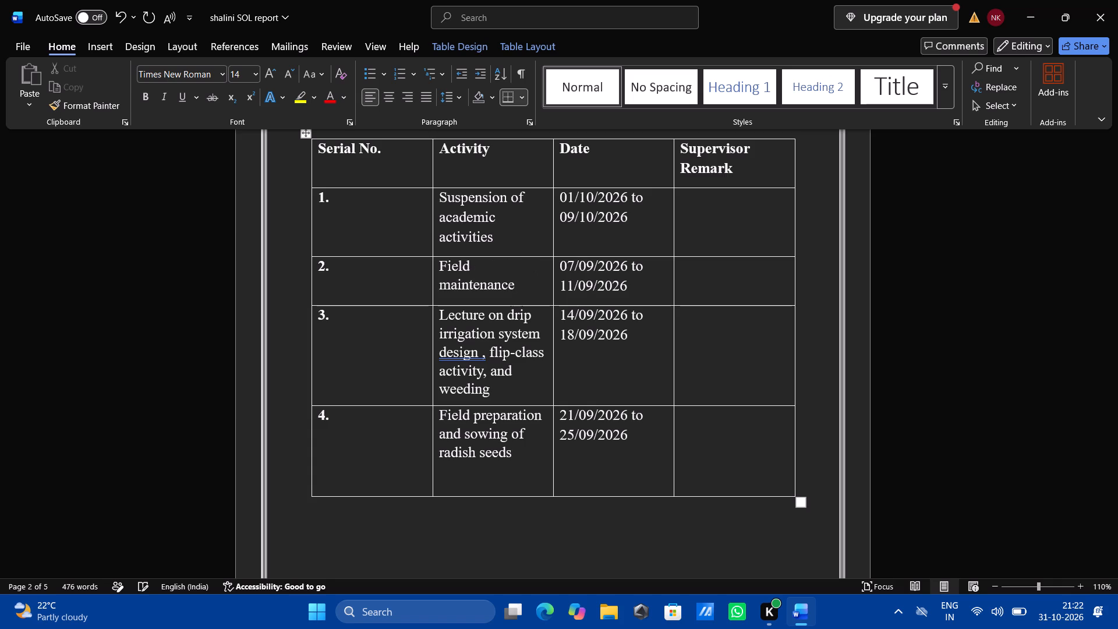
{"action": "key", "text": "BackSpace"}
{"action": "type", "text": ","}
{"action": "key", "text": "space"}
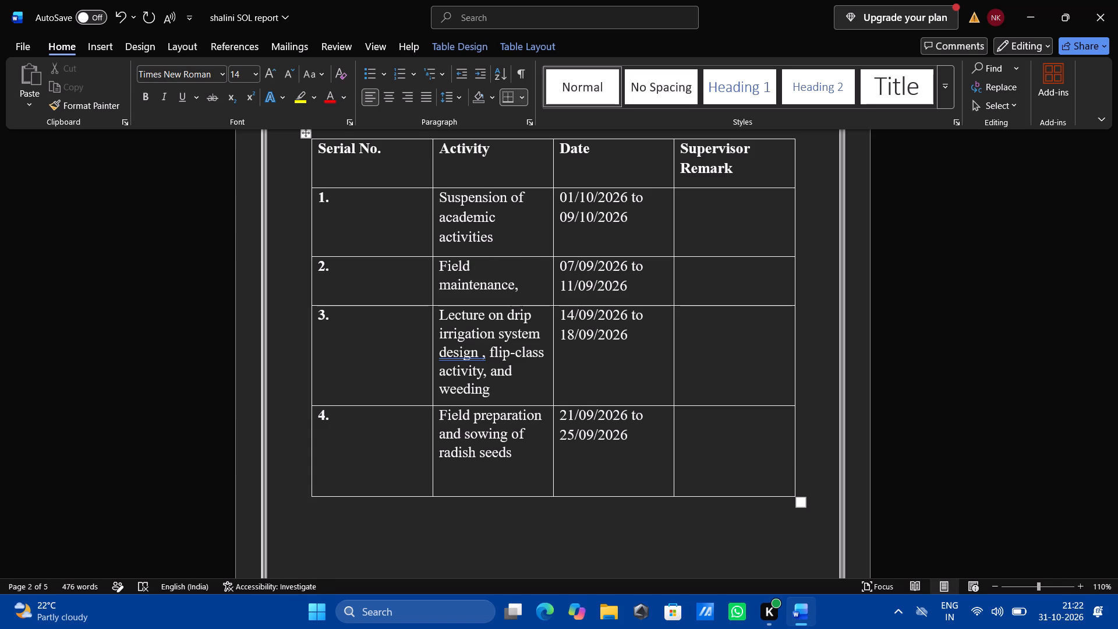
{"action": "type", "text": "bed"}
{"action": "key", "text": "space"}
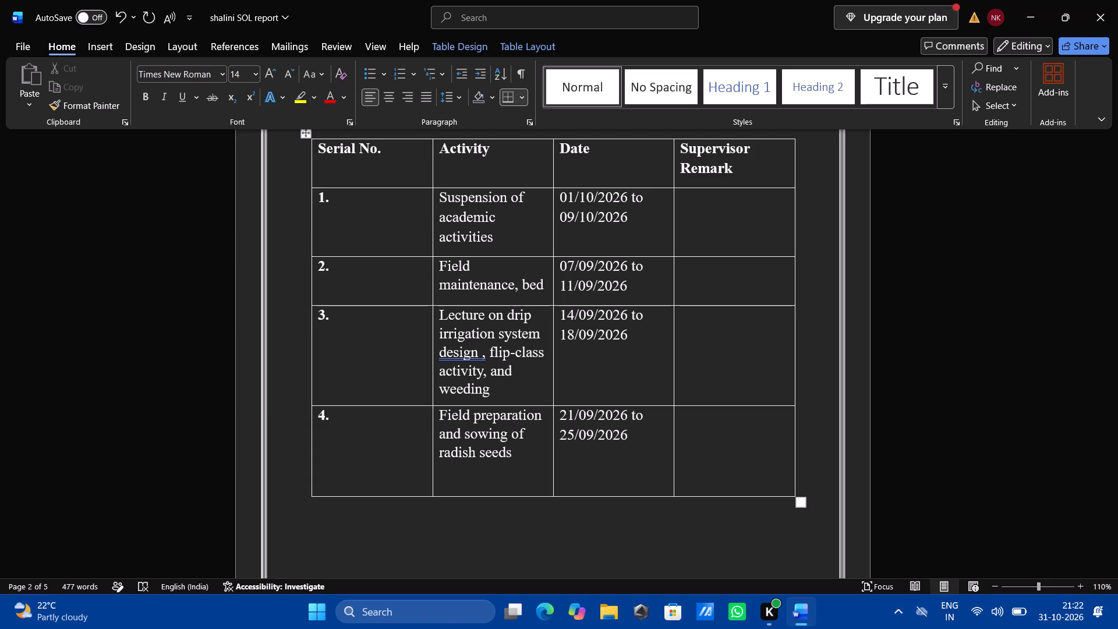
{"action": "type", "text": "pre"}
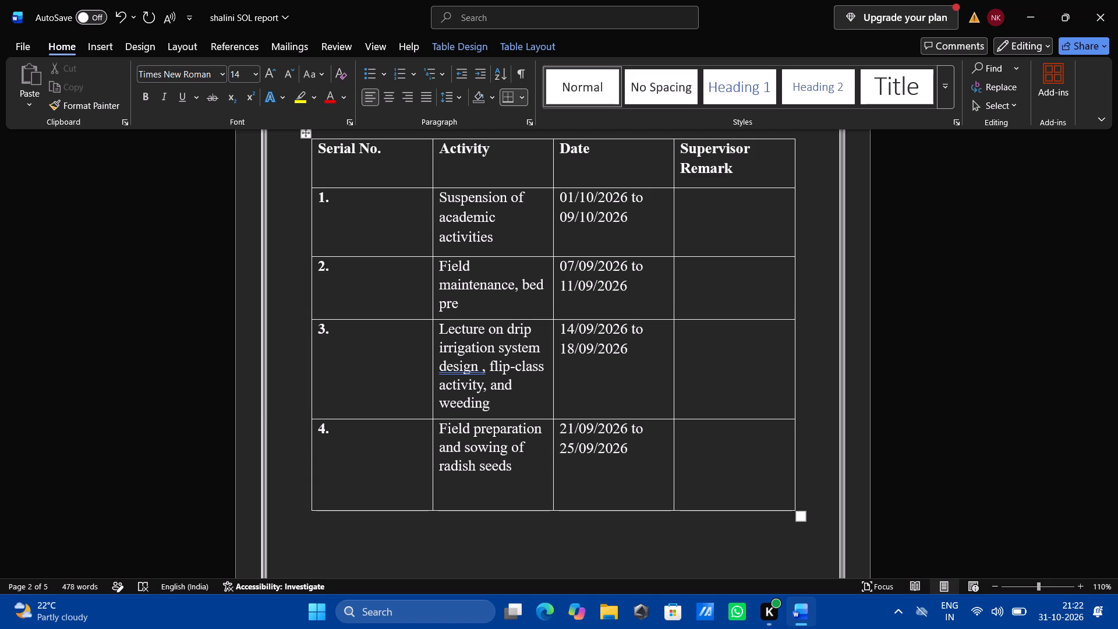
{"action": "type", "text": "parartion and"}
{"action": "key", "text": "space"}
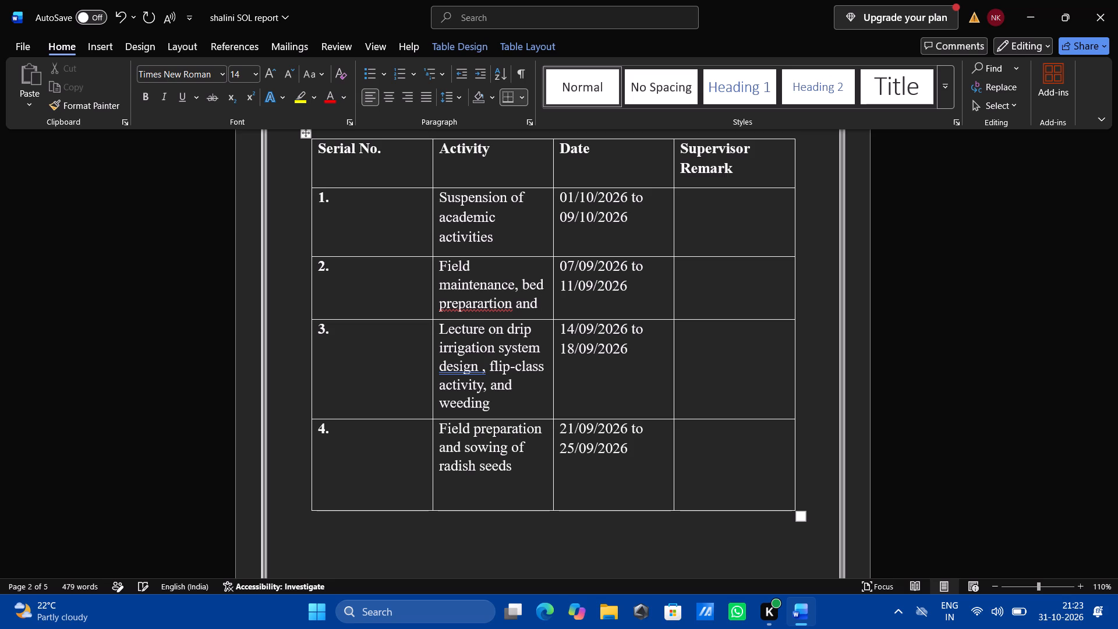
{"action": "key", "text": "BackSpace"}
{"action": "key", "text": "BackSpace"}
{"action": "key", "text": "BackSpace"}
{"action": "key", "text": "BackSpace"}
{"action": "key", "text": "BackSpace"}
{"action": "key", "text": "BackSpace"}
{"action": "key", "text": "BackSpace"}
{"action": "key", "text": "BackSpace"}
{"action": "key", "text": "BackSpace"}
{"action": "key", "text": "BackSpace"}
{"action": "key", "text": "BackSpace"}
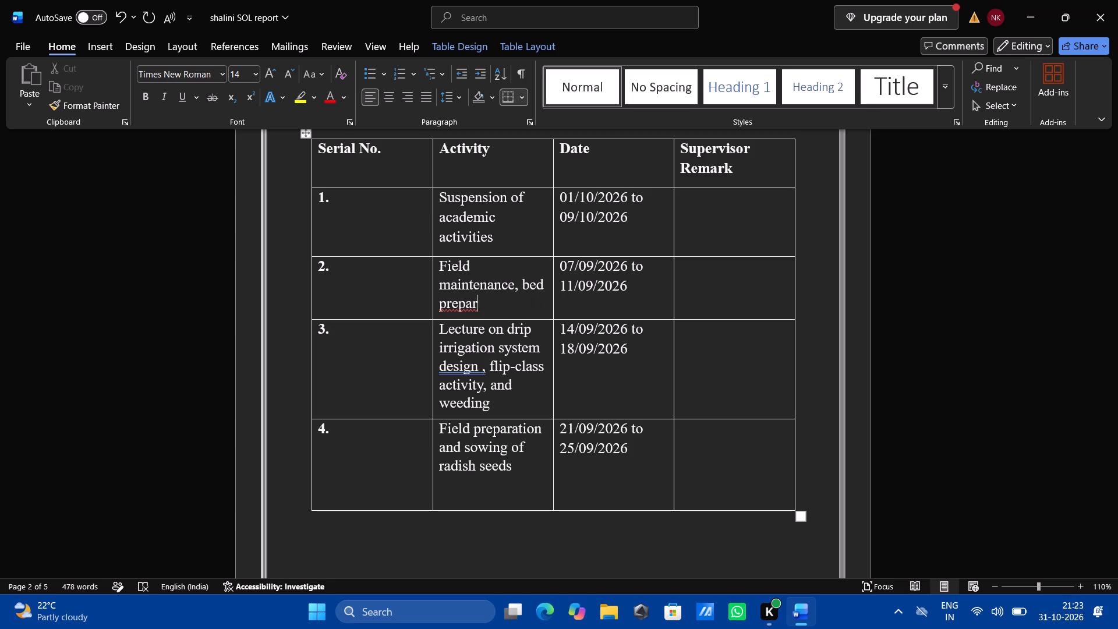
{"action": "type", "text": "ation"}
{"action": "key", "text": "space"}
{"action": "type", "text": "and n"}
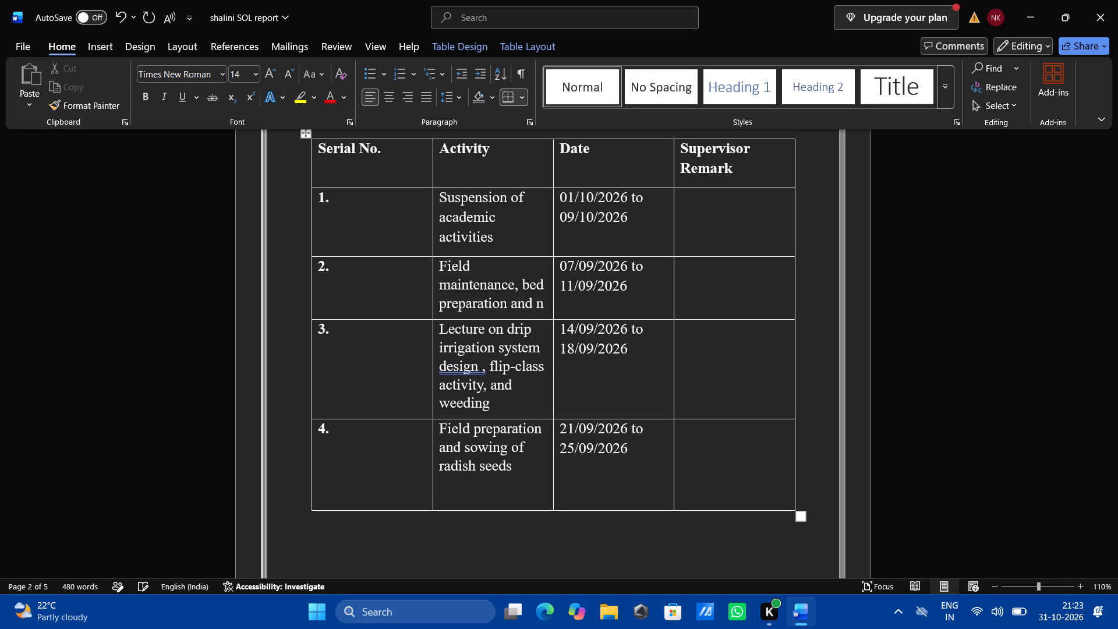
{"action": "key", "text": "BackSpace"}
{"action": "type", "text": "beetroot"}
{"action": "key", "text": "space"}
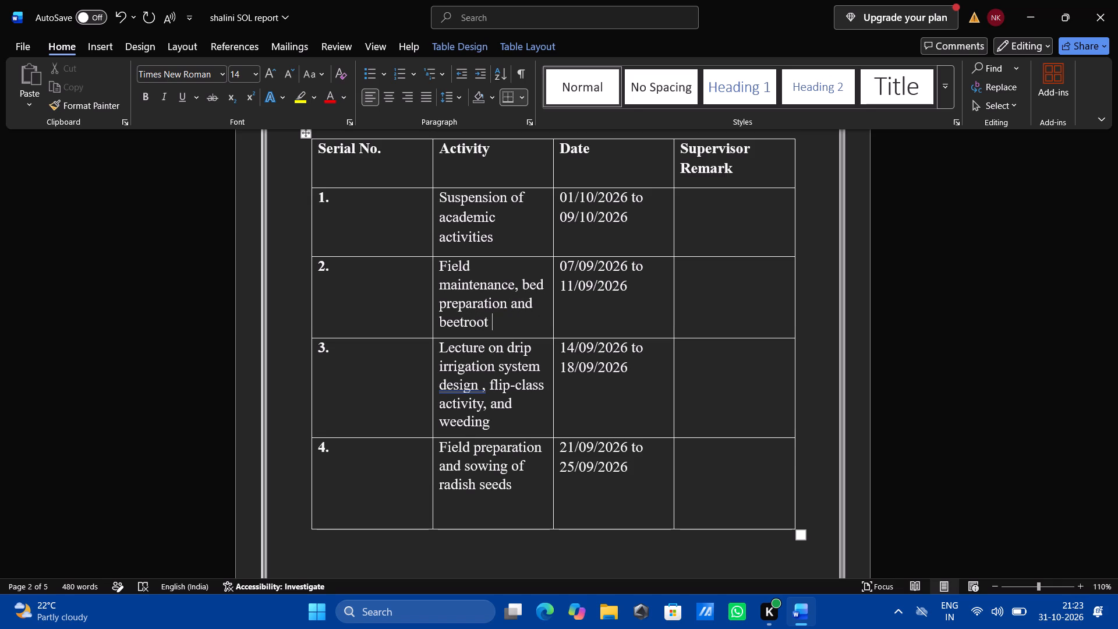
{"action": "type", "text": "sowing"}
{"action": "key", "text": "space"}
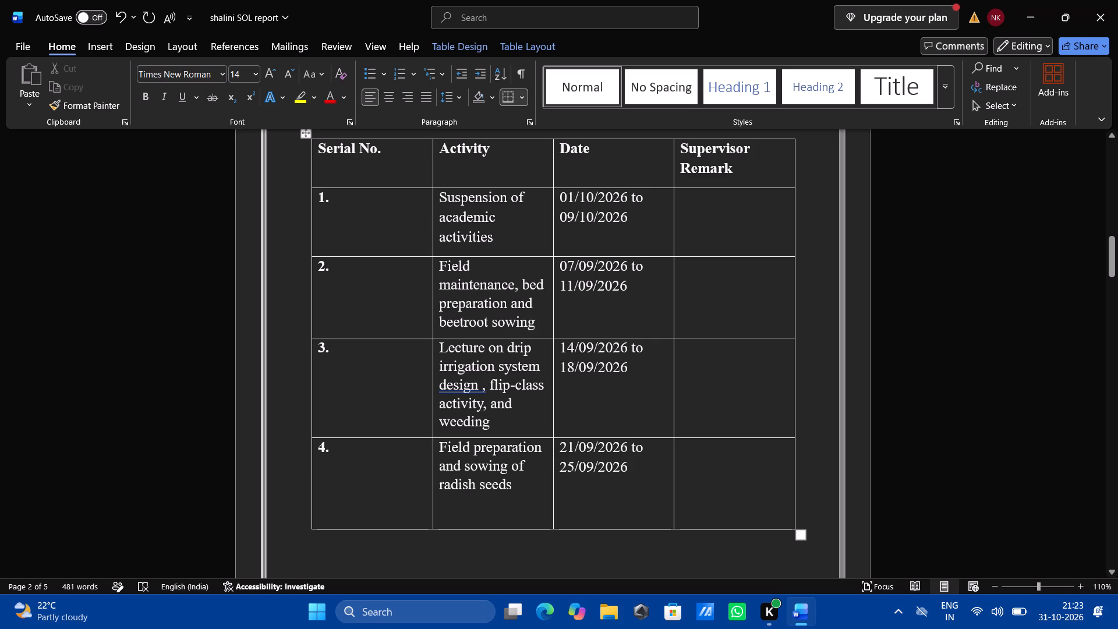
Change the date range of the second activity row to 12/10/2026 to 16/10/2026.
{"action": "left_click", "coordinate": [642, 289]}
{"action": "key", "text": "BackSpace"}
{"action": "key", "text": "BackSpace"}
{"action": "key", "text": "BackSpace"}
{"action": "key", "text": "BackSpace"}
{"action": "key", "text": "BackSpace"}
{"action": "key", "text": "BackSpace"}
{"action": "key", "text": "BackSpace"}
{"action": "key", "text": "BackSpace"}
{"action": "key", "text": "BackSpace"}
{"action": "key", "text": "BackSpace"}
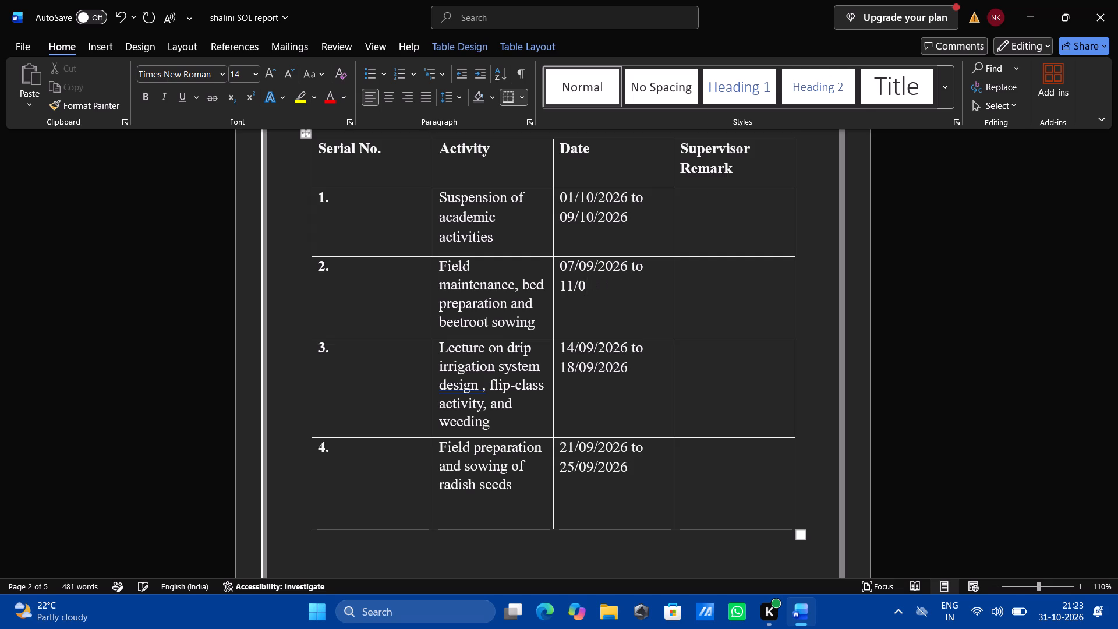
{"action": "key", "text": "BackSpace"}
{"action": "key", "text": "BackSpace"}
{"action": "key", "text": "BackSpace"}
{"action": "key", "text": "BackSpace"}
{"action": "key", "text": "BackSpace"}
{"action": "key", "text": "BackSpace"}
{"action": "key", "text": "BackSpace"}
{"action": "key", "text": "BackSpace"}
{"action": "key", "text": "BackSpace"}
{"action": "key", "text": "BackSpace"}
{"action": "key", "text": "BackSpace"}
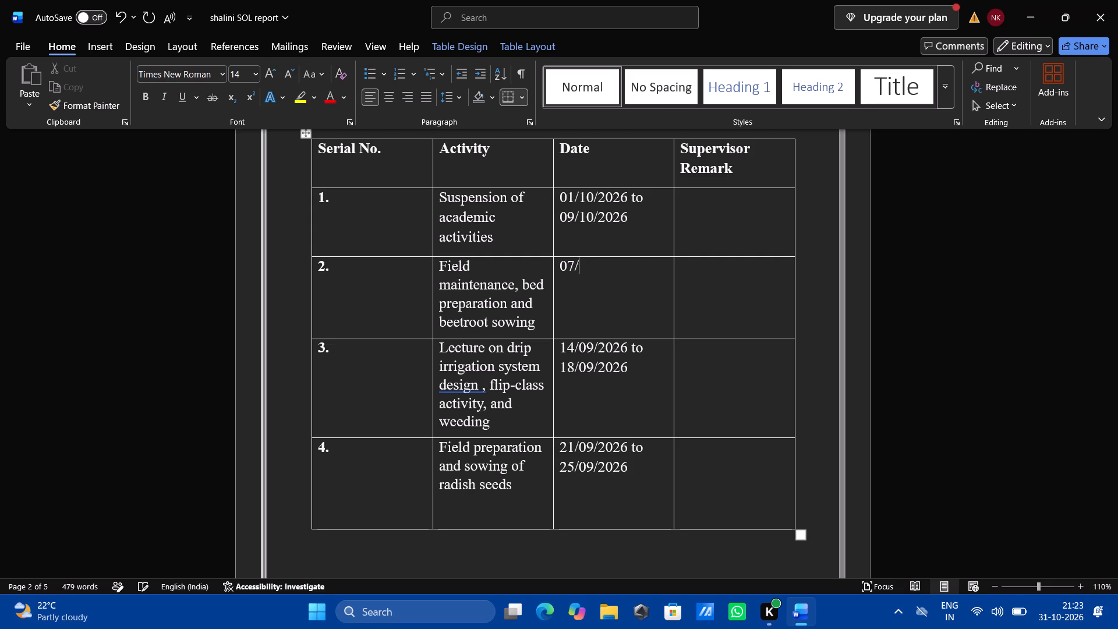
{"action": "key", "text": "BackSpace"}
{"action": "key", "text": "BackSpace"}
{"action": "key", "text": "BackSpace"}
{"action": "type", "text": "12/"}
{"action": "type", "text": "10/2026"}
{"action": "key", "text": "space"}
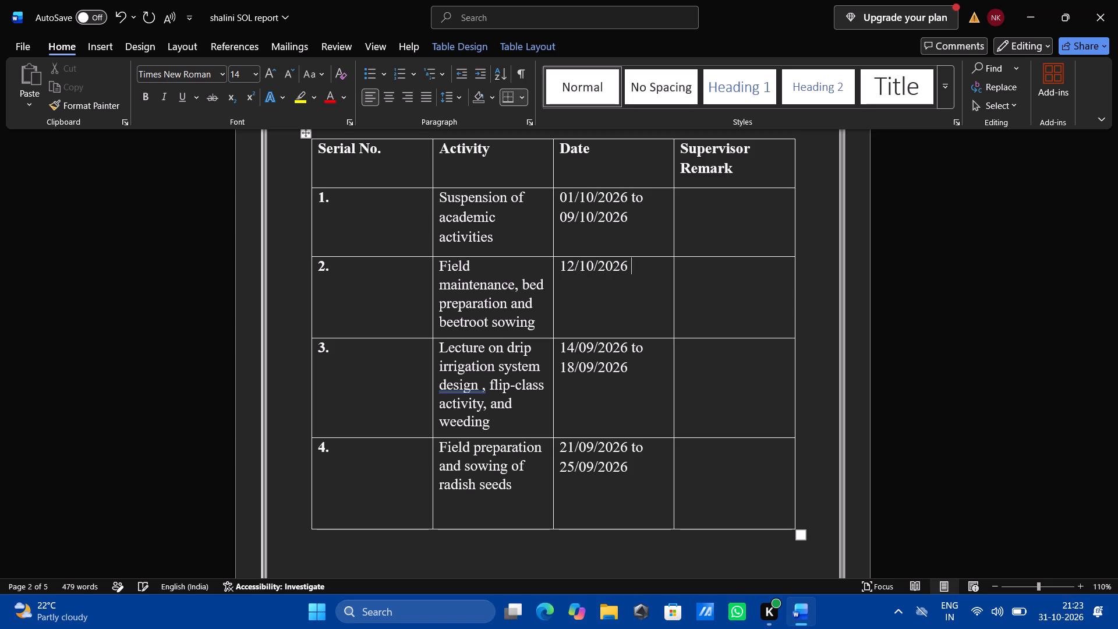
{"action": "type", "text": "to"}
{"action": "key", "text": "space"}
{"action": "type", "text": "16/"}
{"action": "type", "text": "10/2026"}
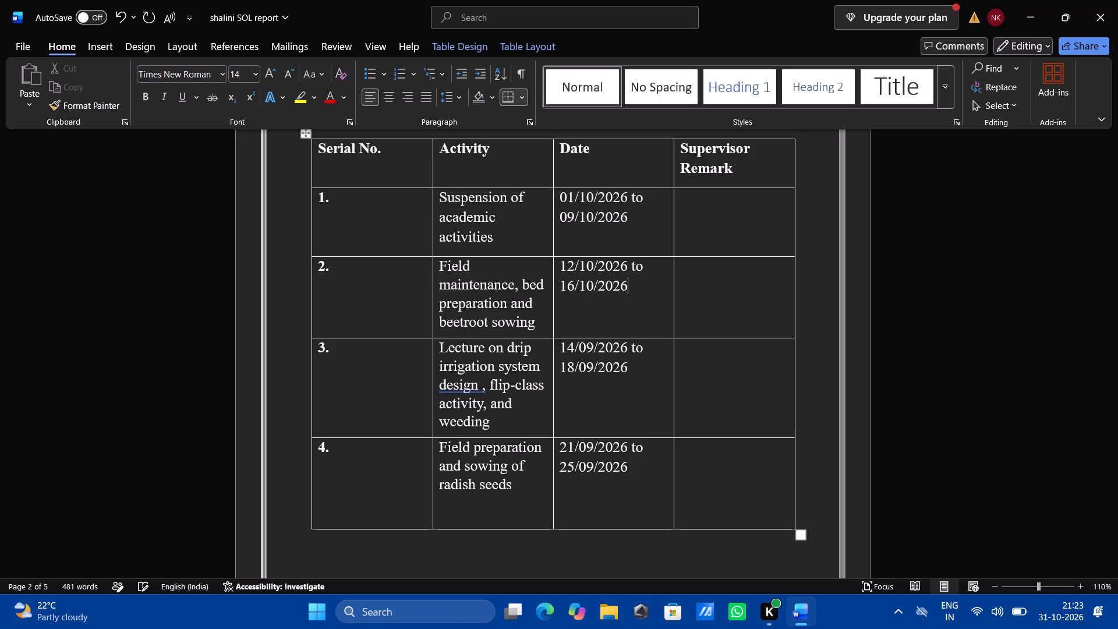
Replace the third activity in the index table with "Crop growth monitoring and nutrient management".
{"action": "left_click", "coordinate": [491, 423]}
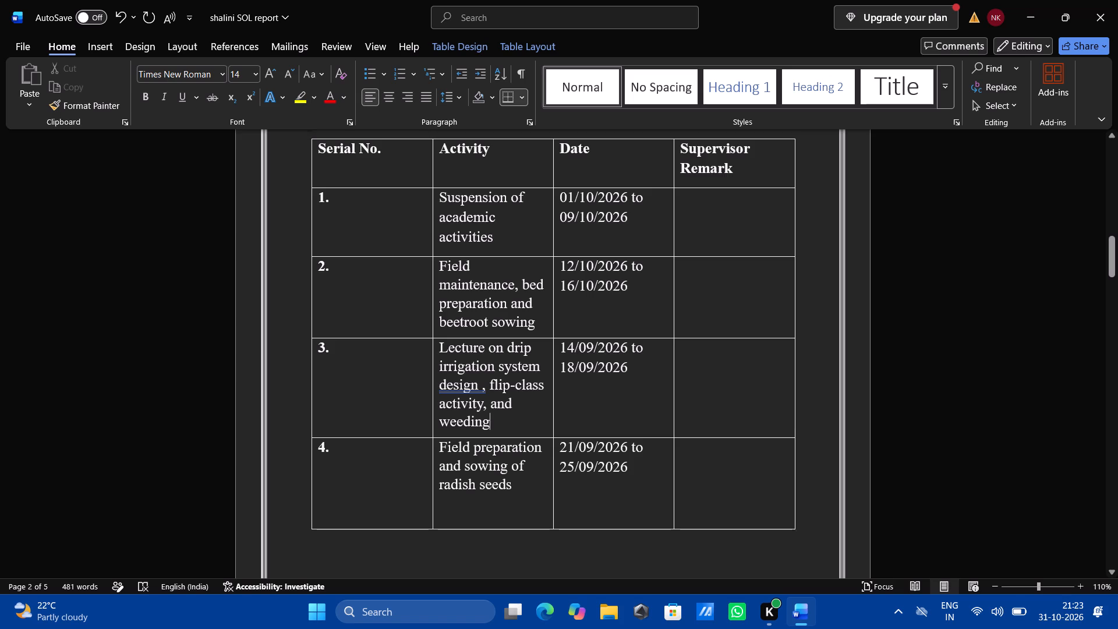
{"action": "key", "text": "BackSpace"}
{"action": "key", "text": "BackSpace"}
{"action": "key", "text": "BackSpace"}
{"action": "key", "text": "BackSpace"}
{"action": "key", "text": "BackSpace"}
{"action": "key", "text": "BackSpace"}
{"action": "key", "text": "BackSpace"}
{"action": "key", "text": "BackSpace"}
{"action": "key", "text": "BackSpace"}
{"action": "key", "text": "BackSpace"}
{"action": "key", "text": "BackSpace"}
{"action": "key", "text": "BackSpace"}
{"action": "key", "text": "BackSpace"}
{"action": "key", "text": "BackSpace"}
{"action": "key", "text": "BackSpace"}
{"action": "key", "text": "BackSpace"}
{"action": "key", "text": "BackSpace"}
{"action": "key", "text": "BackSpace"}
{"action": "key", "text": "BackSpace"}
{"action": "key", "text": "BackSpace"}
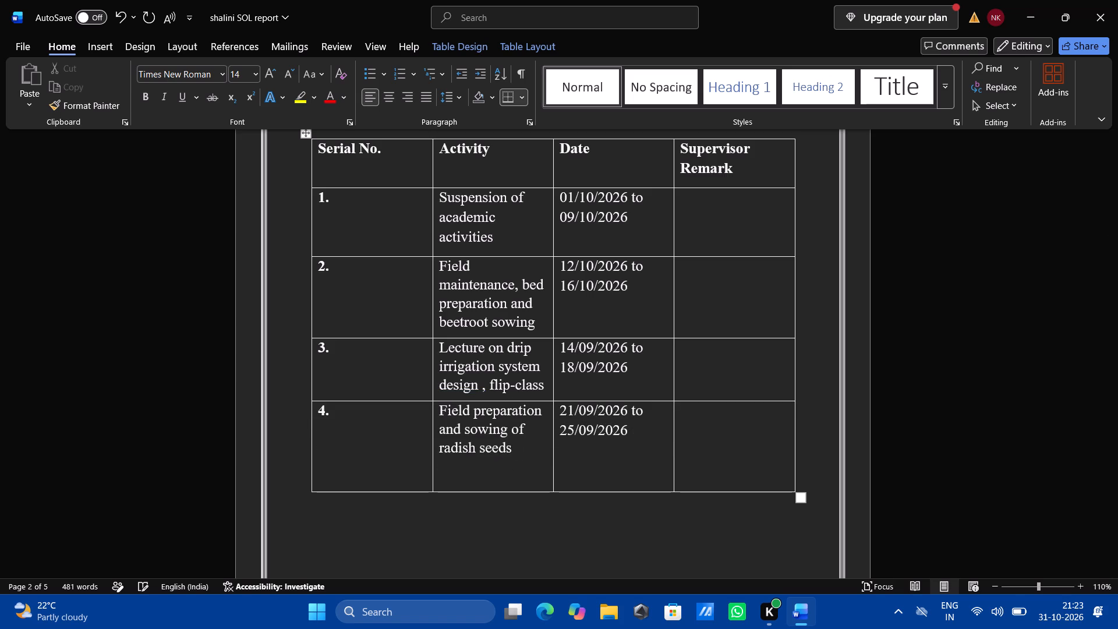
{"action": "key", "text": "BackSpace"}
{"action": "key", "text": "BackSpace"}
{"action": "key", "text": "BackSpace"}
{"action": "key", "text": "BackSpace"}
{"action": "key", "text": "BackSpace"}
{"action": "key", "text": "BackSpace"}
{"action": "key", "text": "BackSpace"}
{"action": "key", "text": "BackSpace"}
{"action": "key", "text": "BackSpace"}
{"action": "key", "text": "BackSpace"}
{"action": "key", "text": "BackSpace"}
{"action": "key", "text": "BackSpace"}
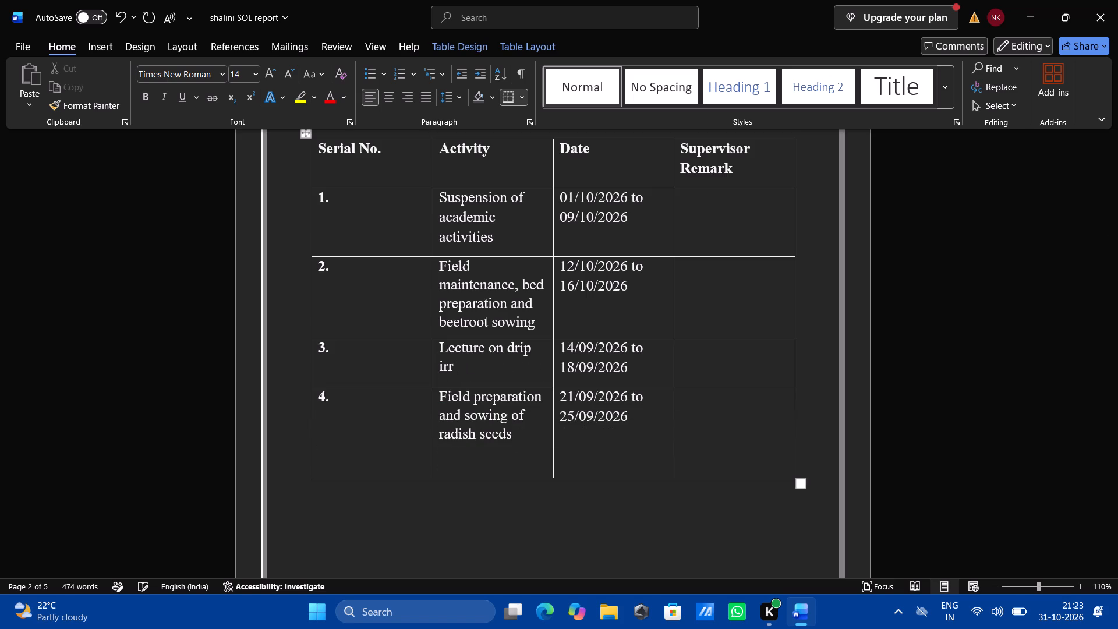
{"action": "key", "text": "BackSpace"}
{"action": "key", "text": "BackSpace"}
{"action": "key", "text": "BackSpace"}
{"action": "key", "text": "BackSpace"}
{"action": "key", "text": "BackSpace"}
{"action": "key", "text": "BackSpace"}
{"action": "key", "text": "BackSpace"}
{"action": "key", "text": "BackSpace"}
{"action": "key", "text": "BackSpace"}
{"action": "key", "text": "BackSpace"}
{"action": "key", "text": "BackSpace"}
{"action": "key", "text": "BackSpace"}
{"action": "key", "text": "BackSpace"}
{"action": "key", "text": "BackSpace"}
{"action": "key", "text": "BackSpace"}
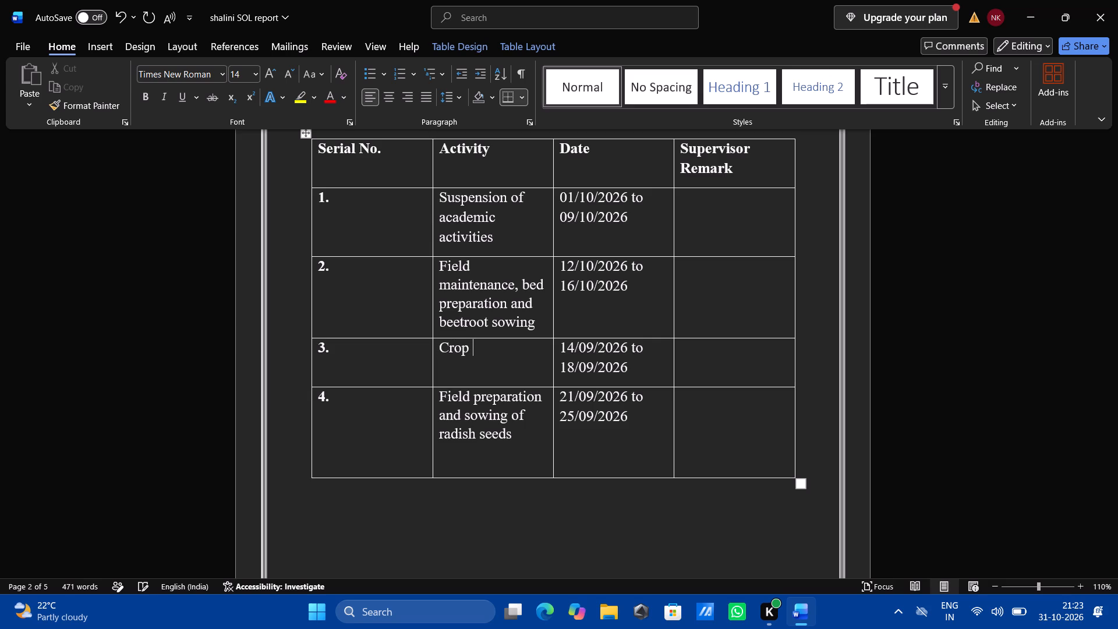
{"action": "type", "text": "growth monitoring"}
{"action": "key", "text": "space"}
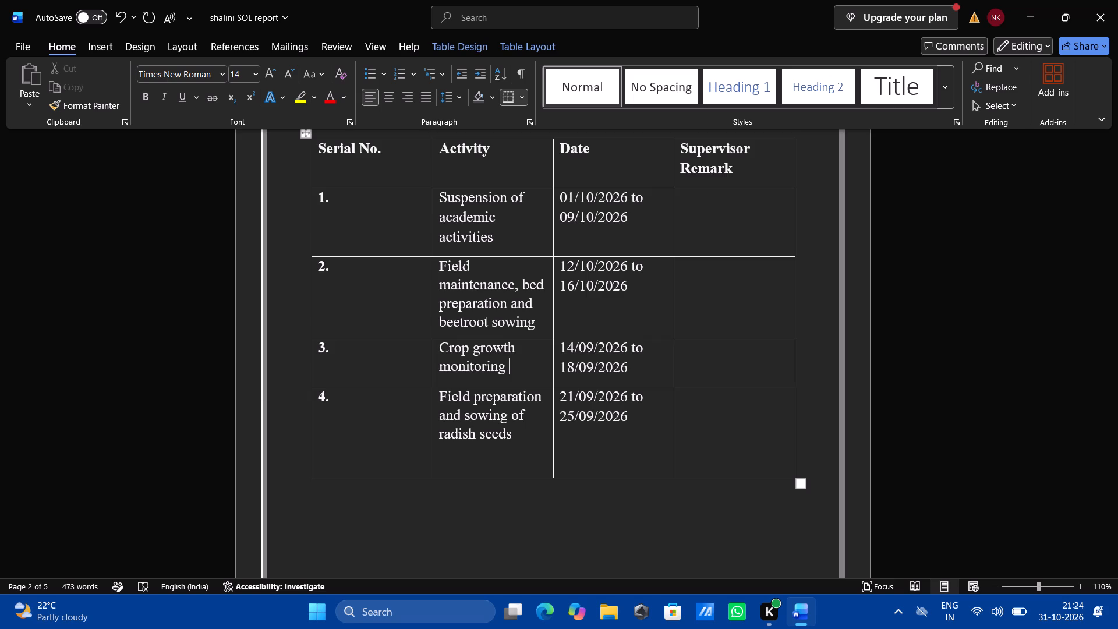
{"action": "type", "text": "and nutrient"}
{"action": "key", "text": "space"}
{"action": "type", "text": "manageent"}
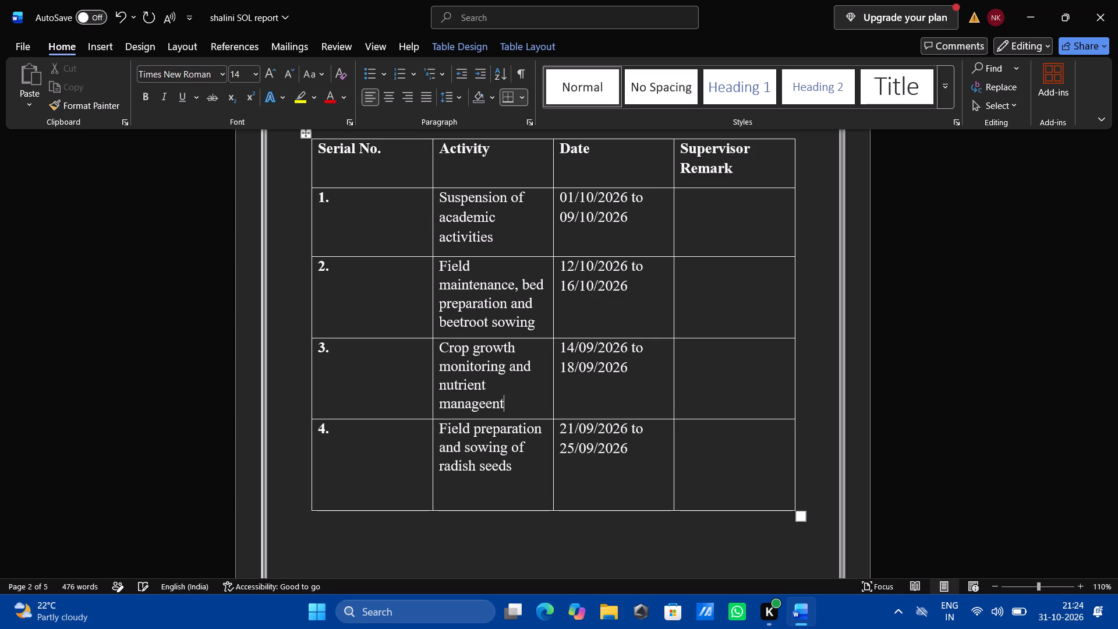
{"action": "key", "text": "BackSpace"}
{"action": "key", "text": "BackSpace"}
{"action": "key", "text": "BackSpace"}
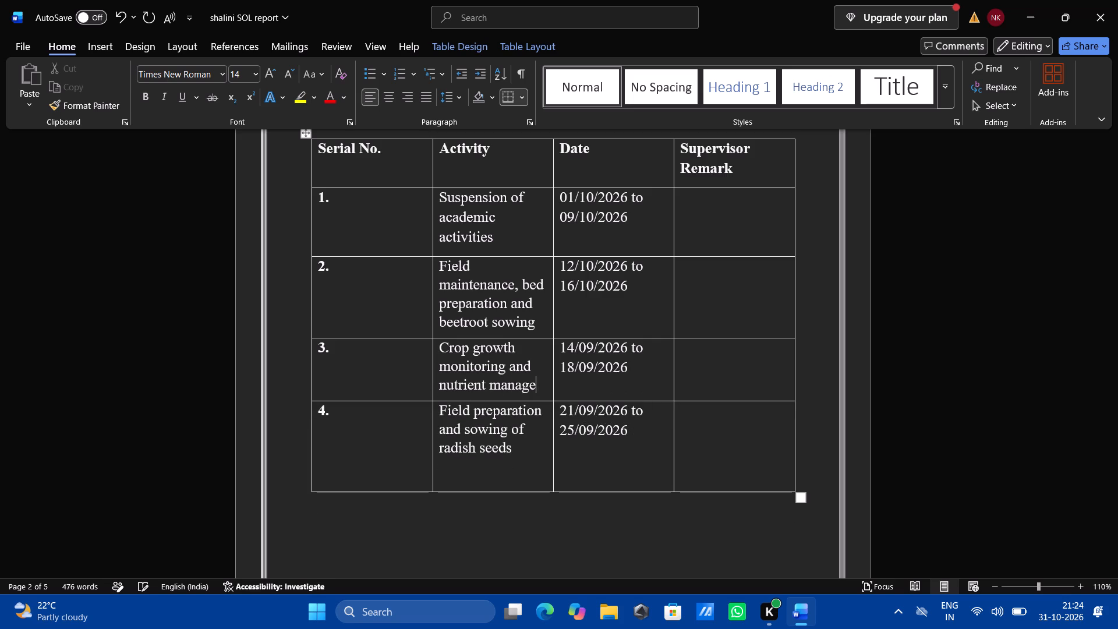
{"action": "key", "text": "BackSpace"}
{"action": "type", "text": "ement"}
{"action": "key", "text": "space"}
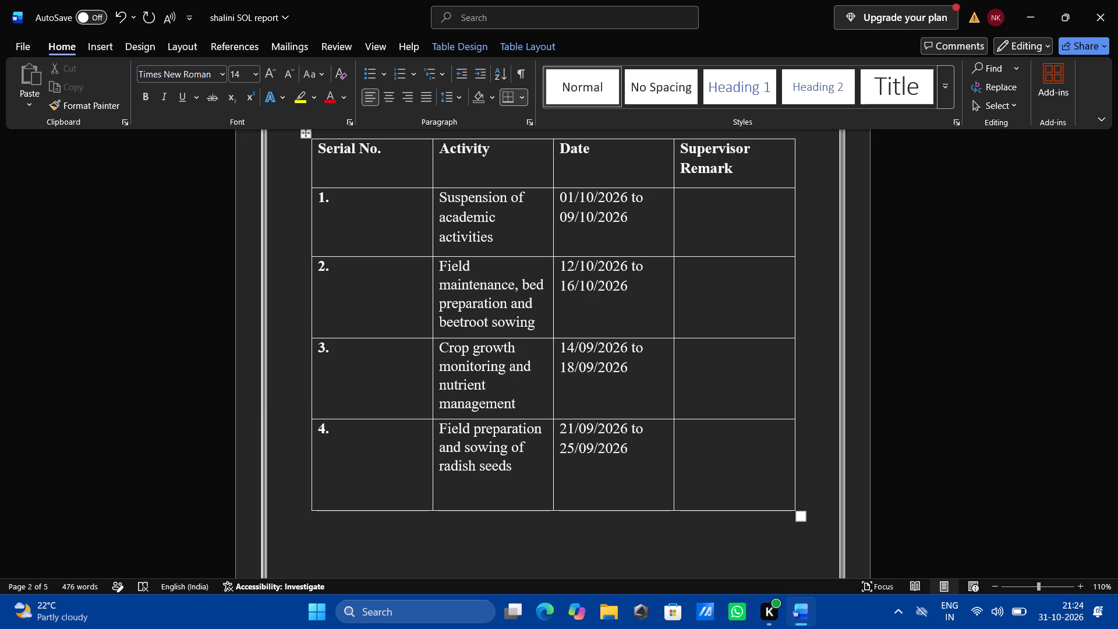
Replace the date range of the third activity row with one starting 19/10.
{"action": "left_click", "coordinate": [631, 372]}
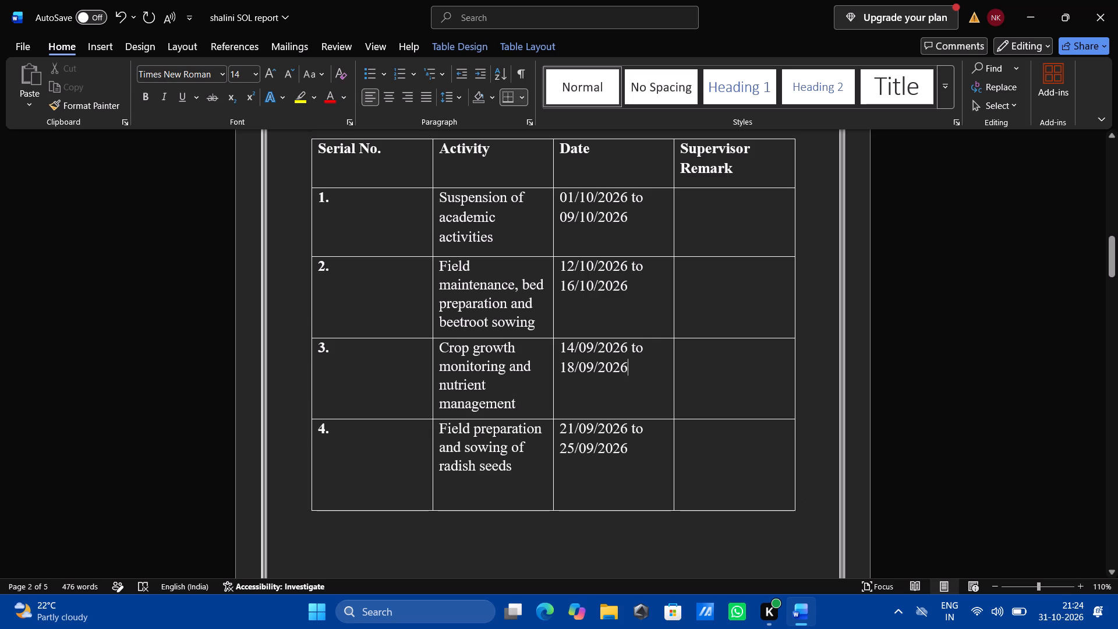
{"action": "key", "text": "BackSpace"}
{"action": "key", "text": "BackSpace"}
{"action": "key", "text": "BackSpace"}
{"action": "key", "text": "BackSpace"}
{"action": "key", "text": "BackSpace"}
{"action": "key", "text": "BackSpace"}
{"action": "key", "text": "BackSpace"}
{"action": "key", "text": "BackSpace"}
{"action": "key", "text": "BackSpace"}
{"action": "key", "text": "BackSpace"}
{"action": "key", "text": "BackSpace"}
{"action": "key", "text": "BackSpace"}
{"action": "key", "text": "BackSpace"}
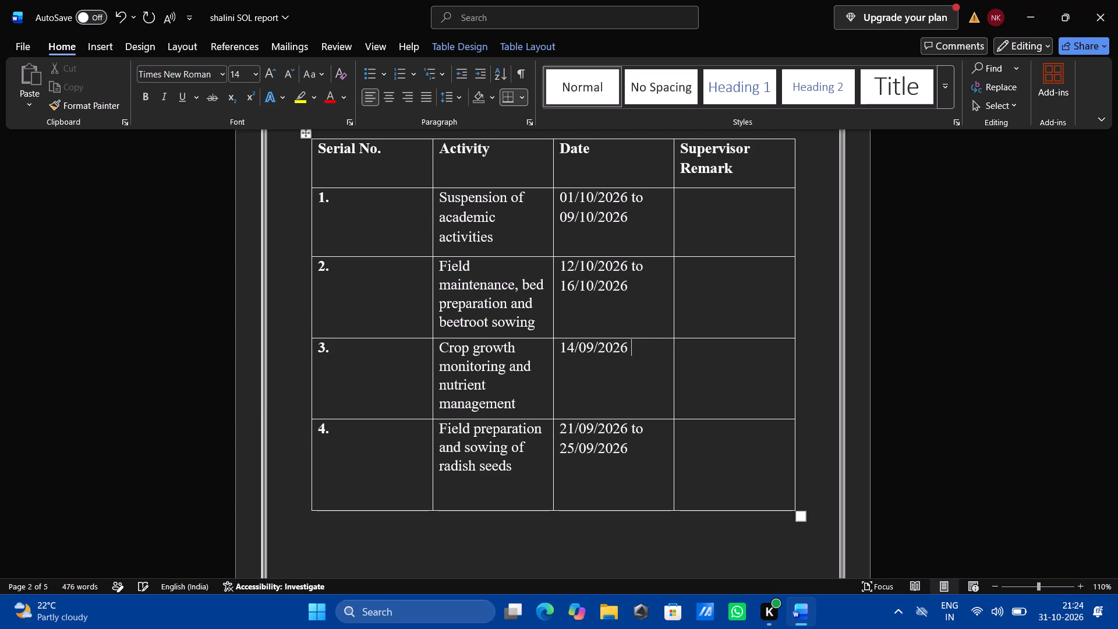
{"action": "key", "text": "BackSpace"}
{"action": "key", "text": "BackSpace"}
{"action": "key", "text": "BackSpace"}
{"action": "key", "text": "BackSpace"}
{"action": "key", "text": "BackSpace"}
{"action": "key", "text": "BackSpace"}
{"action": "key", "text": "BackSpace"}
{"action": "key", "text": "BackSpace"}
{"action": "key", "text": "BackSpace"}
{"action": "key", "text": "BackSpace"}
{"action": "key", "text": "BackSpace"}
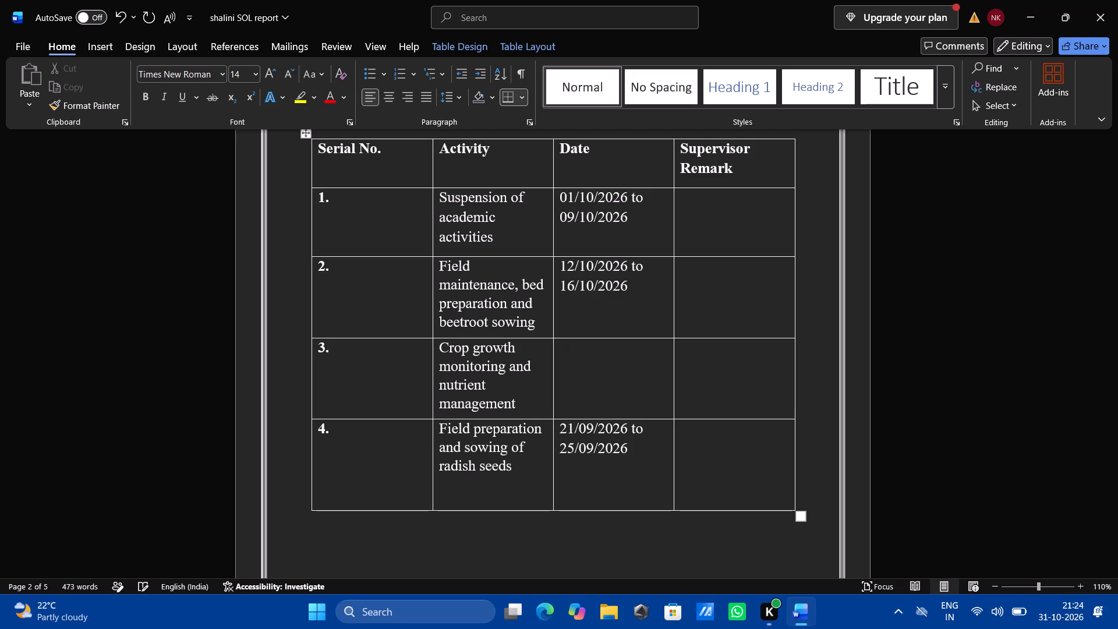
{"action": "type", "text": "19"}
{"action": "type", "text": "/10"}
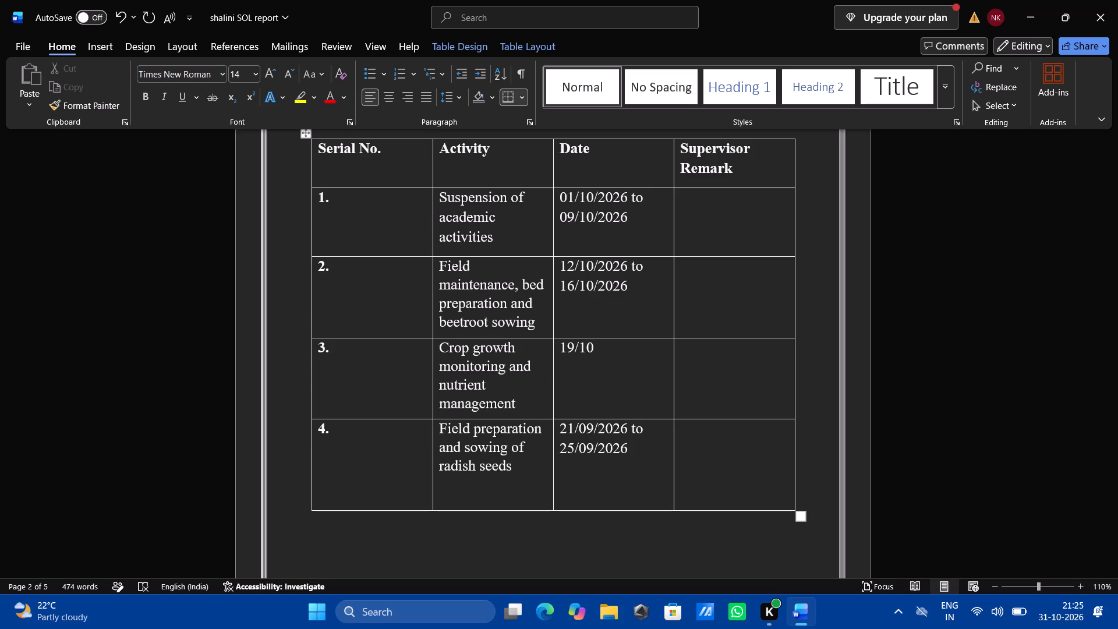
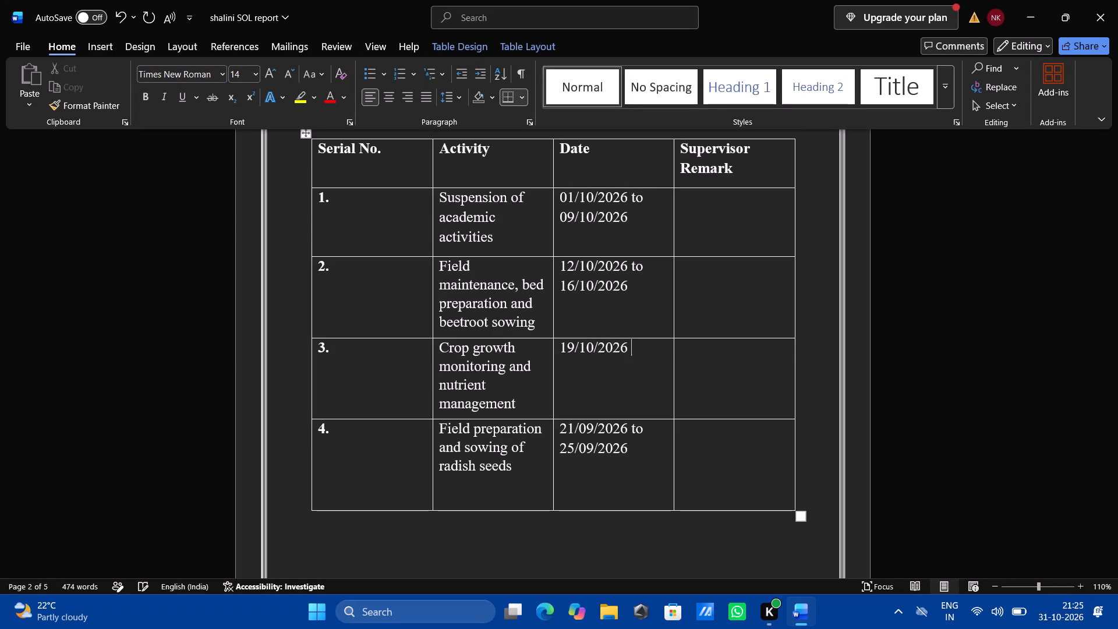
Complete the third activity row's date range with the end date 23/10/2026.
{"action": "key", "text": "space"}
{"action": "type", "text": "23/10/2026"}
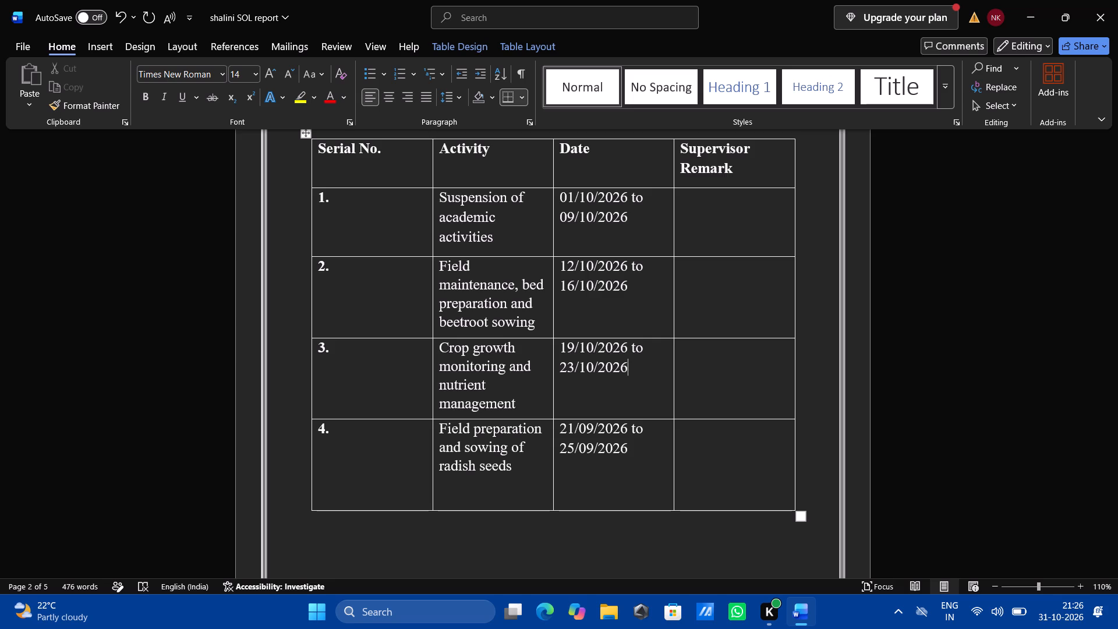
Replace the fourth activity in the index table with "Cabbage transplantation and radish cultivation".
{"action": "left_click", "coordinate": [524, 472]}
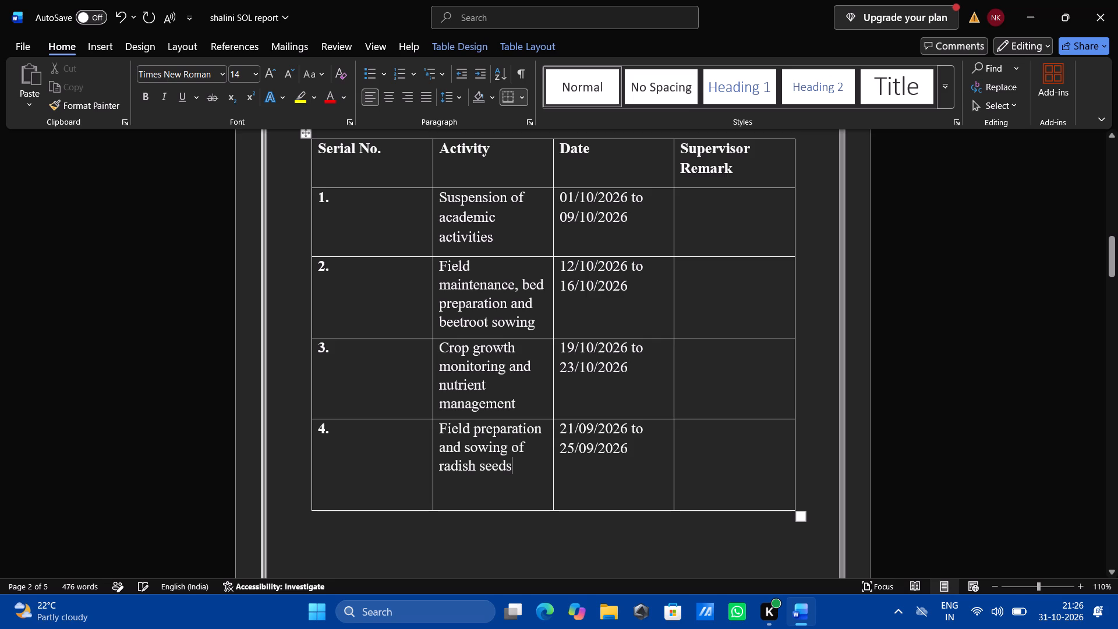
{"action": "key", "text": "BackSpace"}
{"action": "key", "text": "BackSpace"}
{"action": "key", "text": "BackSpace"}
{"action": "key", "text": "BackSpace"}
{"action": "key", "text": "BackSpace"}
{"action": "key", "text": "BackSpace"}
{"action": "key", "text": "BackSpace"}
{"action": "key", "text": "BackSpace"}
{"action": "key", "text": "BackSpace"}
{"action": "key", "text": "BackSpace"}
{"action": "key", "text": "BackSpace"}
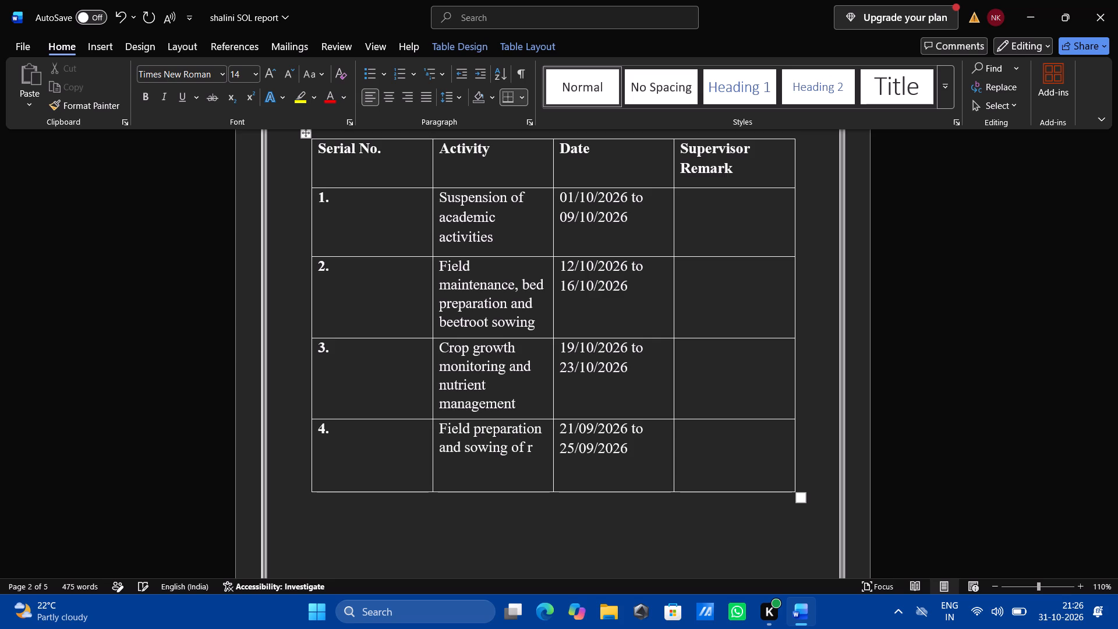
{"action": "key", "text": "BackSpace"}
{"action": "key", "text": "BackSpace"}
{"action": "key", "text": "BackSpace"}
{"action": "key", "text": "BackSpace"}
{"action": "key", "text": "BackSpace"}
{"action": "key", "text": "BackSpace"}
{"action": "key", "text": "BackSpace"}
{"action": "key", "text": "BackSpace"}
{"action": "key", "text": "BackSpace"}
{"action": "key", "text": "BackSpace"}
{"action": "key", "text": "BackSpace"}
{"action": "key", "text": "BackSpace"}
{"action": "key", "text": "BackSpace"}
{"action": "key", "text": "BackSpace"}
{"action": "key", "text": "BackSpace"}
{"action": "key", "text": "BackSpace"}
{"action": "key", "text": "BackSpace"}
{"action": "key", "text": "BackSpace"}
{"action": "key", "text": "BackSpace"}
{"action": "key", "text": "BackSpace"}
{"action": "key", "text": "BackSpace"}
{"action": "key", "text": "BackSpace"}
{"action": "key", "text": "BackSpace"}
{"action": "key", "text": "BackSpace"}
{"action": "key", "text": "BackSpace"}
{"action": "key", "text": "BackSpace"}
{"action": "key", "text": "BackSpace"}
{"action": "key", "text": "BackSpace"}
{"action": "key", "text": "BackSpace"}
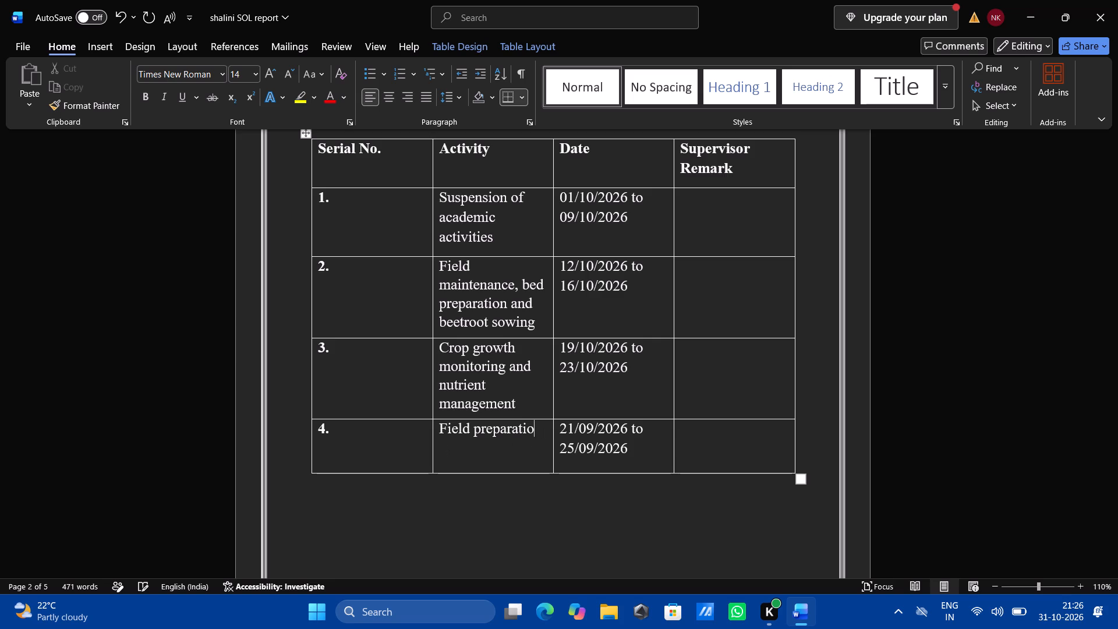
{"action": "key", "text": "BackSpace"}
{"action": "key", "text": "BackSpace"}
{"action": "key", "text": "BackSpace"}
{"action": "key", "text": "BackSpace"}
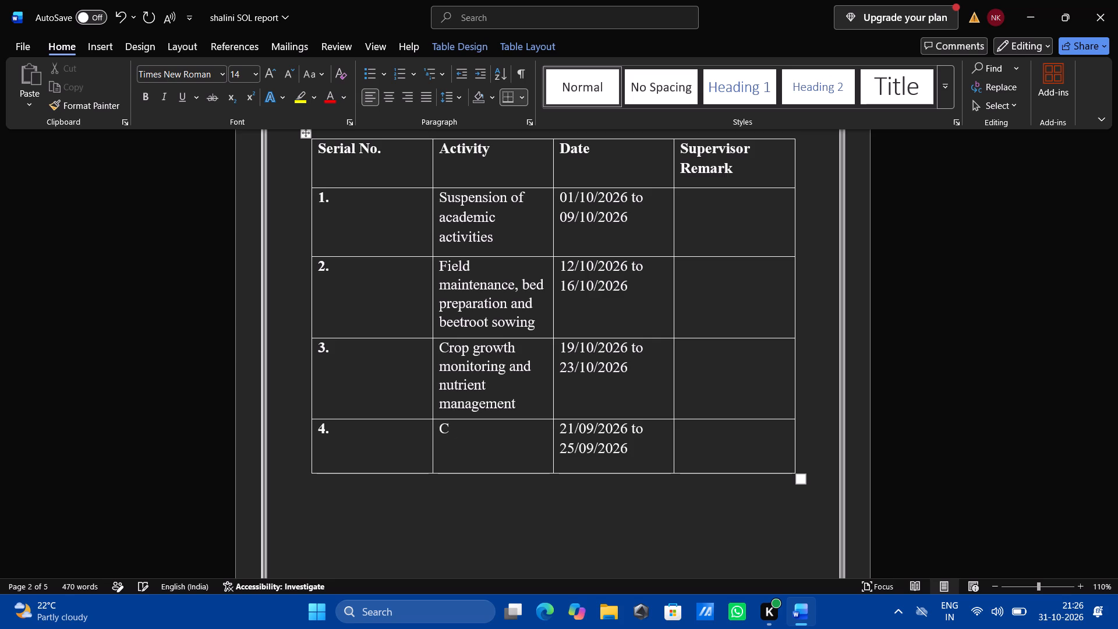
{"action": "type", "text": "abbage"}
{"action": "key", "text": "space"}
{"action": "type", "text": "tran"}
{"action": "key", "text": "s"}
{"action": "type", "text": "plantat"}
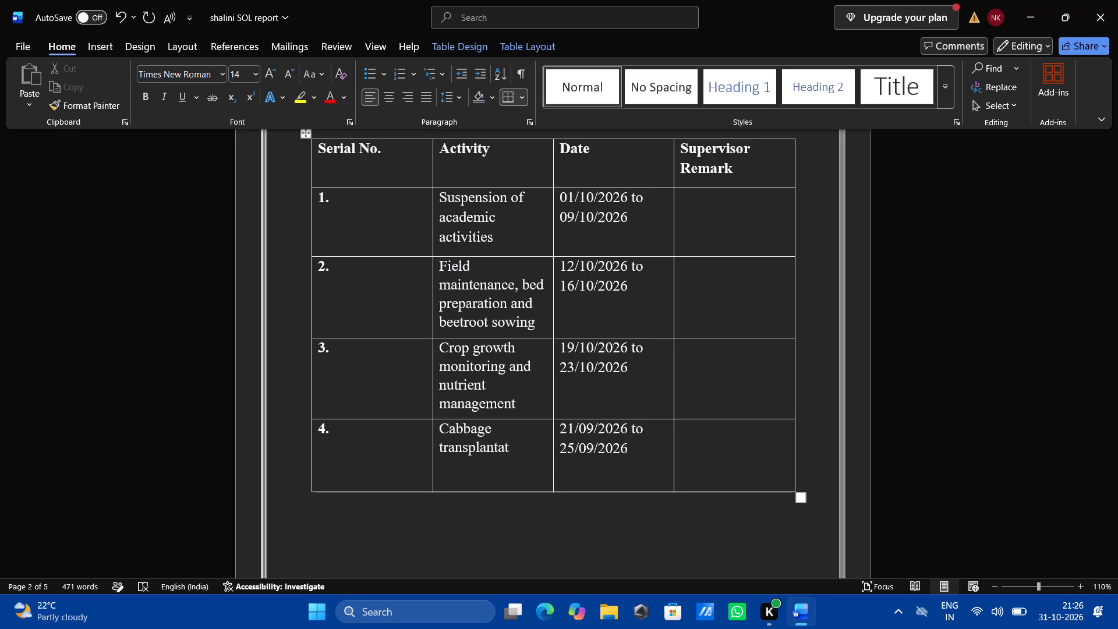
{"action": "key", "text": "BackSpace"}
{"action": "type", "text": "tion"}
{"action": "key", "text": "space"}
{"action": "type", "text": "and radisg"}
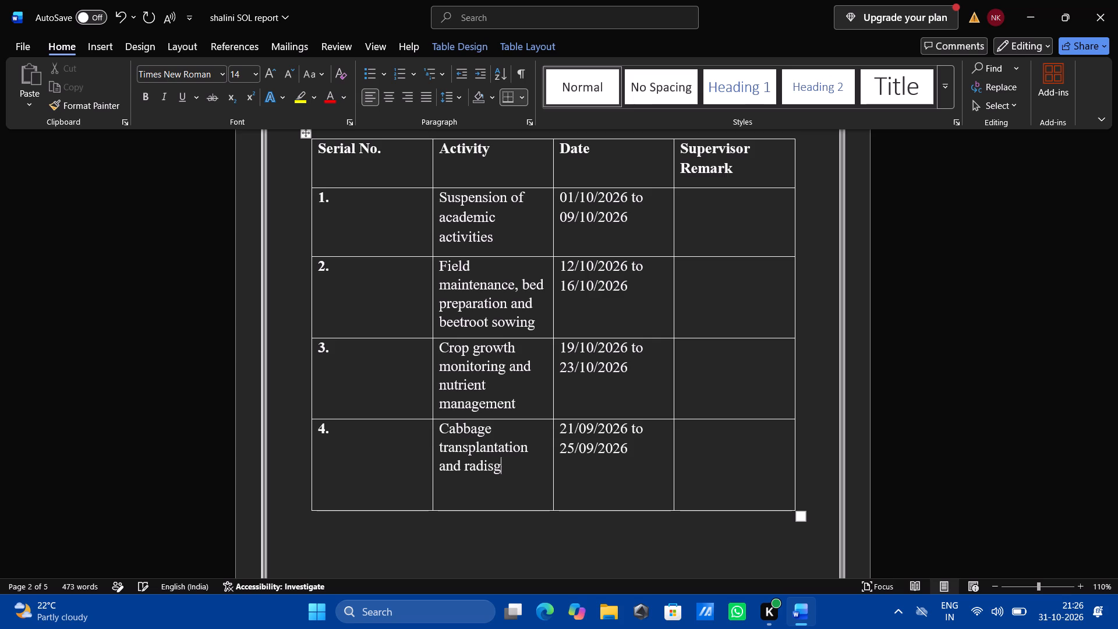
{"action": "key", "text": "BackSpace"}
{"action": "type", "text": "h cultivato"}
{"action": "key", "text": "BackSpace"}
{"action": "type", "text": "ion"}
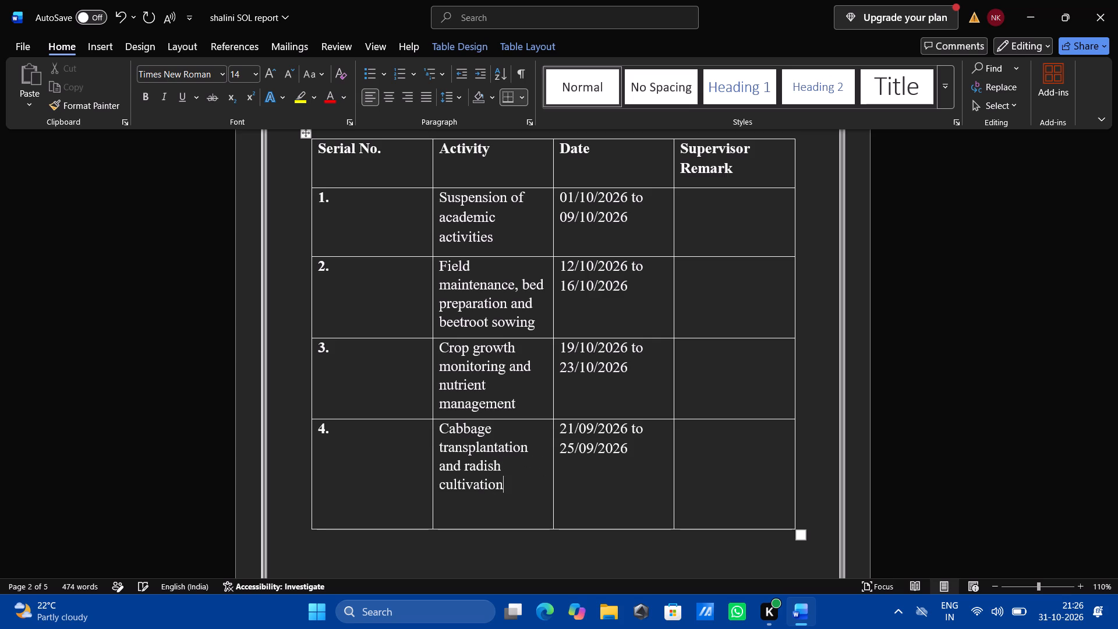
{"action": "key", "text": "space"}
Change the date range of the fourth activity row to 26/10/2026 to 31/10/2026.
{"action": "left_click", "coordinate": [629, 454]}
{"action": "key", "text": "BackSpace"}
{"action": "key", "text": "BackSpace"}
{"action": "key", "text": "BackSpace"}
{"action": "key", "text": "BackSpace"}
{"action": "key", "text": "BackSpace"}
{"action": "key", "text": "BackSpace"}
{"action": "key", "text": "BackSpace"}
{"action": "key", "text": "BackSpace"}
{"action": "key", "text": "BackSpace"}
{"action": "key", "text": "BackSpace"}
{"action": "key", "text": "BackSpace"}
{"action": "key", "text": "BackSpace"}
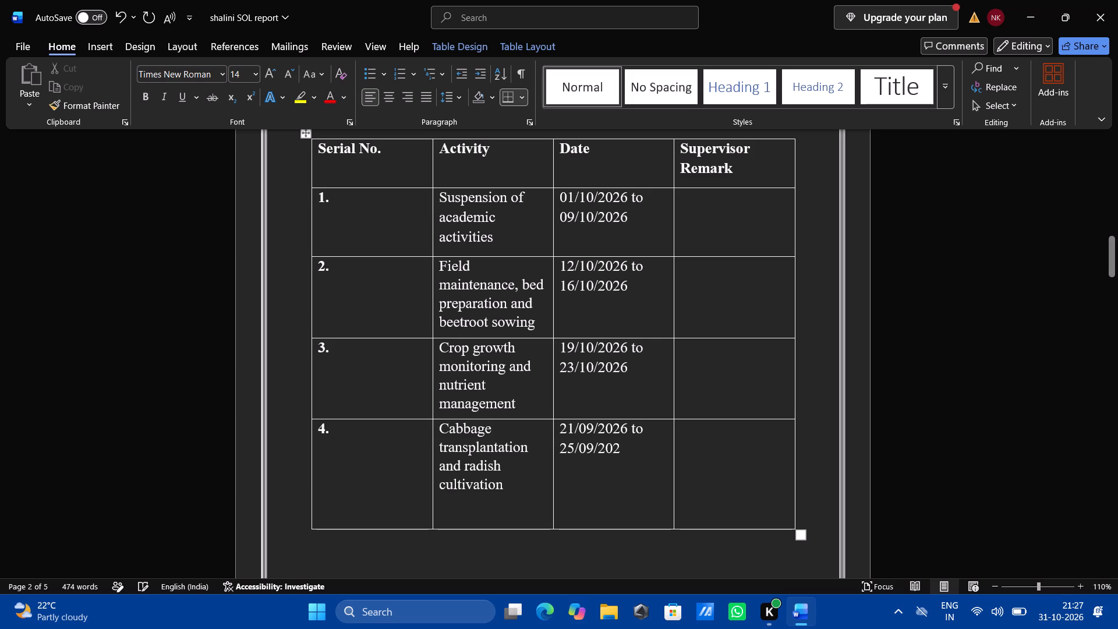
{"action": "key", "text": "BackSpace"}
{"action": "key", "text": "BackSpace"}
{"action": "key", "text": "BackSpace"}
{"action": "key", "text": "BackSpace"}
{"action": "key", "text": "BackSpace"}
{"action": "key", "text": "BackSpace"}
{"action": "key", "text": "BackSpace"}
{"action": "key", "text": "BackSpace"}
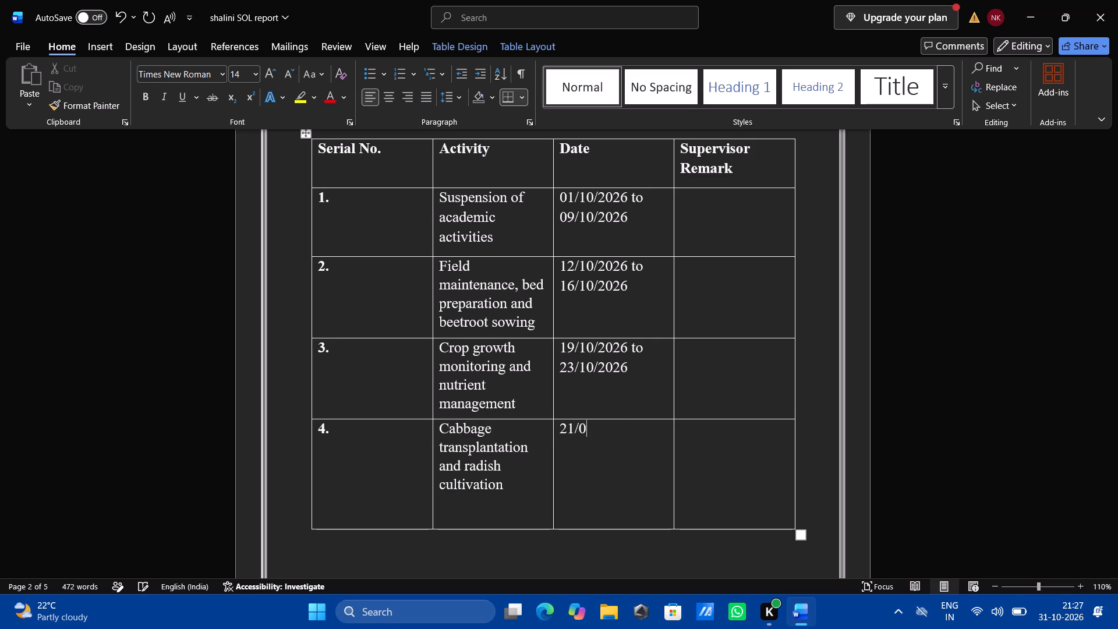
{"action": "key", "text": "BackSpace"}
{"action": "key", "text": "BackSpace"}
{"action": "key", "text": "BackSpace"}
{"action": "key", "text": "6"}
{"action": "type", "text": "/1"}
{"action": "key", "text": "0"}
{"action": "type", "text": "/2026 to"}
{"action": "key", "text": "space"}
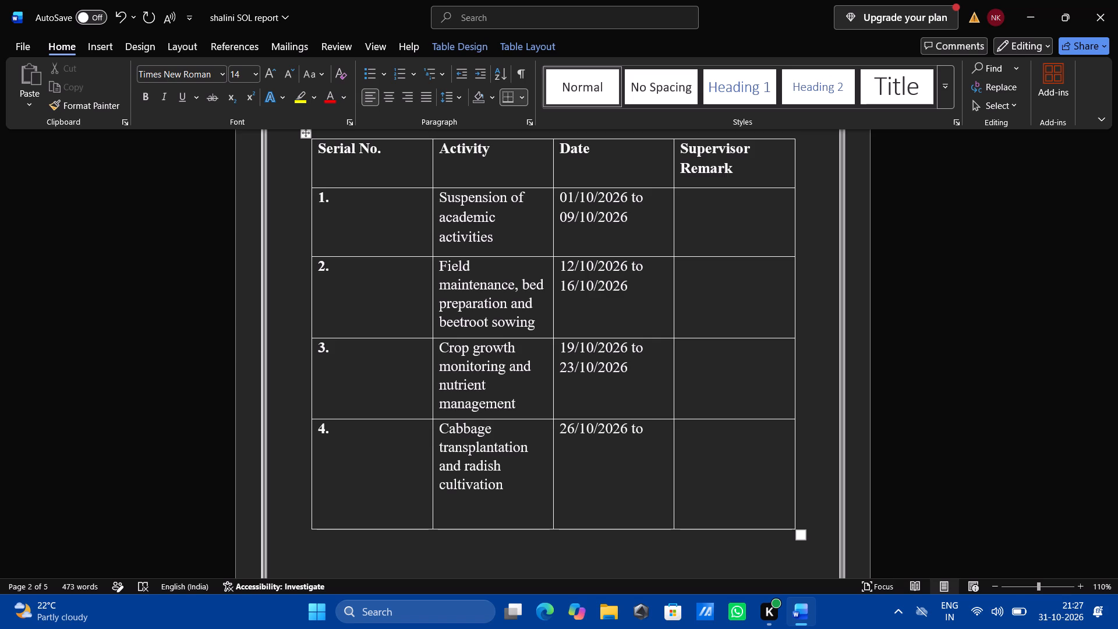
{"action": "type", "text": "31/"}
{"action": "type", "text": "10"}
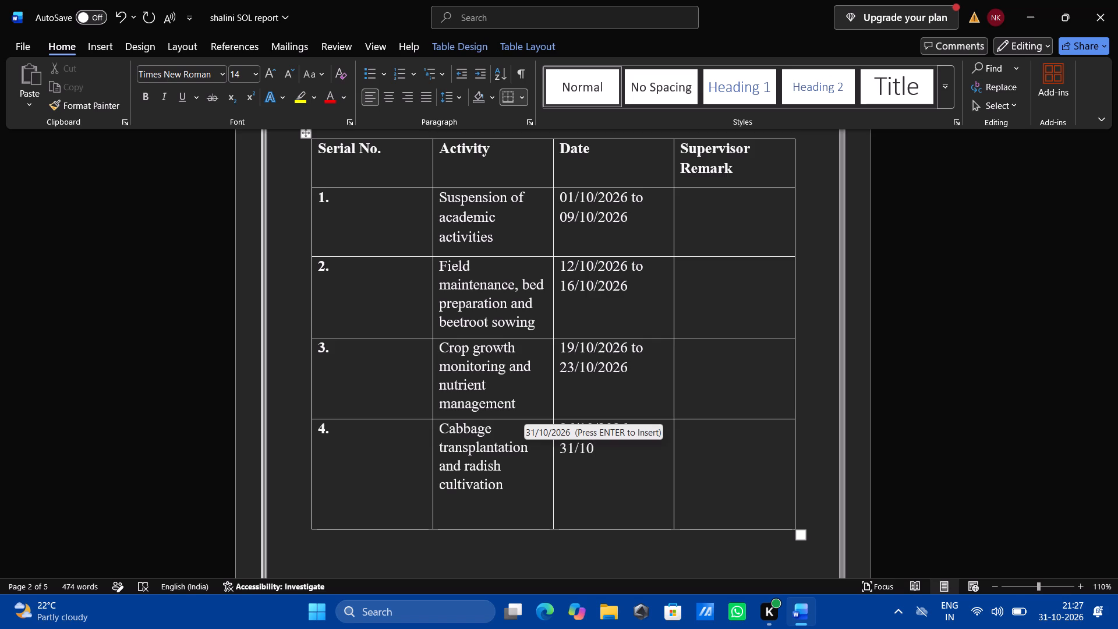
{"action": "type", "text": "/2026"}
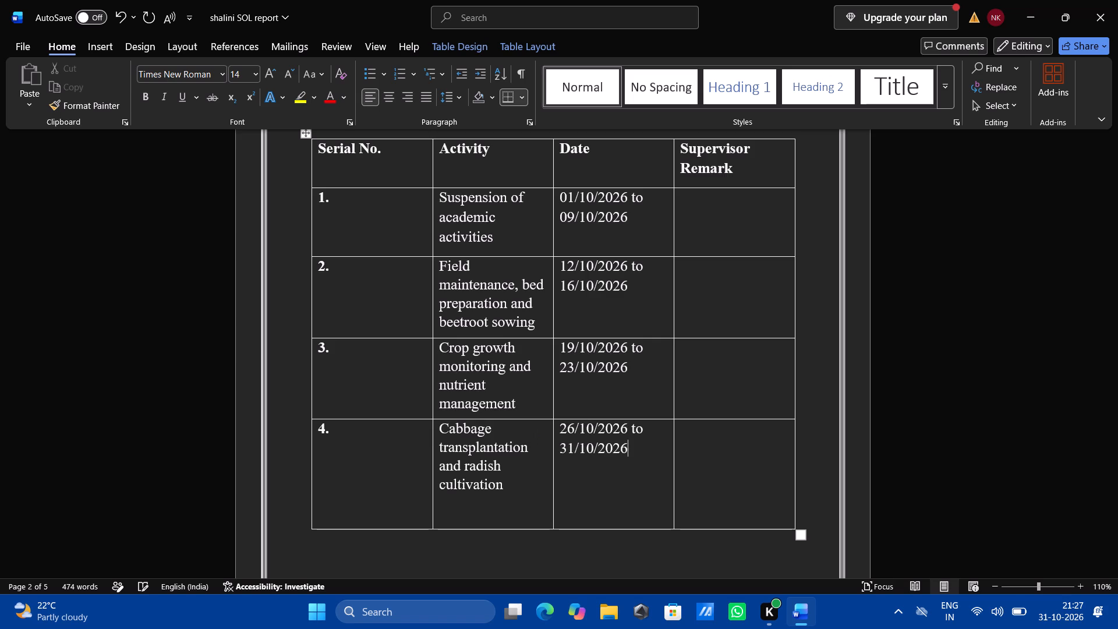
Remove the week number from the "WEEK 7" heading on the first weekly report page.
{"action": "scroll", "coordinate": [602, 453], "scroll_direction": "down", "scroll_amount": 1}
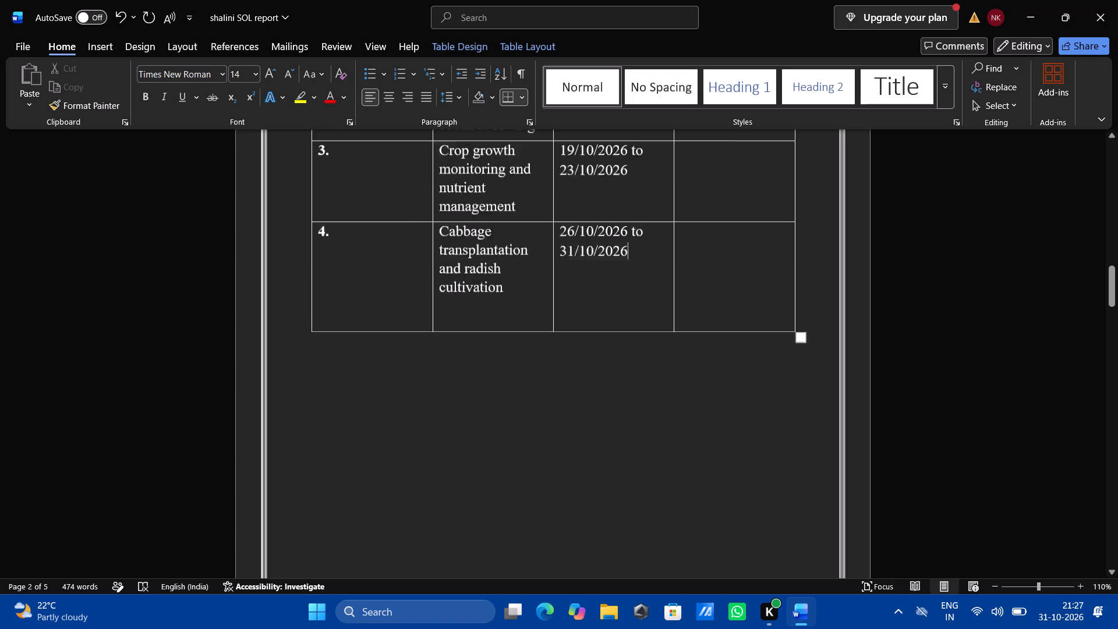
{"action": "scroll", "coordinate": [602, 453], "scroll_direction": "down", "scroll_amount": 4}
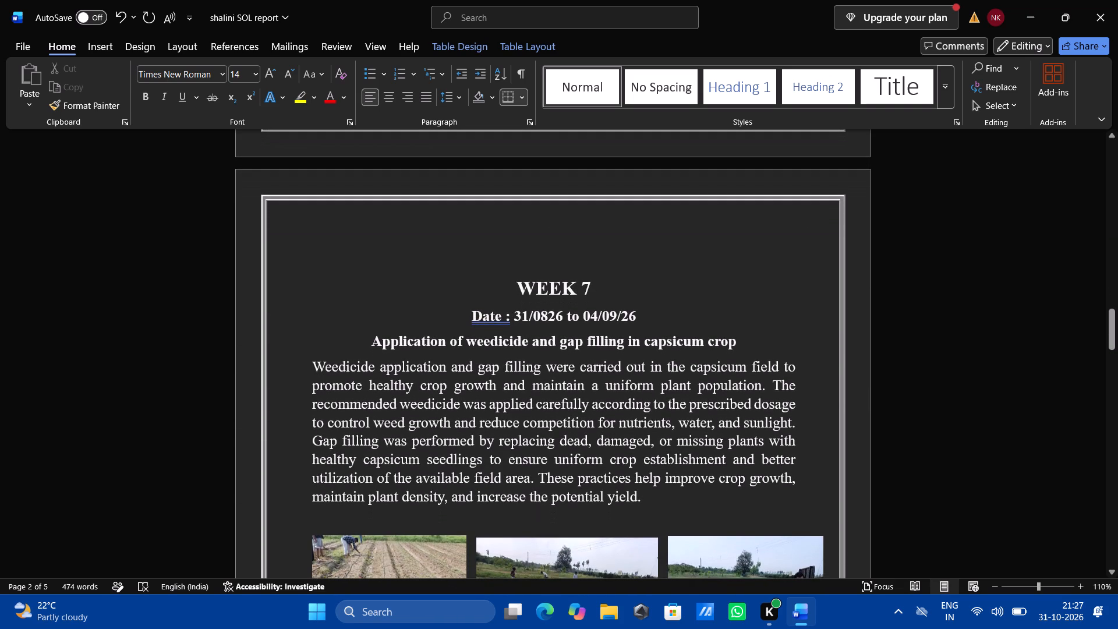
{"action": "left_click", "coordinate": [598, 278]}
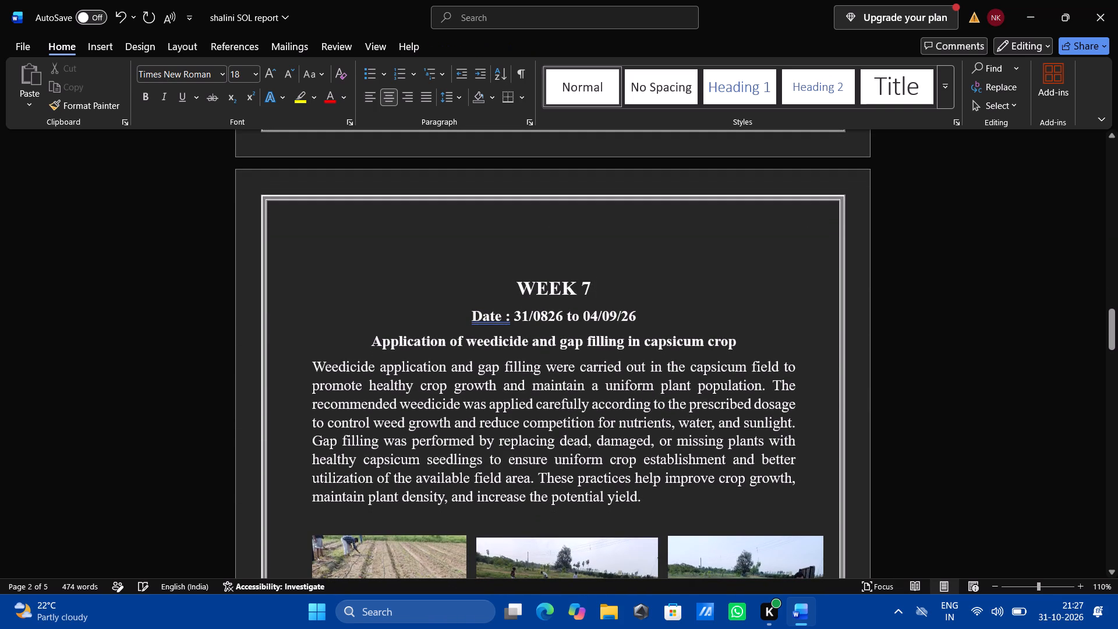
{"action": "key", "text": "BackSpace"}
{"action": "key", "text": "BackSpace"}
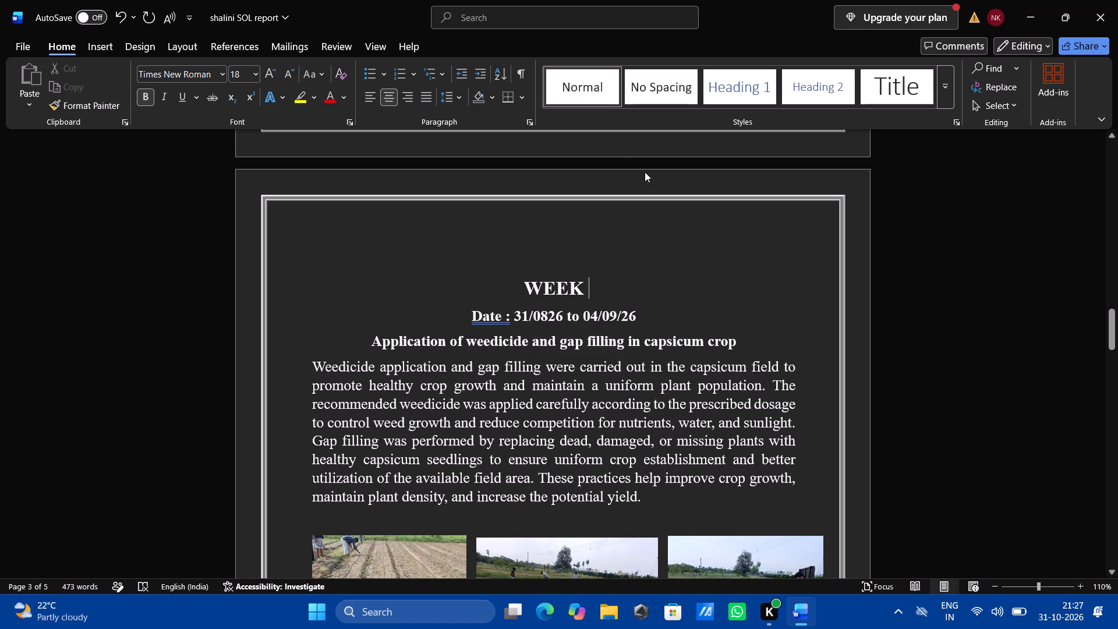
Change the date line under the first WEEK heading to 01/10/26 to 09/10/26.
{"action": "left_click", "coordinate": [547, 317]}
{"action": "key", "text": "BackSpace"}
{"action": "key", "text": "BackSpace"}
{"action": "key", "text": "BackSpace"}
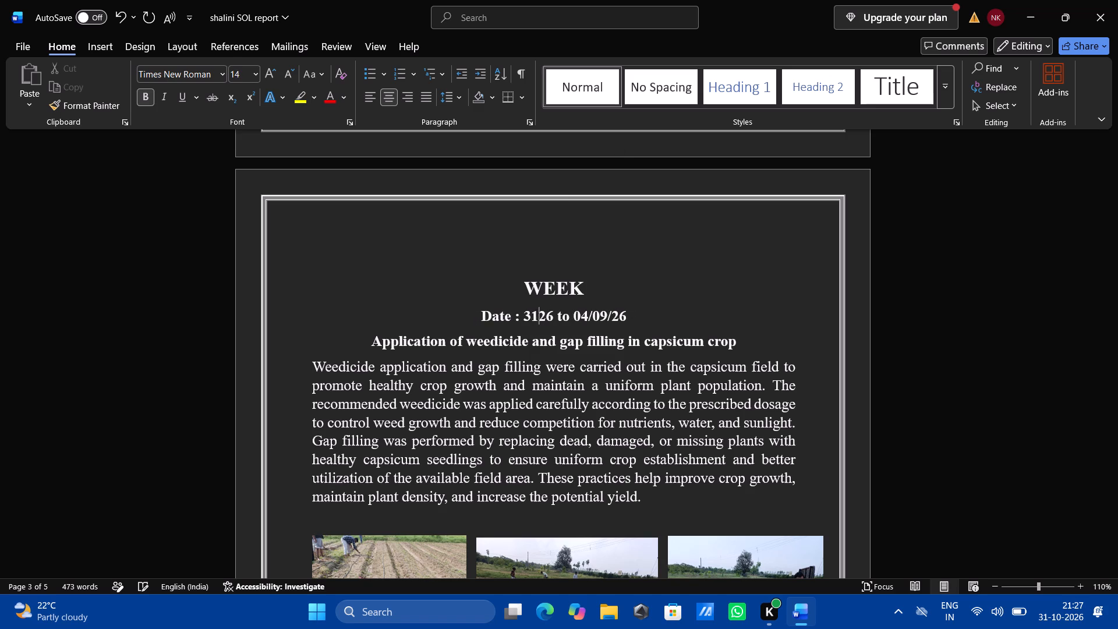
{"action": "key", "text": "BackSpace"}
{"action": "key", "text": "BackSpace"}
{"action": "type", "text": "01/"}
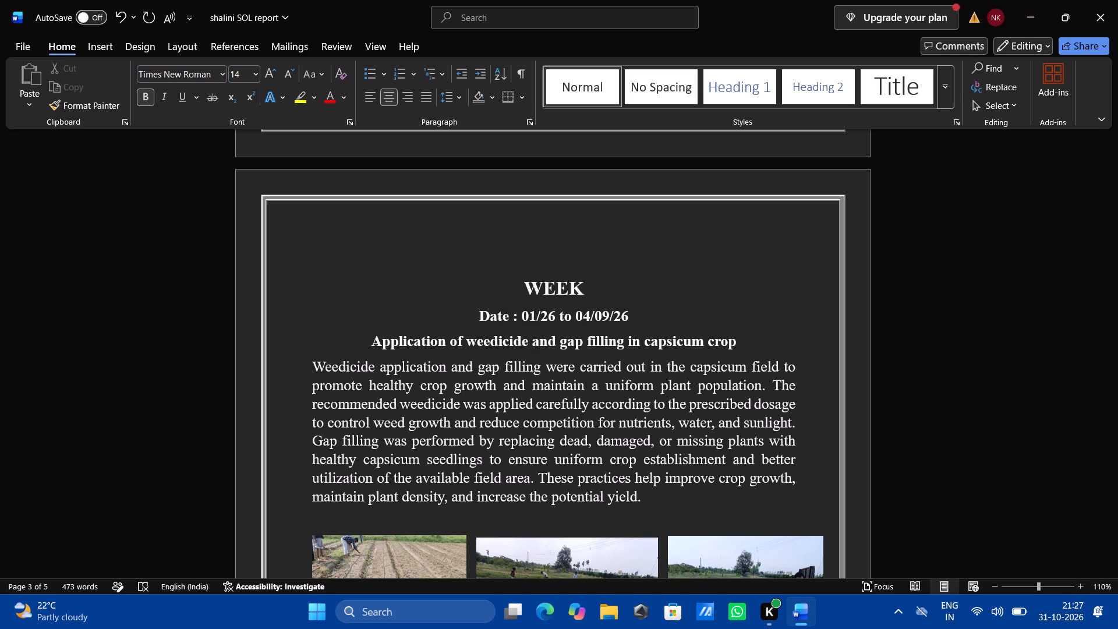
{"action": "key", "text": "1"}
{"action": "key", "text": "0"}
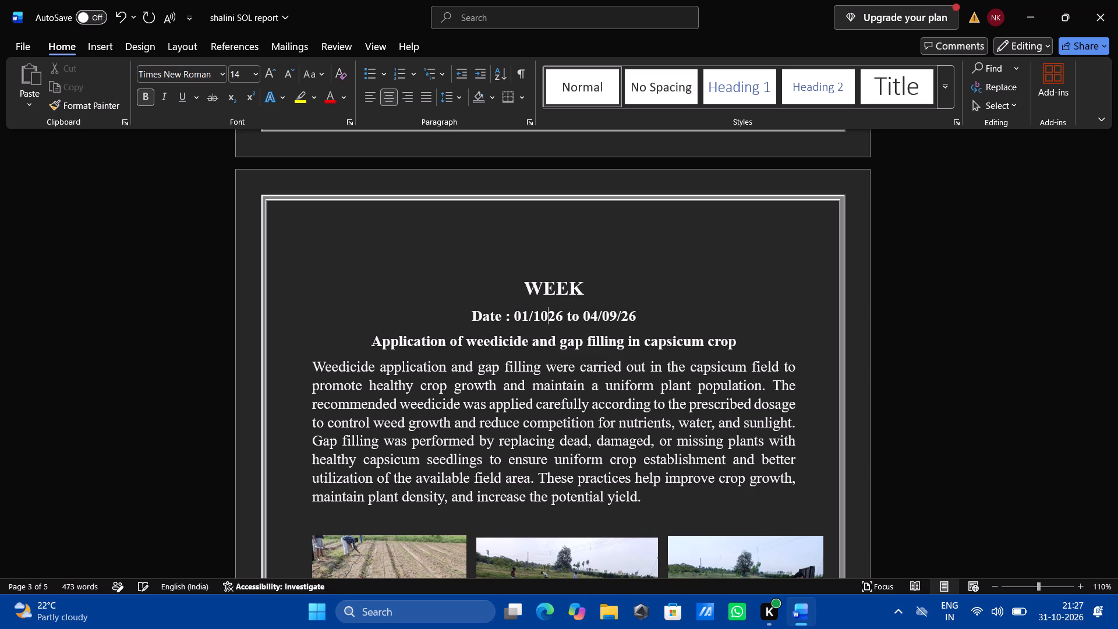
{"action": "key", "text": "slash"}
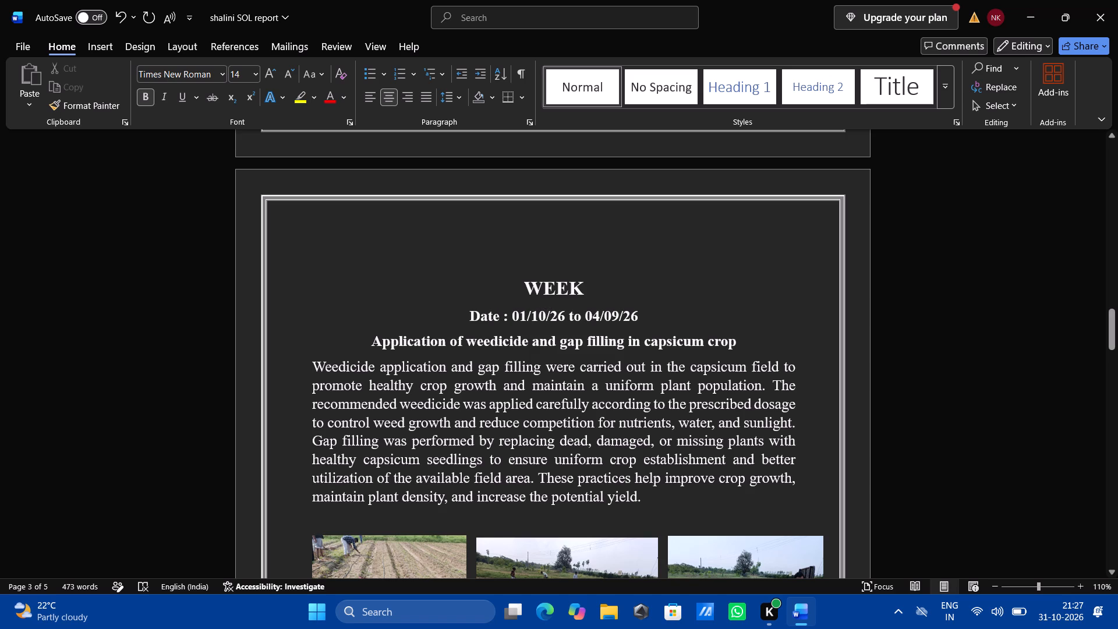
{"action": "left_click", "coordinate": [620, 316]}
{"action": "key", "text": "BackSpace"}
{"action": "key", "text": "BackSpace"}
{"action": "key", "text": "BackSpace"}
{"action": "key", "text": "BackSpace"}
{"action": "key", "text": "BackSpace"}
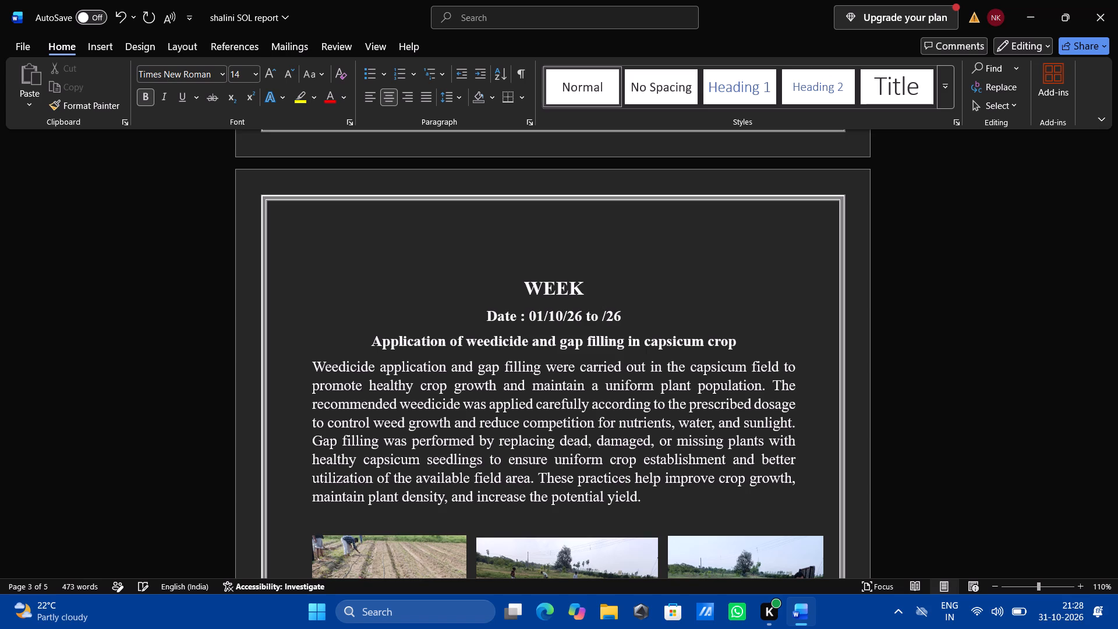
{"action": "type", "text": "09/"}
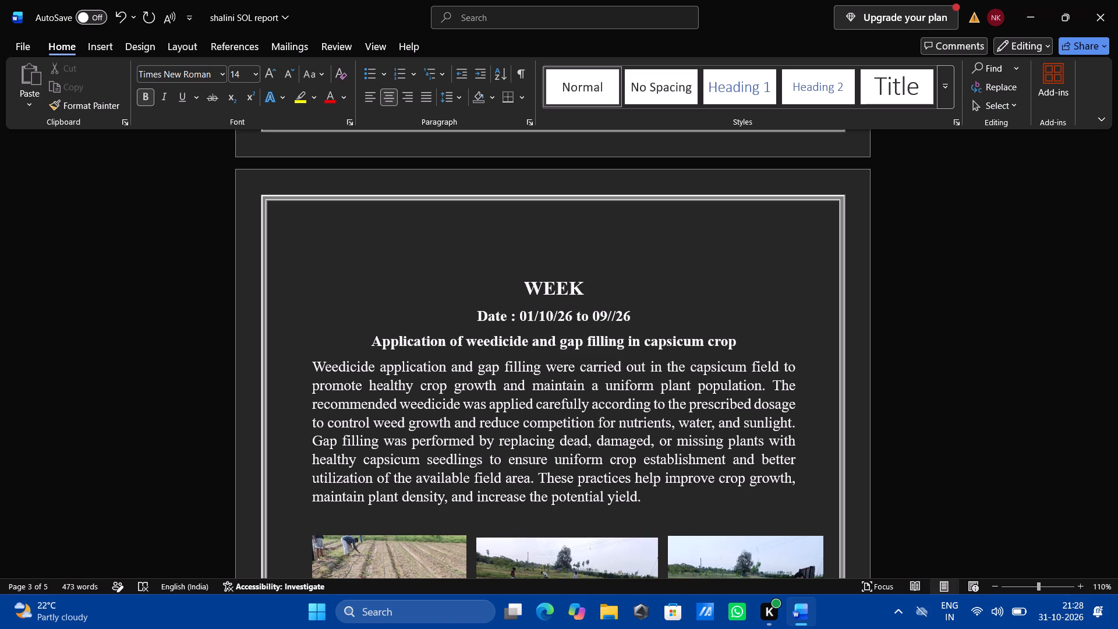
{"action": "type", "text": "10"}
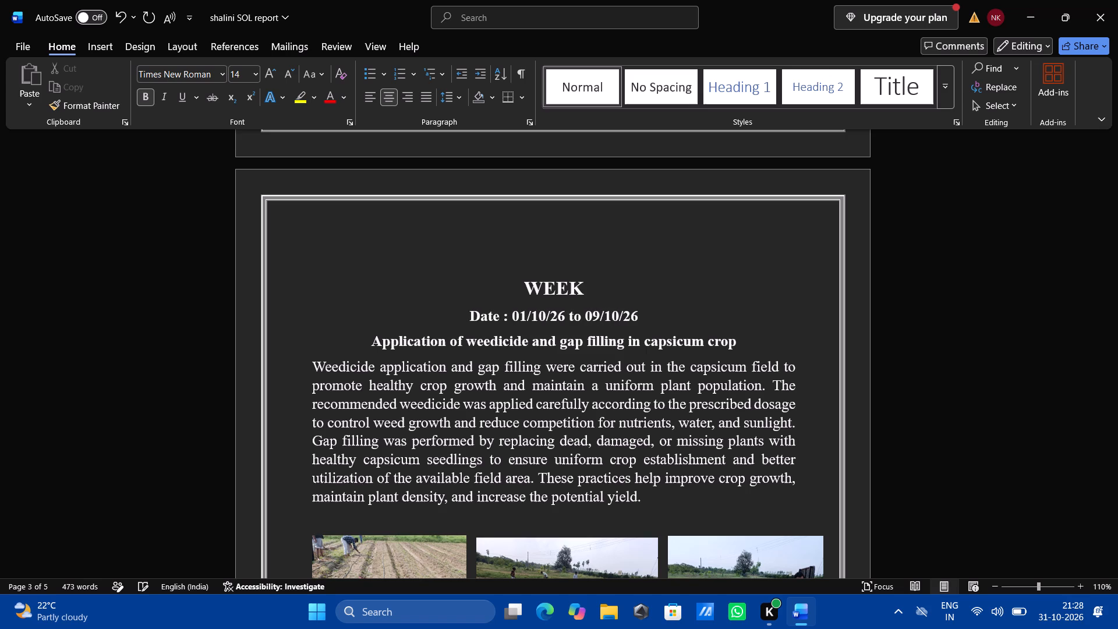
Copy the "Suspension of academic activities" text from the first activity row of the index table.
{"action": "scroll", "coordinate": [605, 262], "scroll_direction": "up", "scroll_amount": 1, "text": "ctrl"}
{"action": "scroll", "coordinate": [605, 262], "scroll_direction": "down", "scroll_amount": 1, "text": "ctrl"}
{"action": "scroll", "coordinate": [605, 262], "scroll_direction": "up", "scroll_amount": 4, "text": "ctrl"}
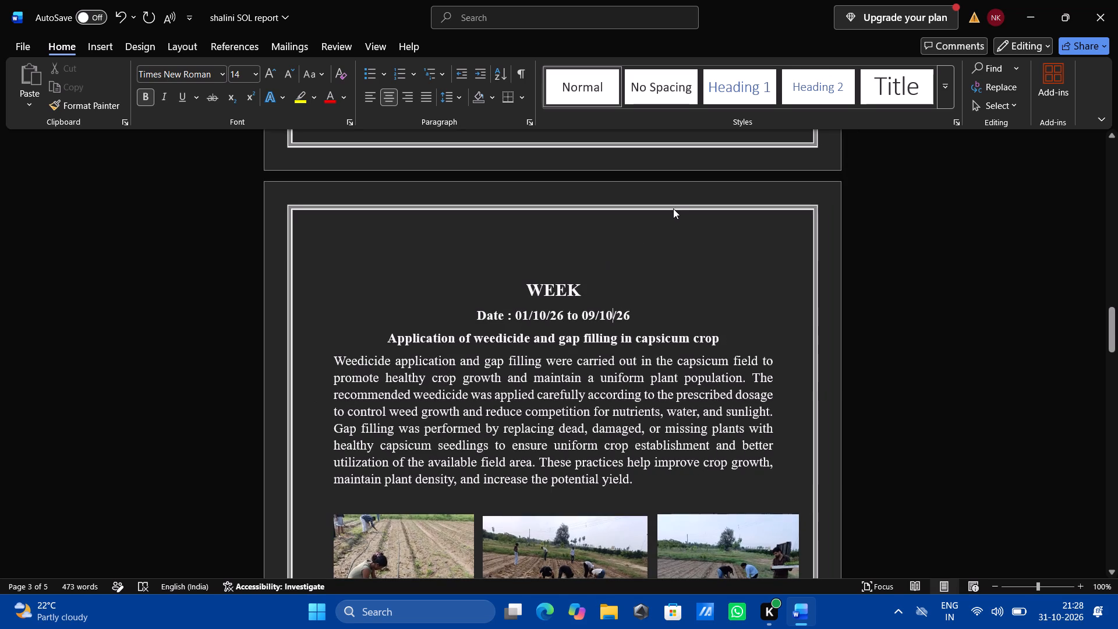
{"action": "scroll", "coordinate": [673, 213], "scroll_direction": "up", "scroll_amount": 8}
{"action": "scroll", "coordinate": [673, 213], "scroll_direction": "down", "scroll_amount": 1}
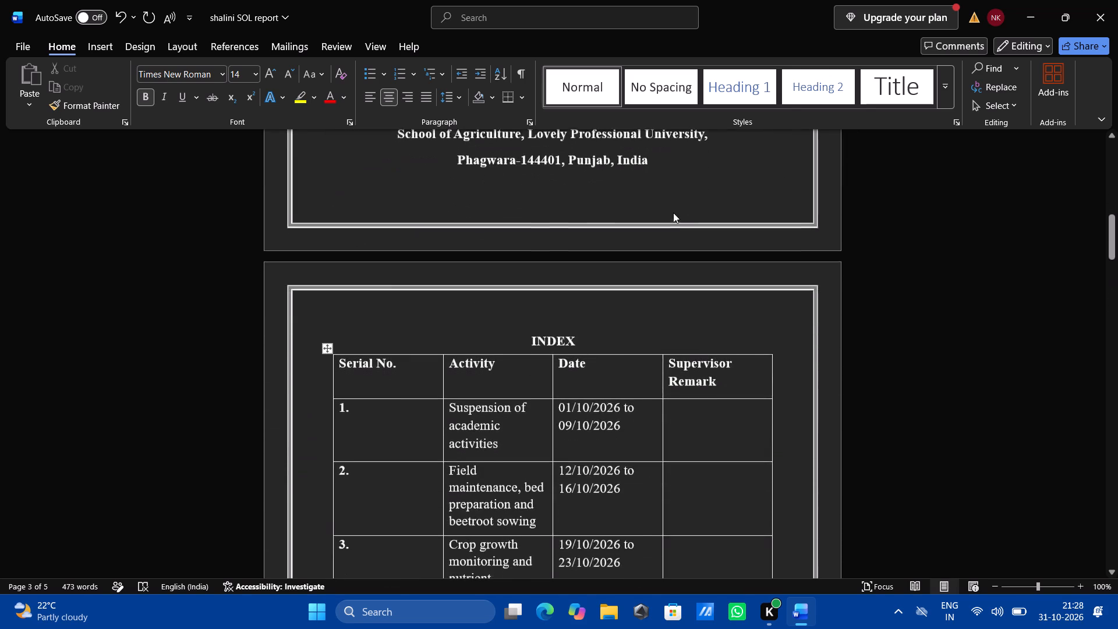
{"action": "scroll", "coordinate": [673, 213], "scroll_direction": "down", "scroll_amount": 2}
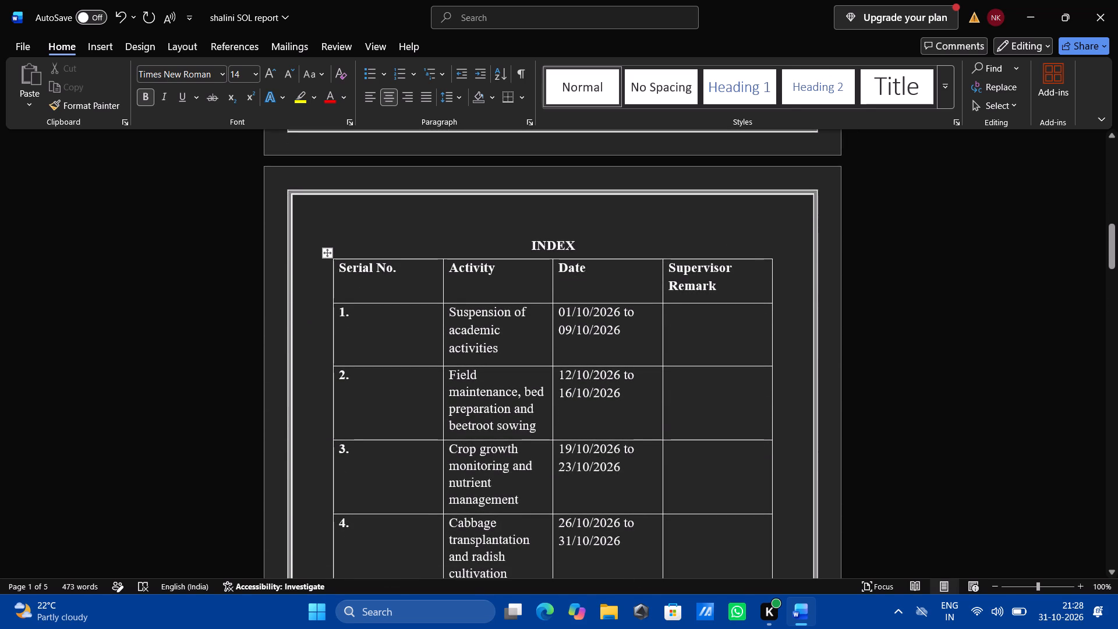
{"action": "left_click_drag", "start_coordinate": [451, 309], "coordinate": [497, 347]}
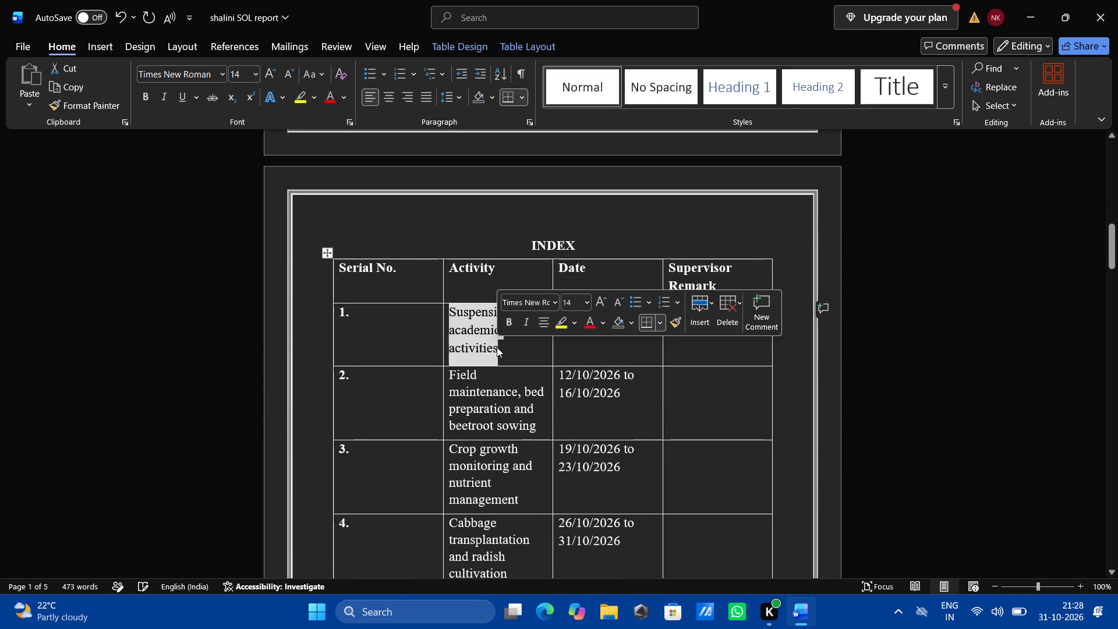
{"action": "key", "text": "ctrl+c"}
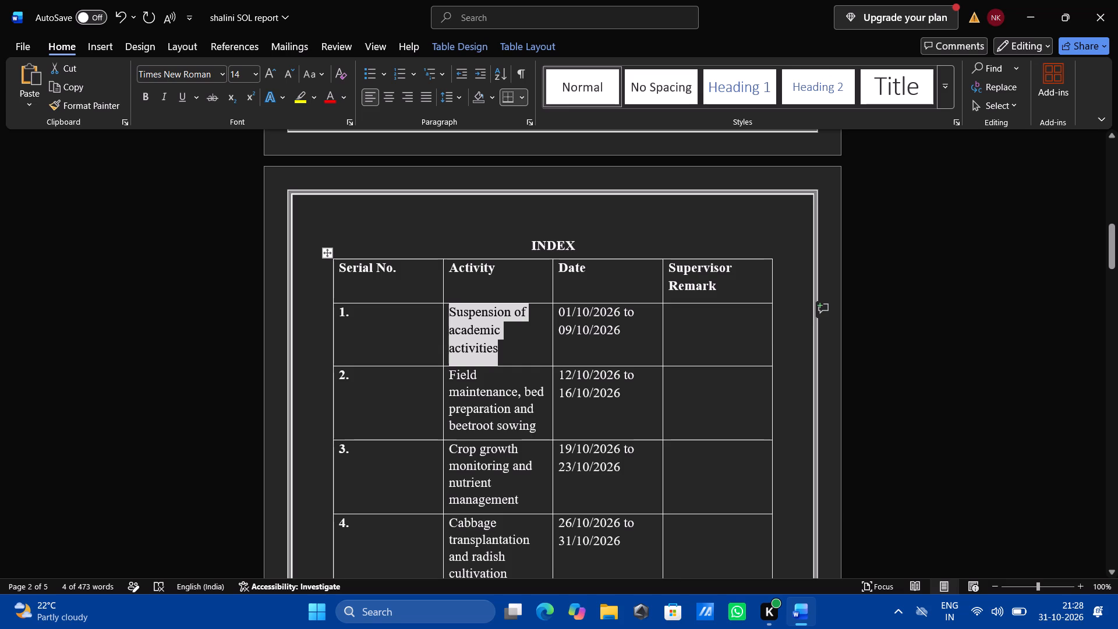
Replace the topic title under the first WEEK heading's date line with the copied "Suspension of academic activities".
{"action": "scroll", "coordinate": [587, 356], "scroll_direction": "down", "scroll_amount": 5}
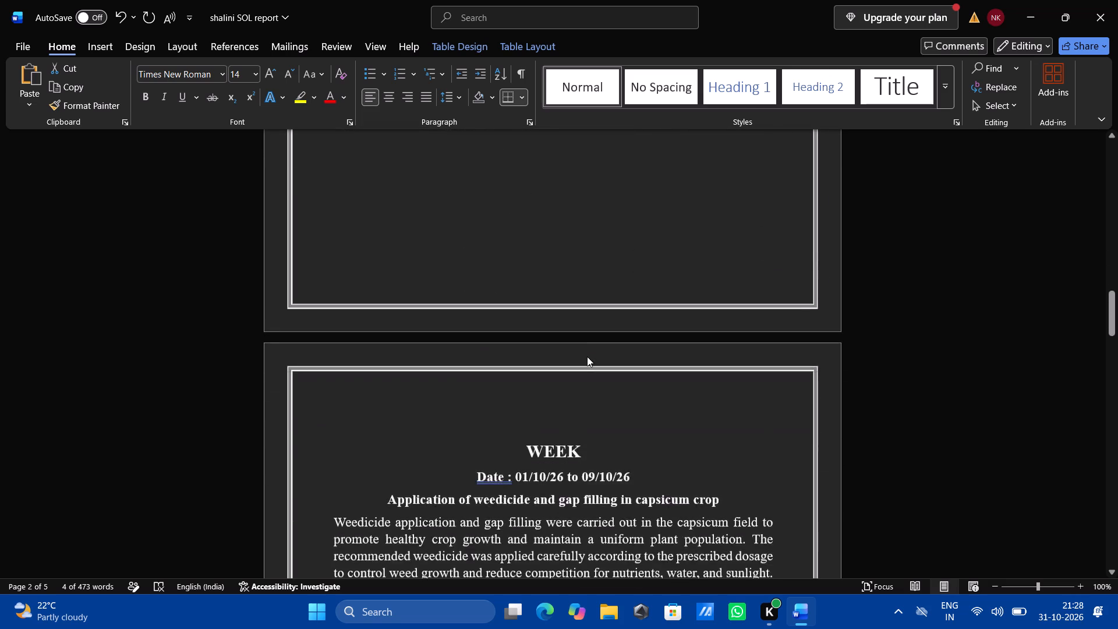
{"action": "scroll", "coordinate": [587, 356], "scroll_direction": "down", "scroll_amount": 2}
{"action": "left_click", "coordinate": [720, 372]}
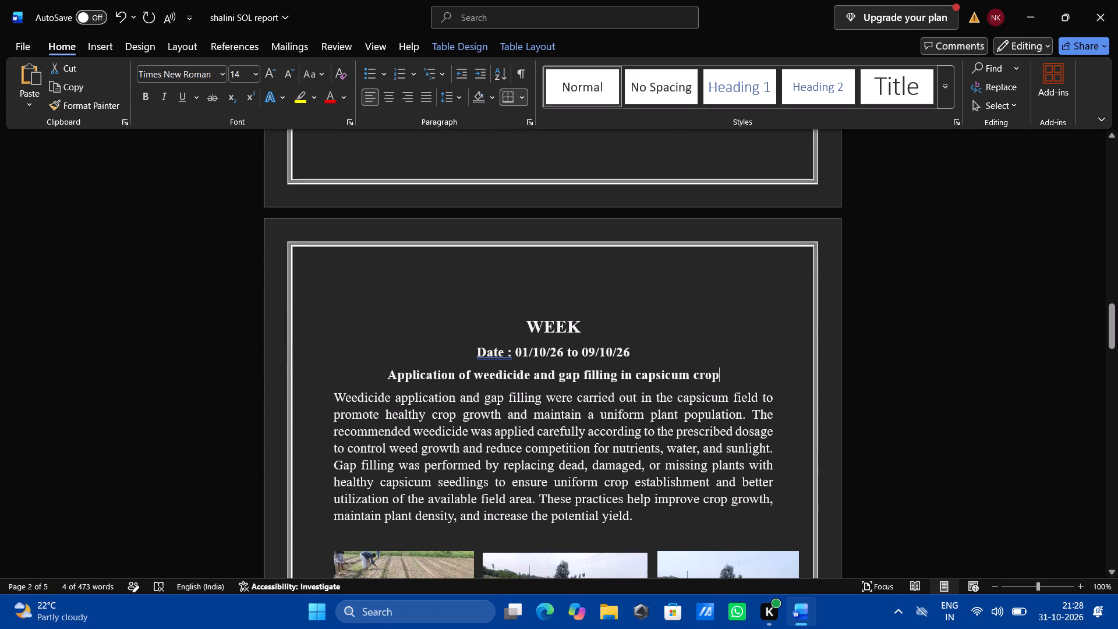
{"action": "key", "text": "BackSpace"}
{"action": "key", "text": "BackSpace"}
{"action": "key", "text": "BackSpace"}
{"action": "key", "text": "BackSpace"}
{"action": "key", "text": "BackSpace"}
{"action": "key", "text": "BackSpace"}
{"action": "key", "text": "BackSpace"}
{"action": "key", "text": "BackSpace"}
{"action": "key", "text": "BackSpace"}
{"action": "key", "text": "BackSpace"}
{"action": "key", "text": "BackSpace"}
{"action": "key", "text": "BackSpace"}
{"action": "key", "text": "BackSpace"}
{"action": "key", "text": "BackSpace"}
{"action": "key", "text": "BackSpace"}
{"action": "key", "text": "BackSpace"}
{"action": "key", "text": "BackSpace"}
{"action": "key", "text": "BackSpace"}
{"action": "key", "text": "BackSpace"}
{"action": "key", "text": "BackSpace"}
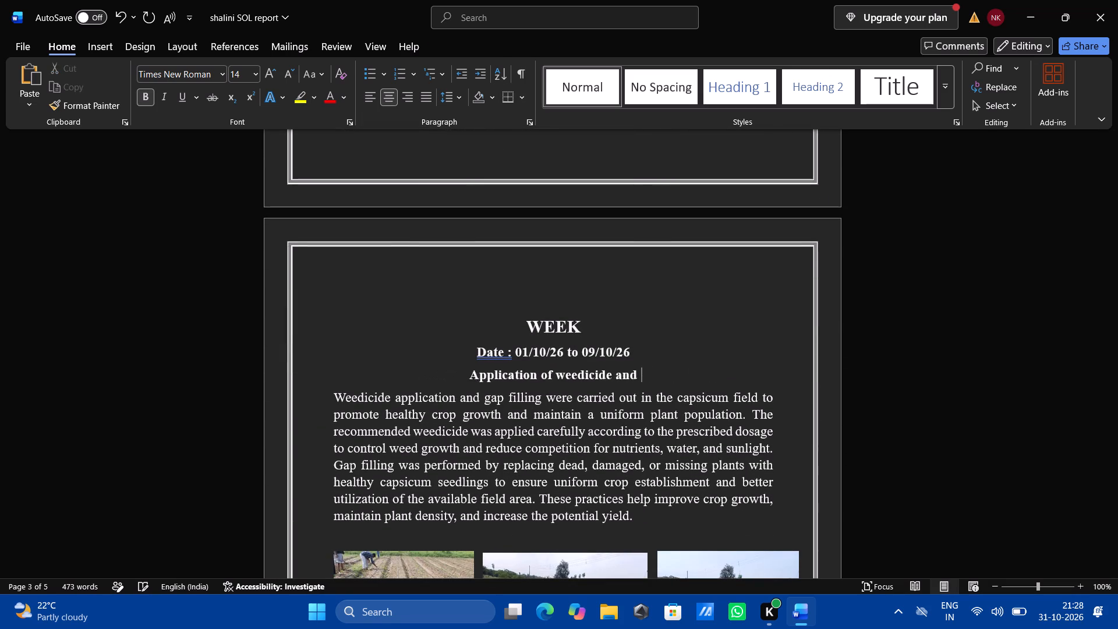
{"action": "key", "text": "BackSpace"}
{"action": "key", "text": "BackSpace"}
{"action": "key", "text": "BackSpace"}
{"action": "key", "text": "BackSpace"}
{"action": "key", "text": "BackSpace"}
{"action": "key", "text": "BackSpace"}
{"action": "key", "text": "BackSpace"}
{"action": "key", "text": "BackSpace"}
{"action": "key", "text": "BackSpace"}
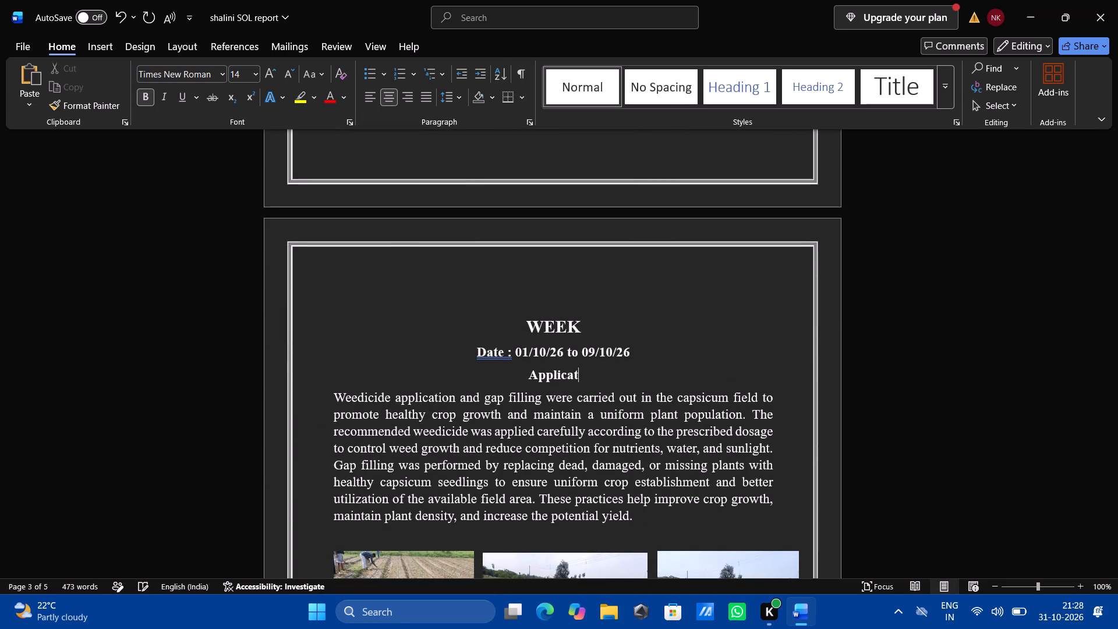
{"action": "key", "text": "BackSpace"}
{"action": "key", "text": "BackSpace"}
{"action": "key", "text": "BackSpace"}
{"action": "key", "text": "BackSpace"}
{"action": "key", "text": "BackSpace"}
{"action": "key", "text": "BackSpace"}
{"action": "key", "text": "BackSpace"}
{"action": "key", "text": "ctrl+v"}
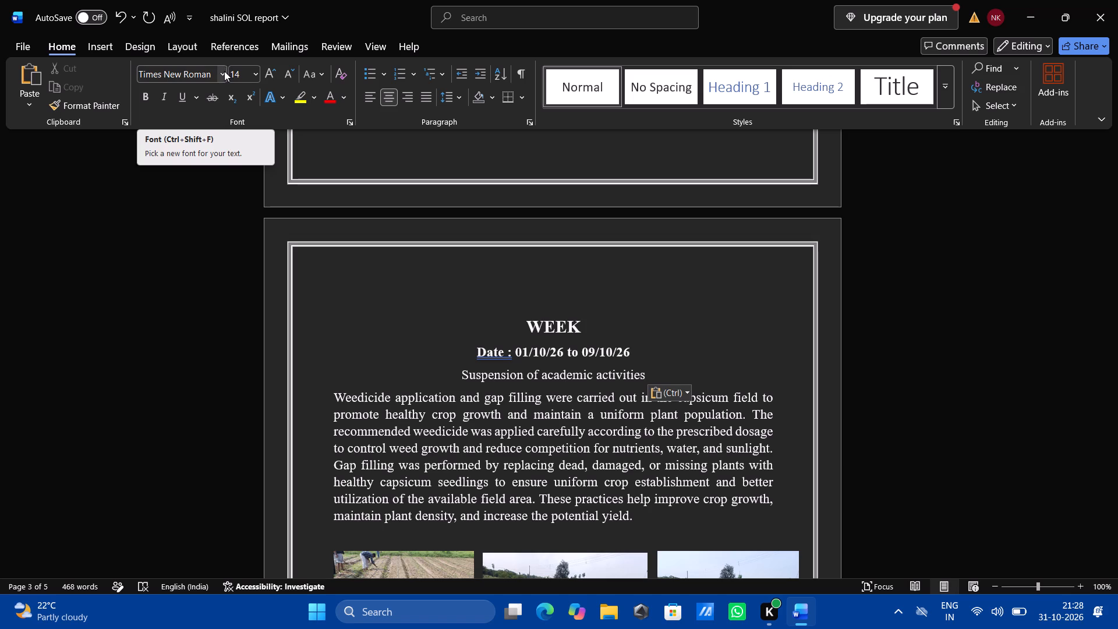
Make the "Suspension of academic activities" title on the first weekly page bold.
{"action": "left_click", "coordinate": [144, 97]}
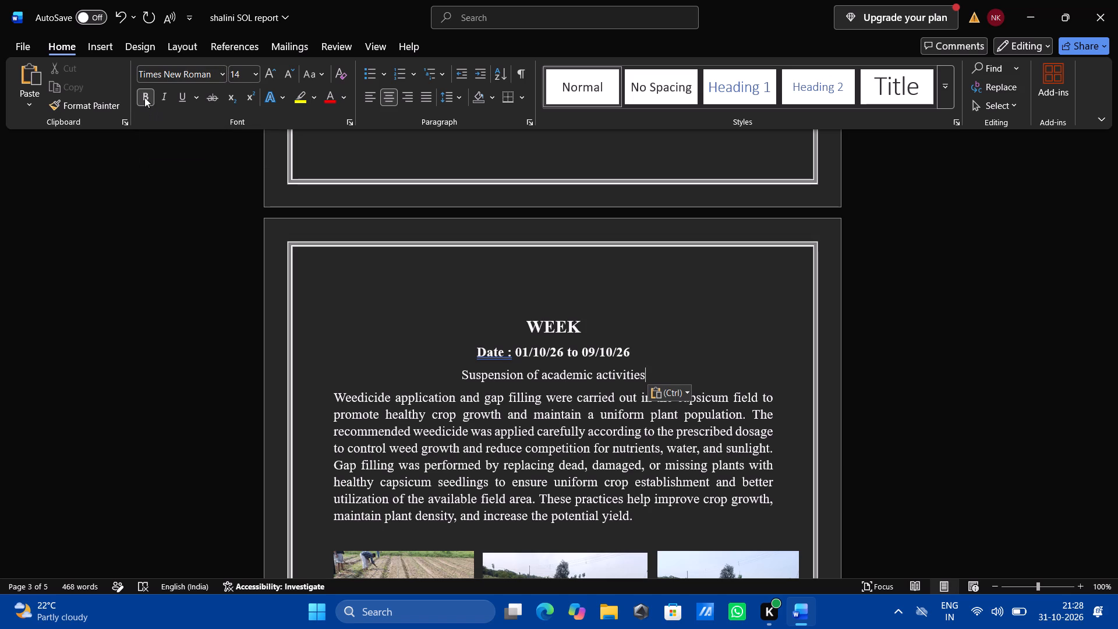
{"action": "left_click", "coordinate": [144, 97]}
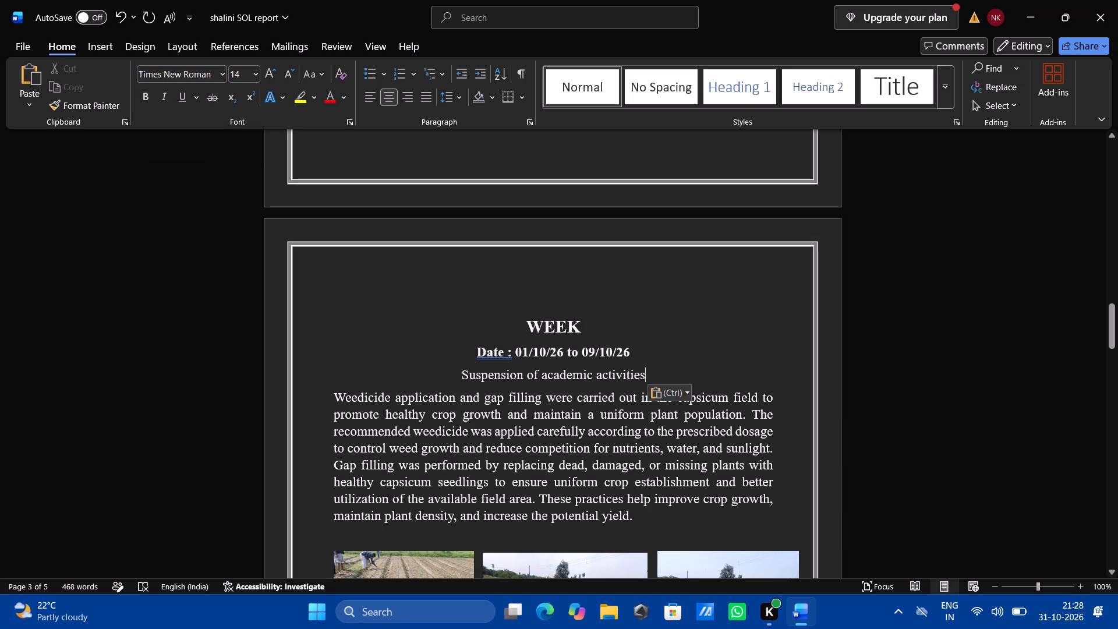
{"action": "left_click_drag", "start_coordinate": [458, 376], "coordinate": [646, 374]}
{"action": "left_click", "coordinate": [653, 342]}
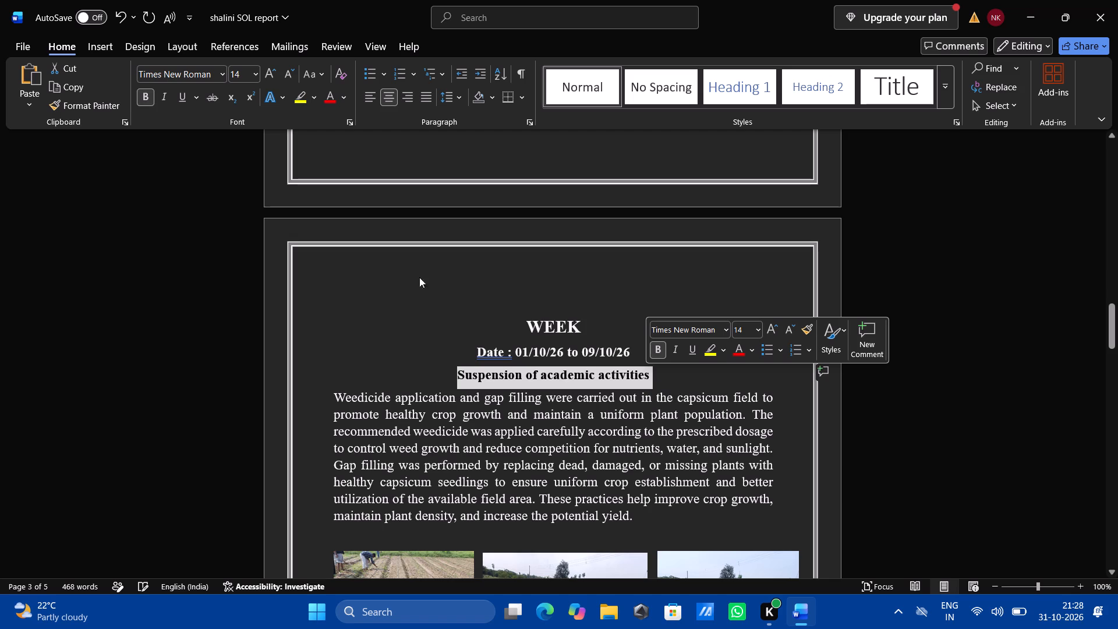
{"action": "left_click", "coordinate": [404, 275]}
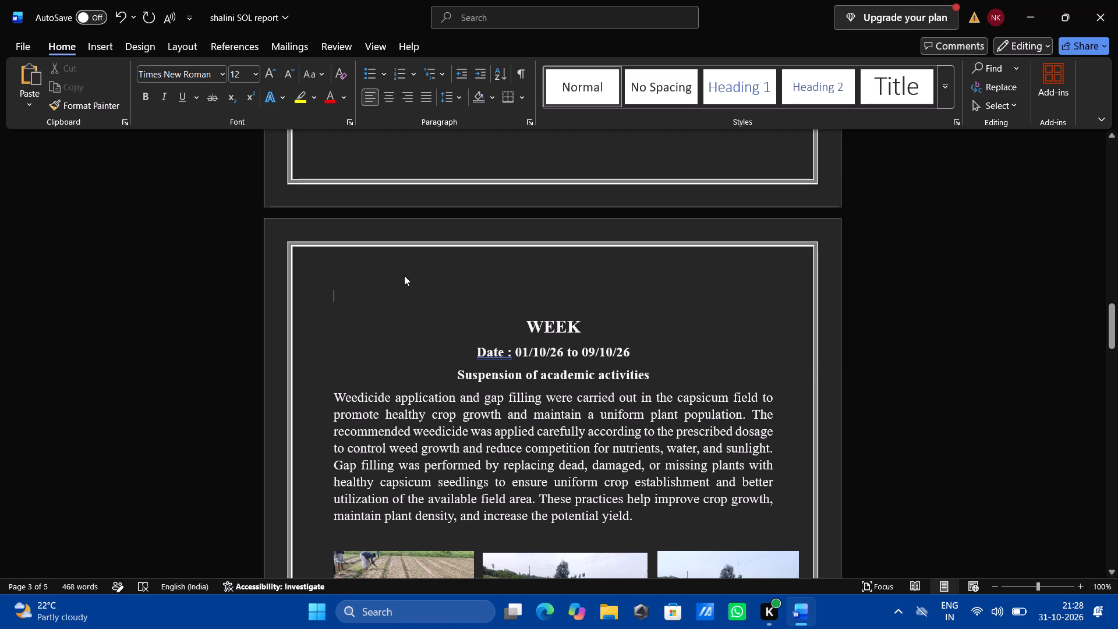
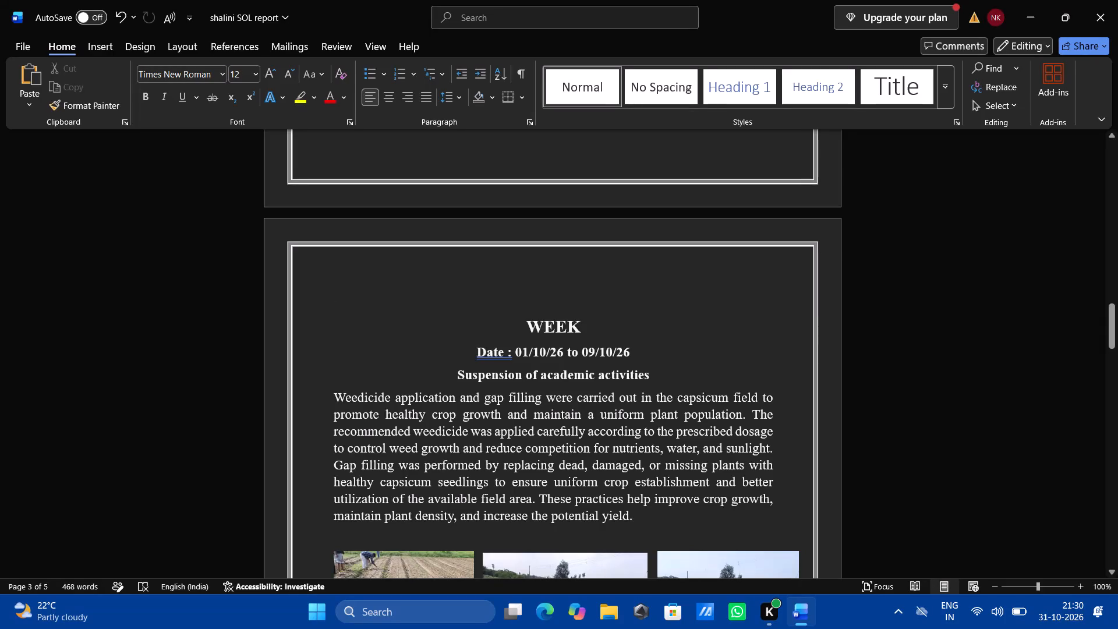
Complete the first weekly section's heading, dated 01/10/26 to 09/10/26, with the number 11 so it reads WEEK 11.
{"action": "scroll", "coordinate": [622, 353], "scroll_direction": "down", "scroll_amount": 3}
{"action": "scroll", "coordinate": [622, 353], "scroll_direction": "up", "scroll_amount": 1}
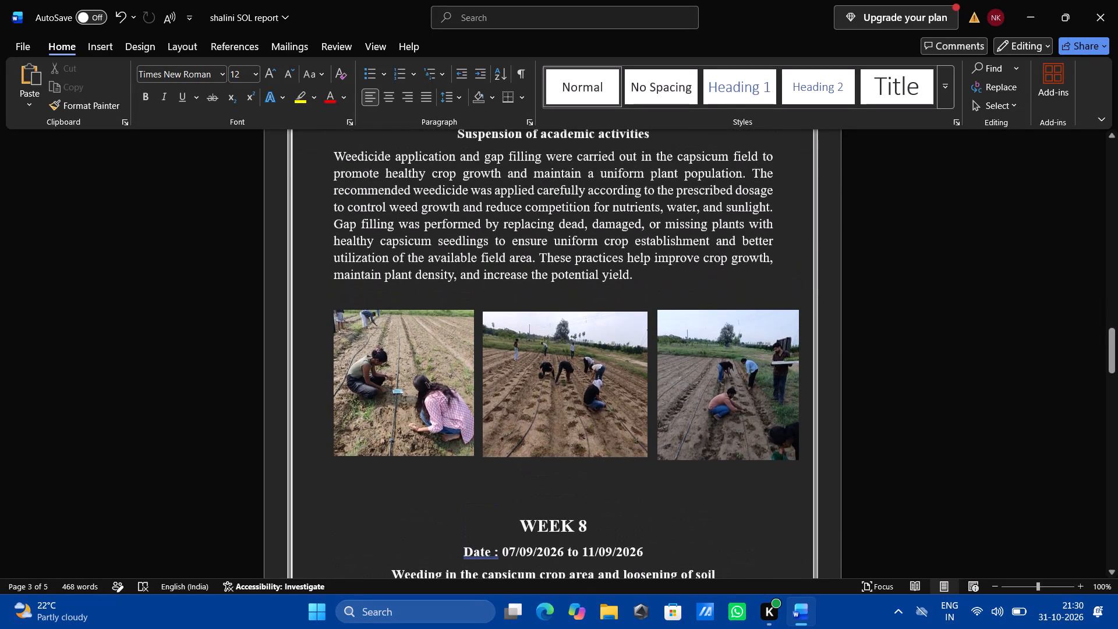
{"action": "scroll", "coordinate": [622, 353], "scroll_direction": "down", "scroll_amount": 2}
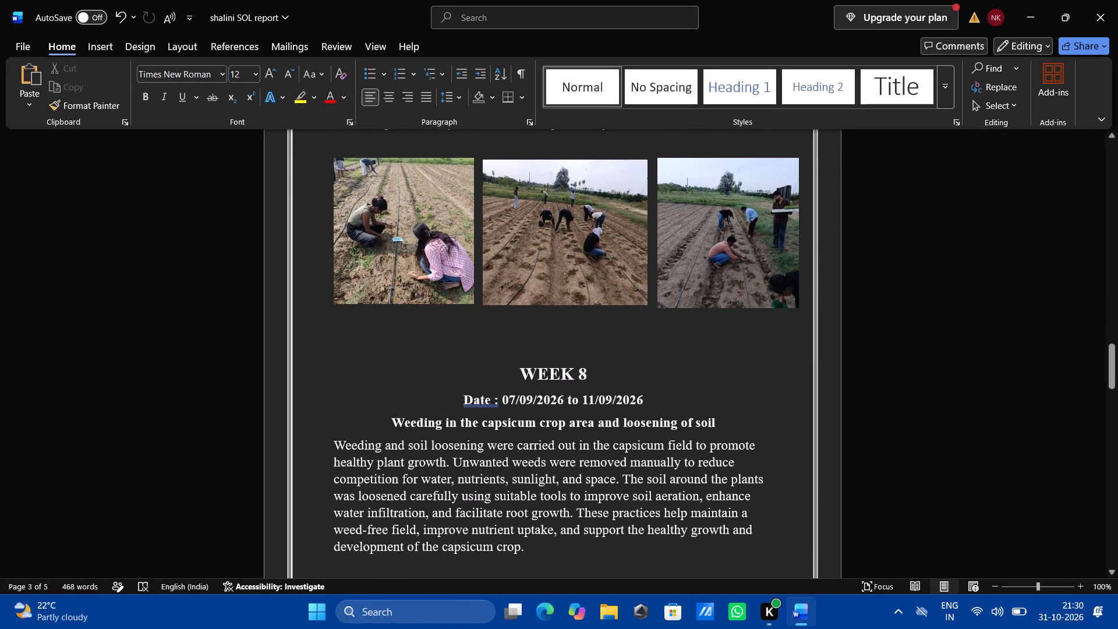
{"action": "scroll", "coordinate": [592, 377], "scroll_direction": "up", "scroll_amount": 7}
{"action": "scroll", "coordinate": [592, 377], "scroll_direction": "right", "scroll_amount": 1}
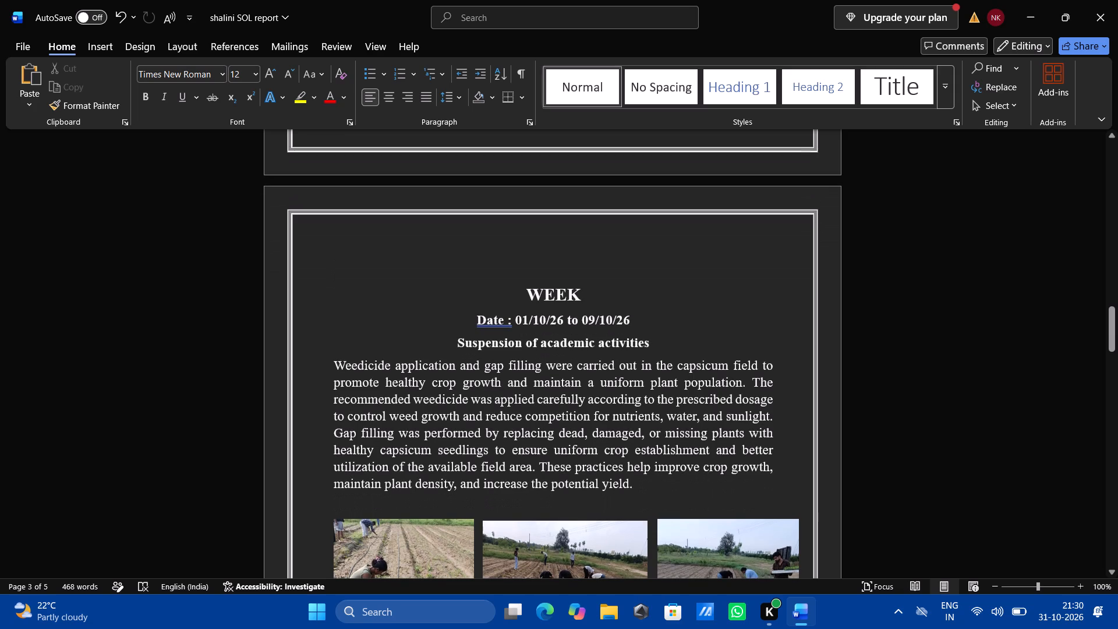
{"action": "left_click", "coordinate": [592, 298]}
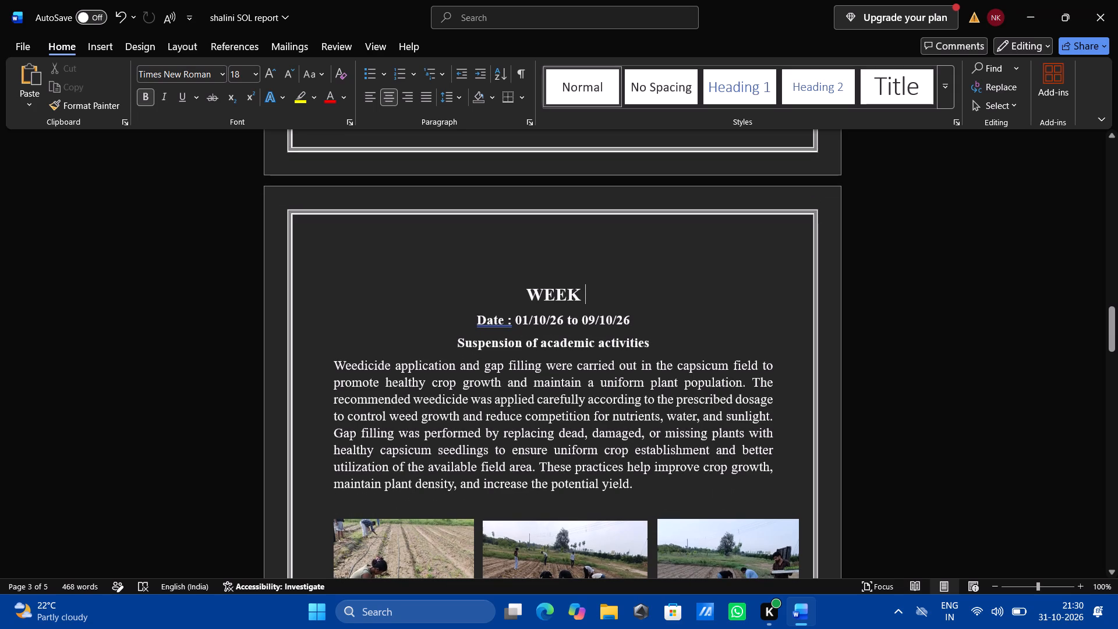
{"action": "scroll", "coordinate": [592, 298], "scroll_direction": "down", "scroll_amount": 13}
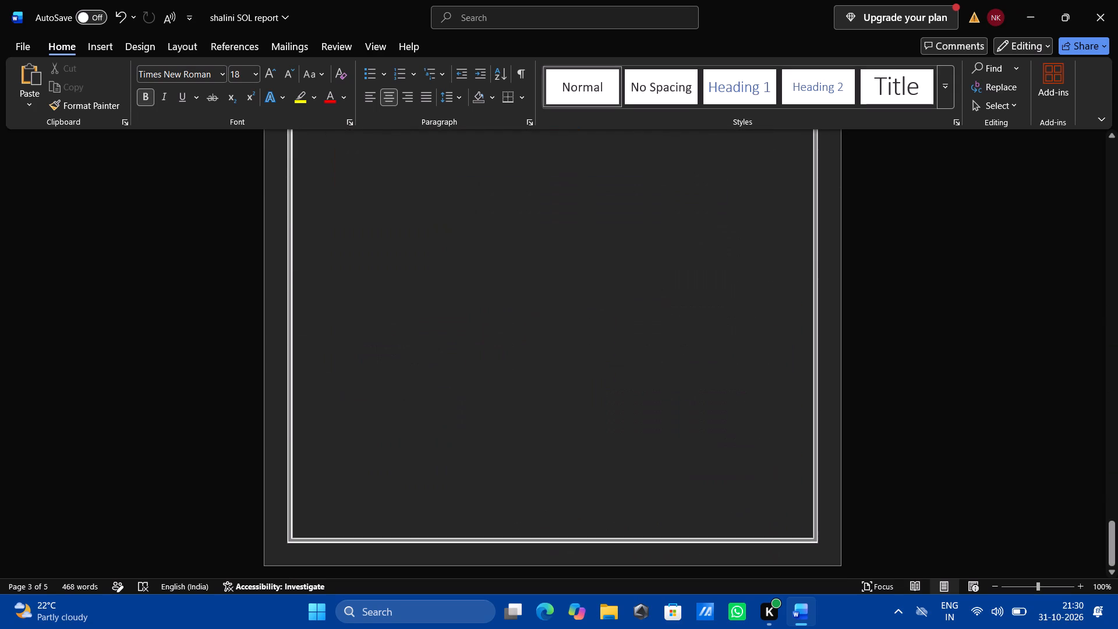
{"action": "scroll", "coordinate": [592, 298], "scroll_direction": "down", "scroll_amount": 2}
{"action": "scroll", "coordinate": [592, 298], "scroll_direction": "up", "scroll_amount": 4}
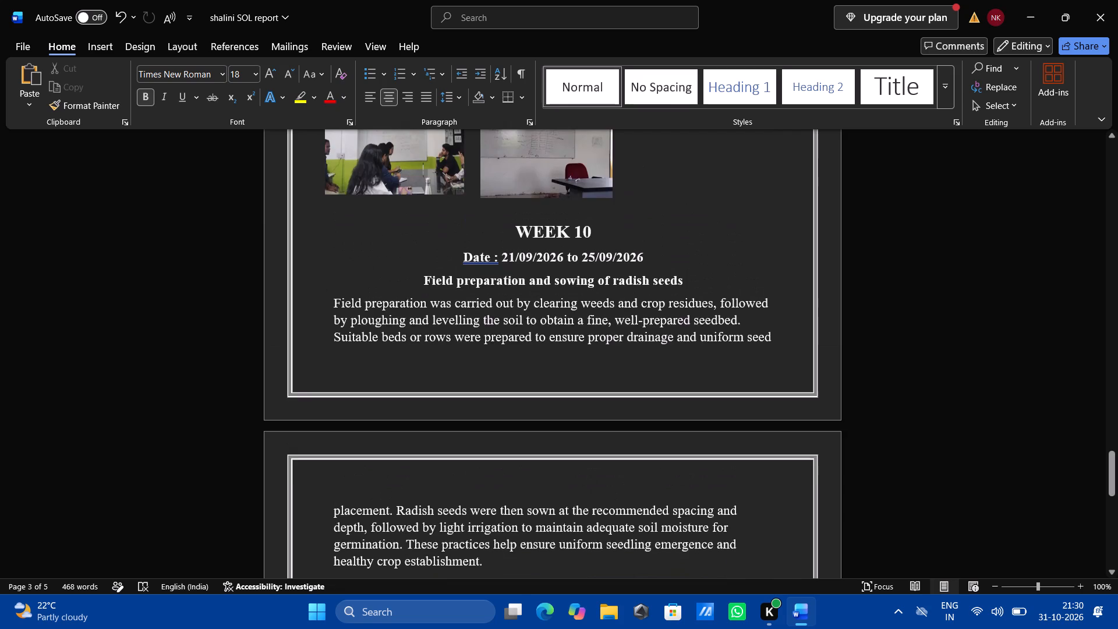
{"action": "scroll", "coordinate": [592, 298], "scroll_direction": "up", "scroll_amount": 10}
{"action": "scroll", "coordinate": [592, 298], "scroll_direction": "down", "scroll_amount": 3}
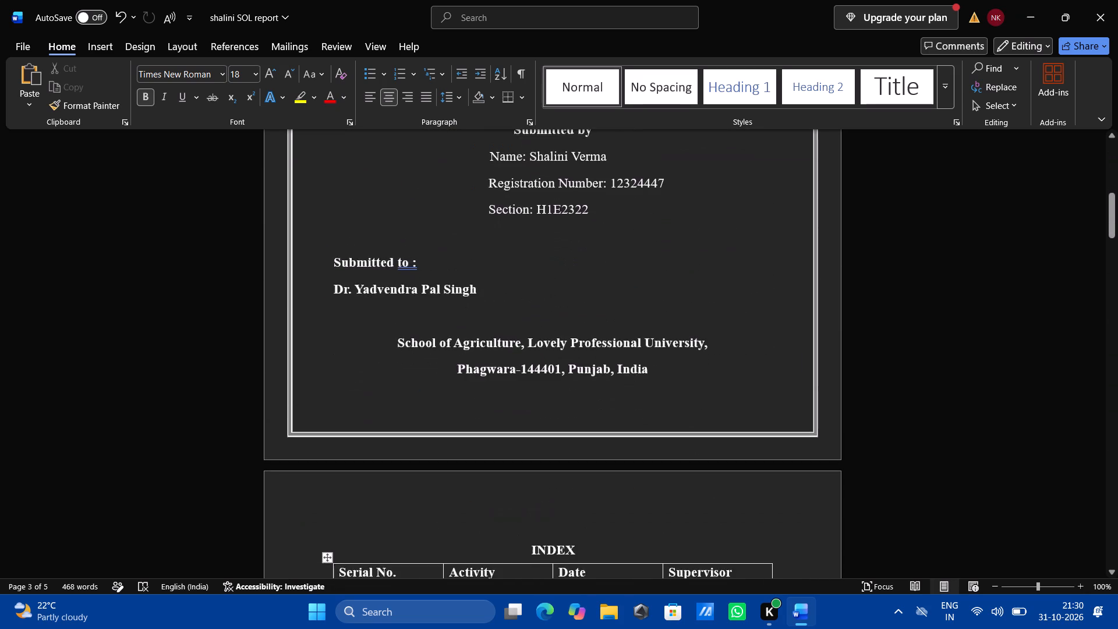
{"action": "scroll", "coordinate": [592, 298], "scroll_direction": "down", "scroll_amount": 6}
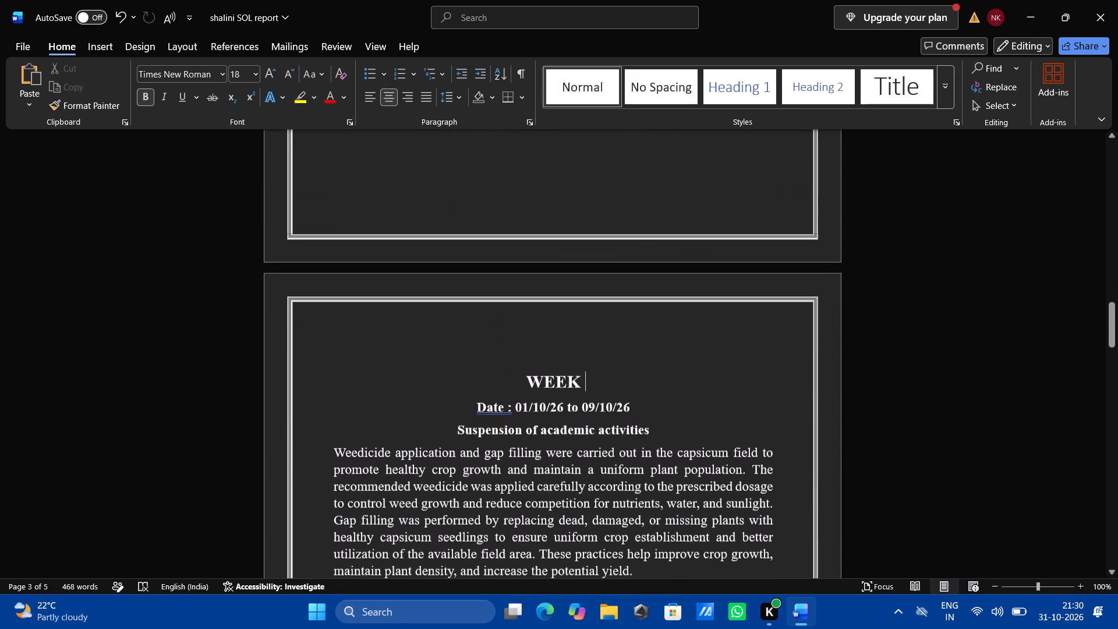
{"action": "scroll", "coordinate": [592, 298], "scroll_direction": "down", "scroll_amount": 1}
{"action": "type", "text": "11"}
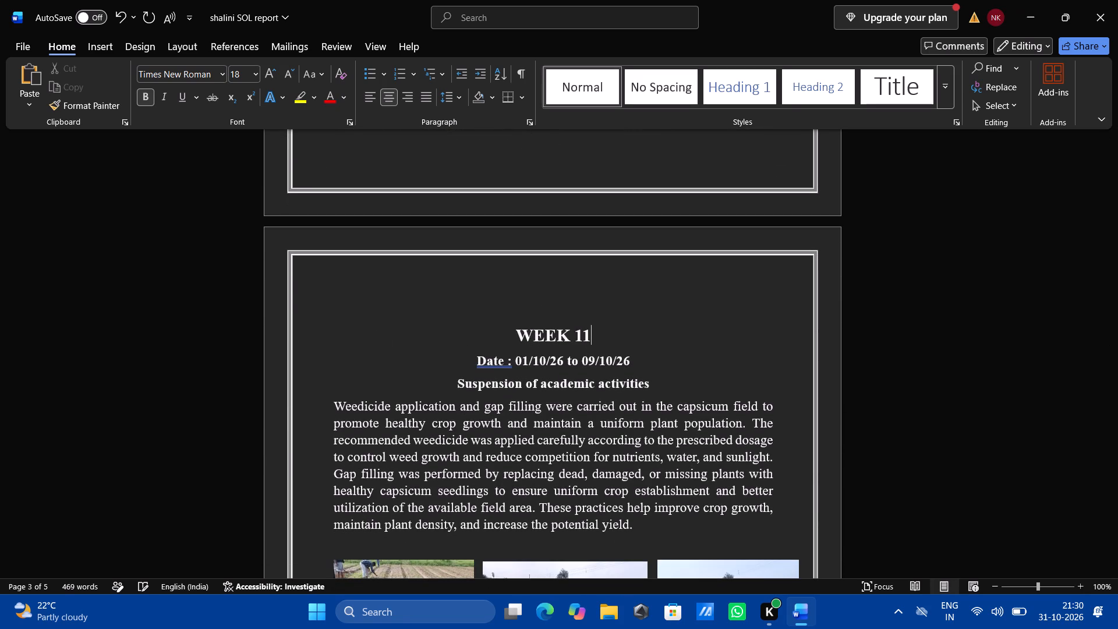
Change the second weekly section's heading, below the row of field photos, to WEEK 12.
{"action": "scroll", "coordinate": [575, 337], "scroll_direction": "down", "scroll_amount": 2}
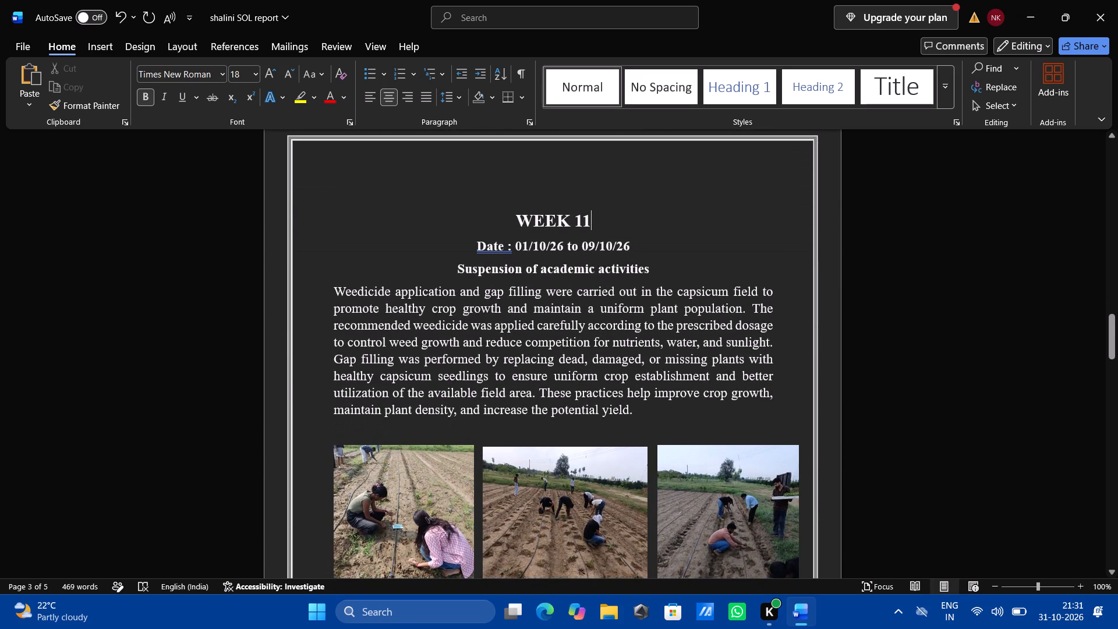
{"action": "scroll", "coordinate": [575, 337], "scroll_direction": "down", "scroll_amount": 1}
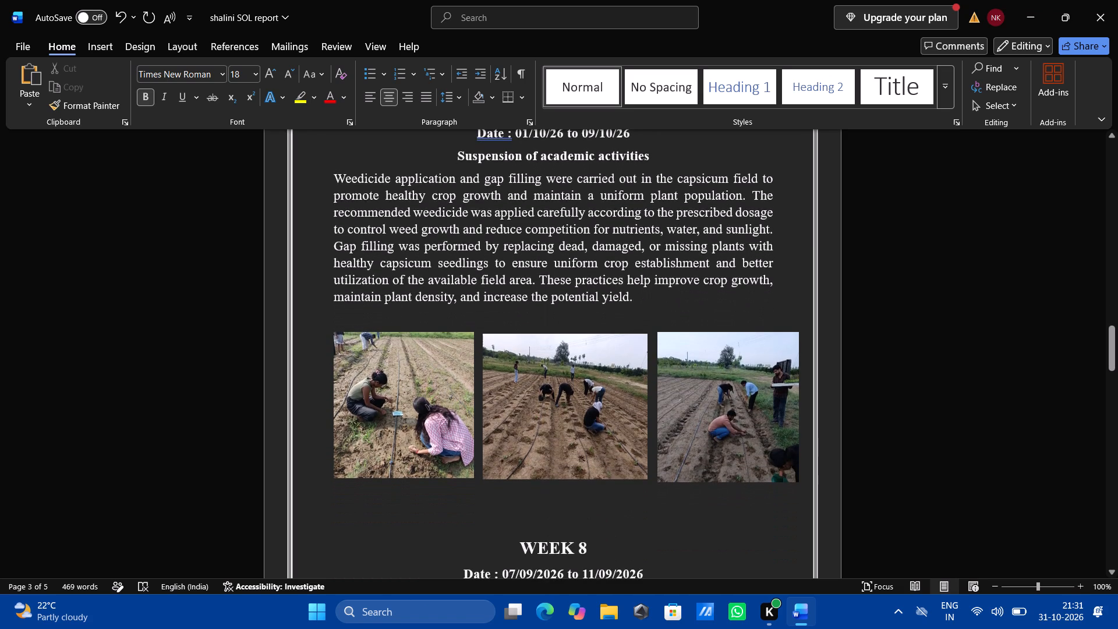
{"action": "scroll", "coordinate": [575, 337], "scroll_direction": "down", "scroll_amount": 1}
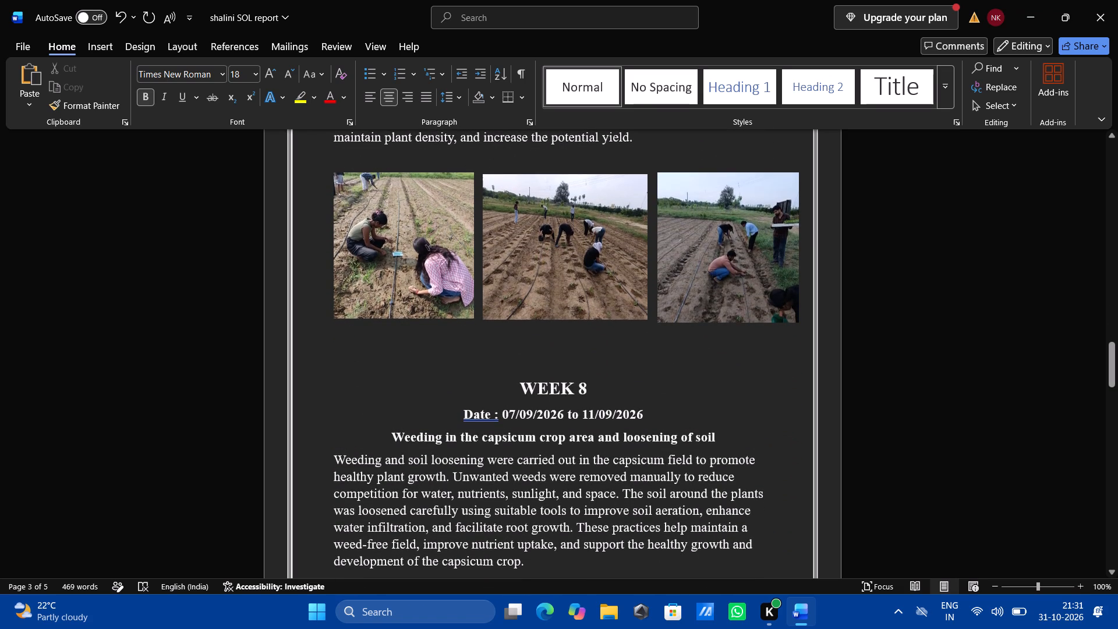
{"action": "scroll", "coordinate": [575, 337], "scroll_direction": "down", "scroll_amount": 1}
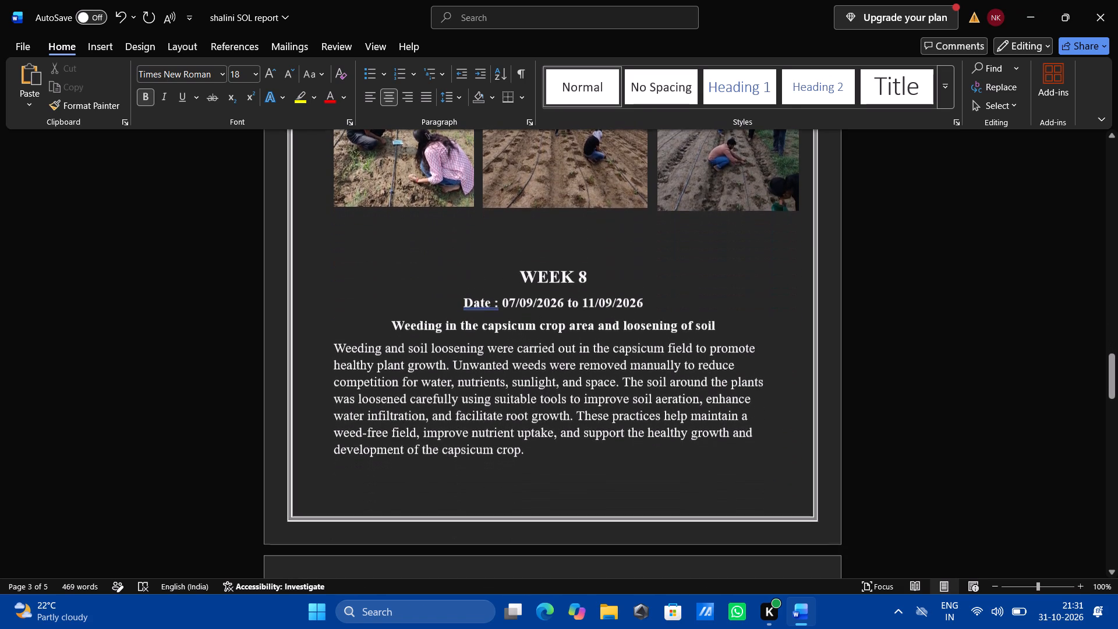
{"action": "scroll", "coordinate": [575, 337], "scroll_direction": "down", "scroll_amount": 1}
{"action": "scroll", "coordinate": [575, 337], "scroll_direction": "up", "scroll_amount": 4}
{"action": "scroll", "coordinate": [575, 337], "scroll_direction": "down", "scroll_amount": 1}
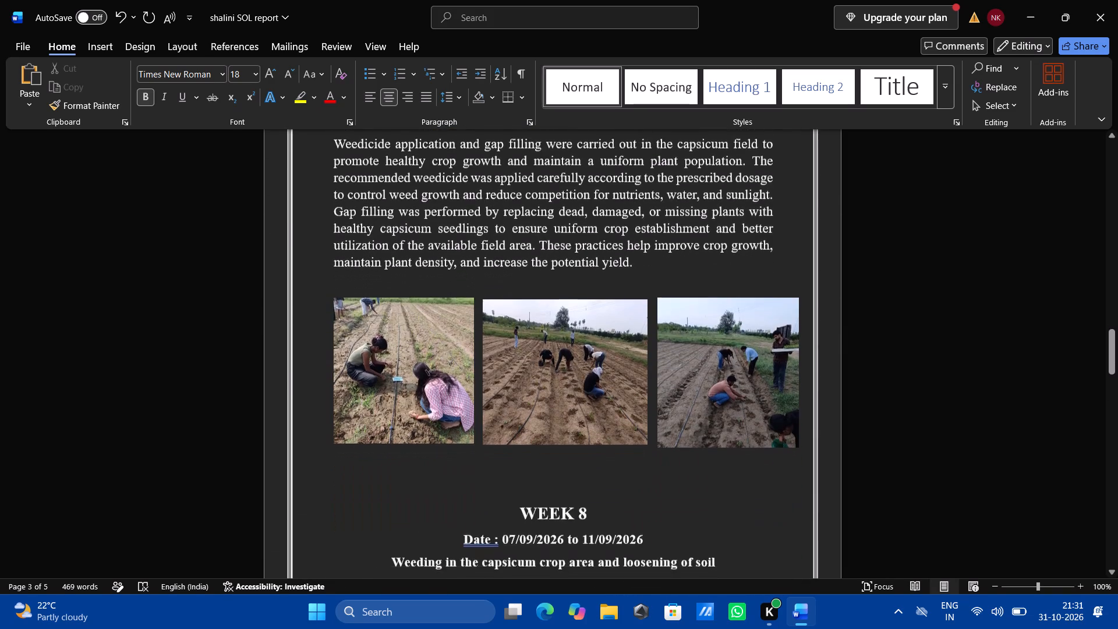
{"action": "scroll", "coordinate": [575, 337], "scroll_direction": "down", "scroll_amount": 1}
{"action": "left_click", "coordinate": [593, 415]}
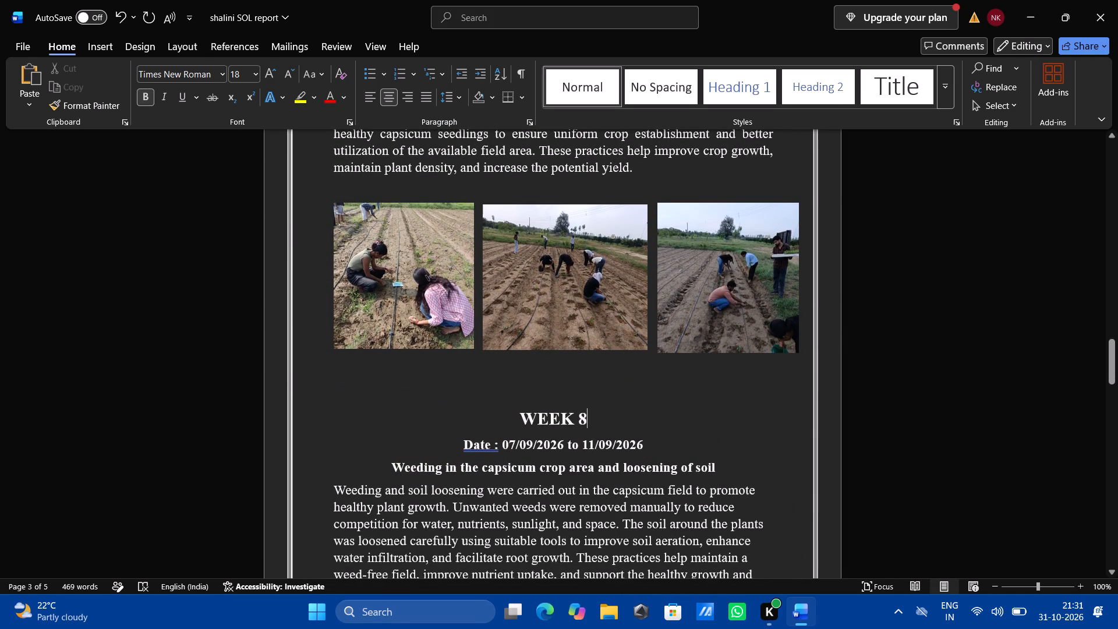
{"action": "key", "text": "BackSpace"}
{"action": "type", "text": "12"}
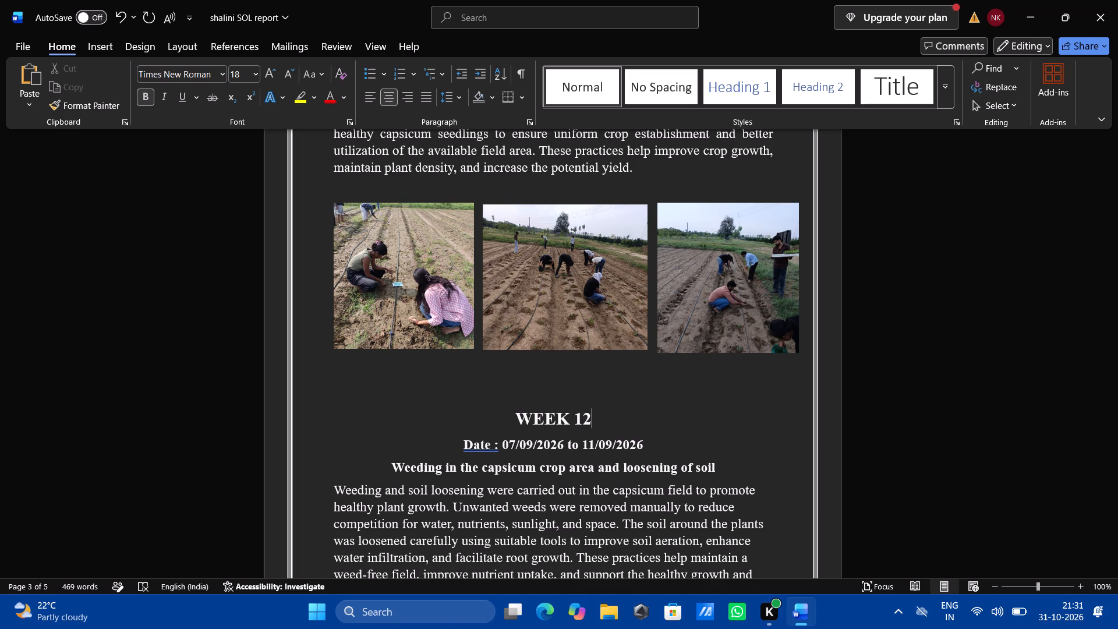
Replace the topic title under the WEEK 12 date line with "Field maintenance, bed preparation and beetroot sowing".
{"action": "left_click", "coordinate": [717, 465]}
{"action": "key", "text": "BackSpace"}
{"action": "key", "text": "BackSpace"}
{"action": "key", "text": "BackSpace"}
{"action": "key", "text": "BackSpace"}
{"action": "key", "text": "BackSpace"}
{"action": "key", "text": "BackSpace"}
{"action": "key", "text": "BackSpace"}
{"action": "key", "text": "BackSpace"}
{"action": "key", "text": "BackSpace"}
{"action": "key", "text": "BackSpace"}
{"action": "key", "text": "BackSpace"}
{"action": "key", "text": "BackSpace"}
{"action": "key", "text": "BackSpace"}
{"action": "key", "text": "BackSpace"}
{"action": "key", "text": "BackSpace"}
{"action": "key", "text": "BackSpace"}
{"action": "key", "text": "BackSpace"}
{"action": "key", "text": "BackSpace"}
{"action": "key", "text": "BackSpace"}
{"action": "key", "text": "BackSpace"}
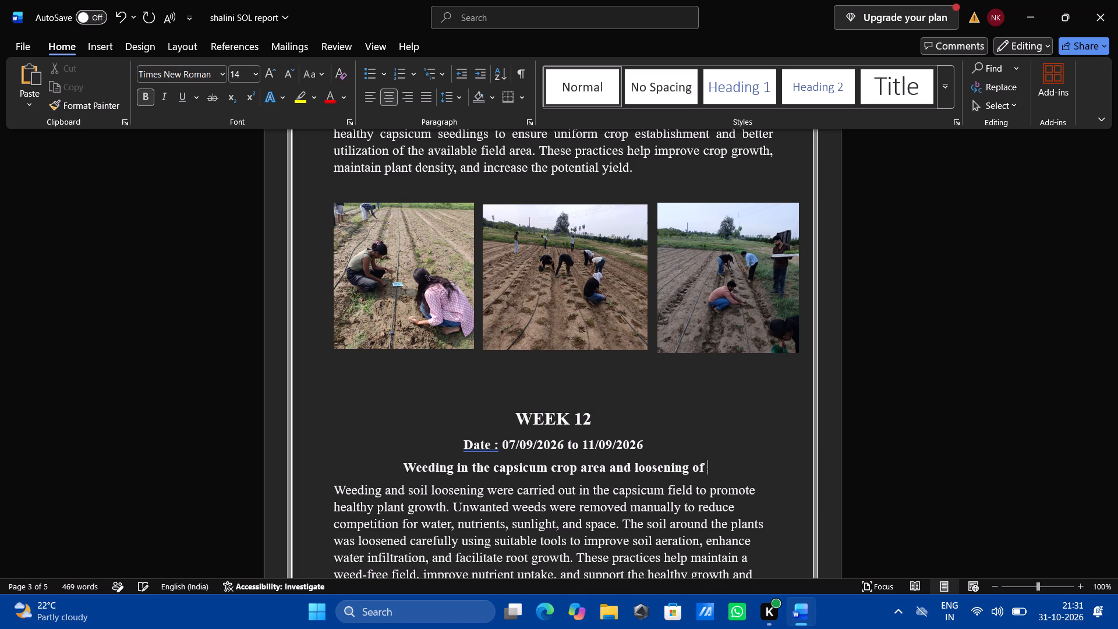
{"action": "key", "text": "BackSpace"}
{"action": "key", "text": "BackSpace"}
{"action": "key", "text": "BackSpace"}
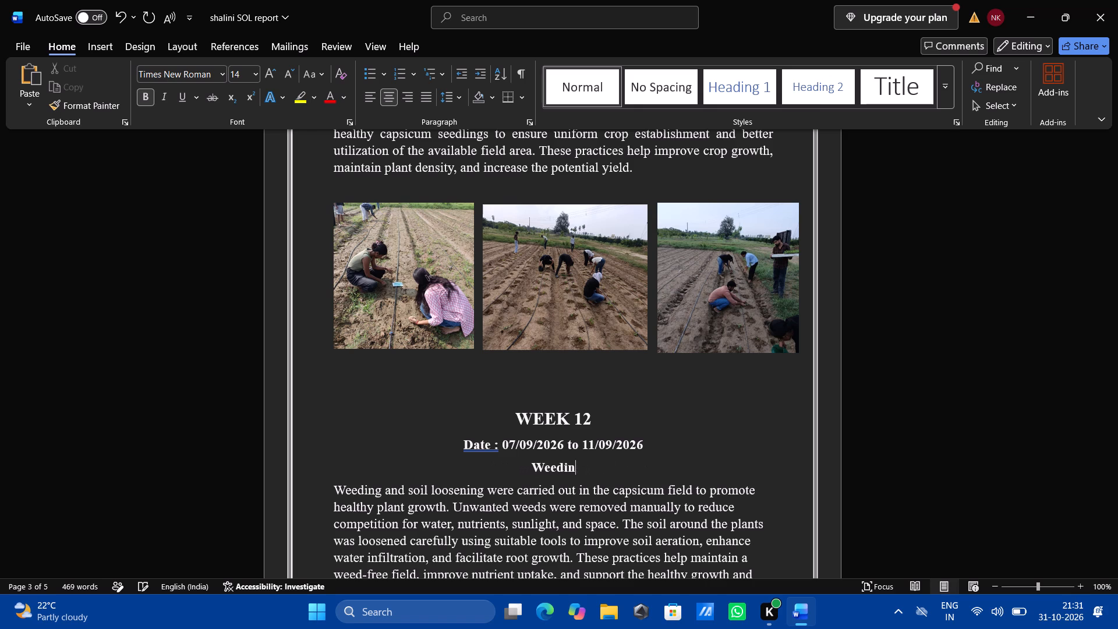
{"action": "key", "text": "BackSpace"}
{"action": "key", "text": "BackSpace"}
{"action": "key", "text": "BackSpace"}
{"action": "key", "text": "BackSpace"}
{"action": "key", "text": "BackSpace"}
{"action": "key", "text": "BackSpace"}
{"action": "type", "text": "ield"}
{"action": "key", "text": "space"}
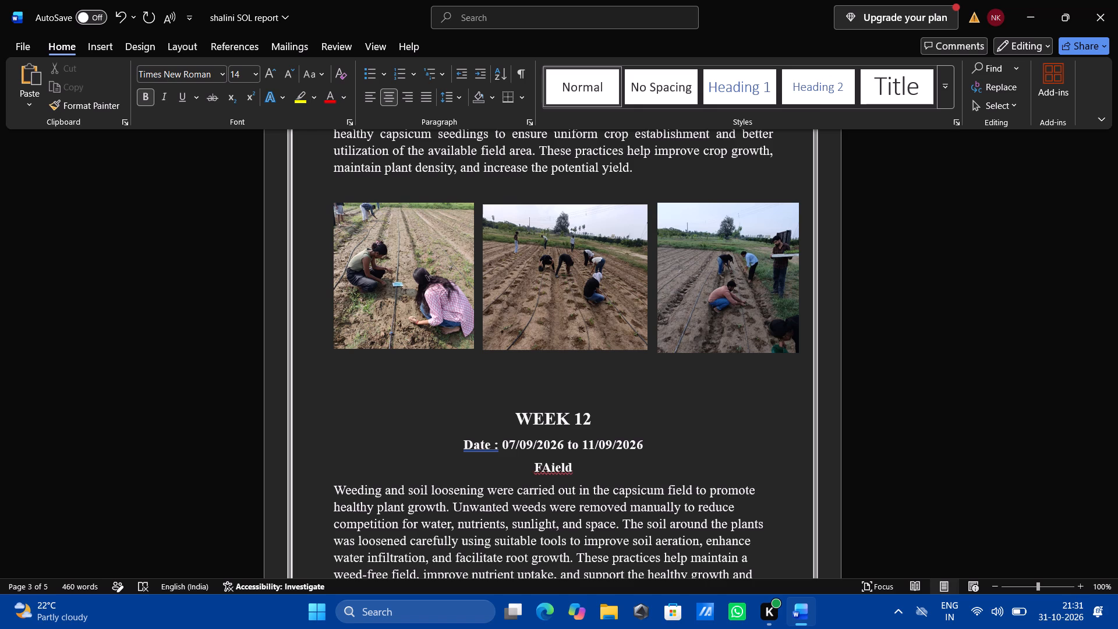
{"action": "type", "text": "main"}
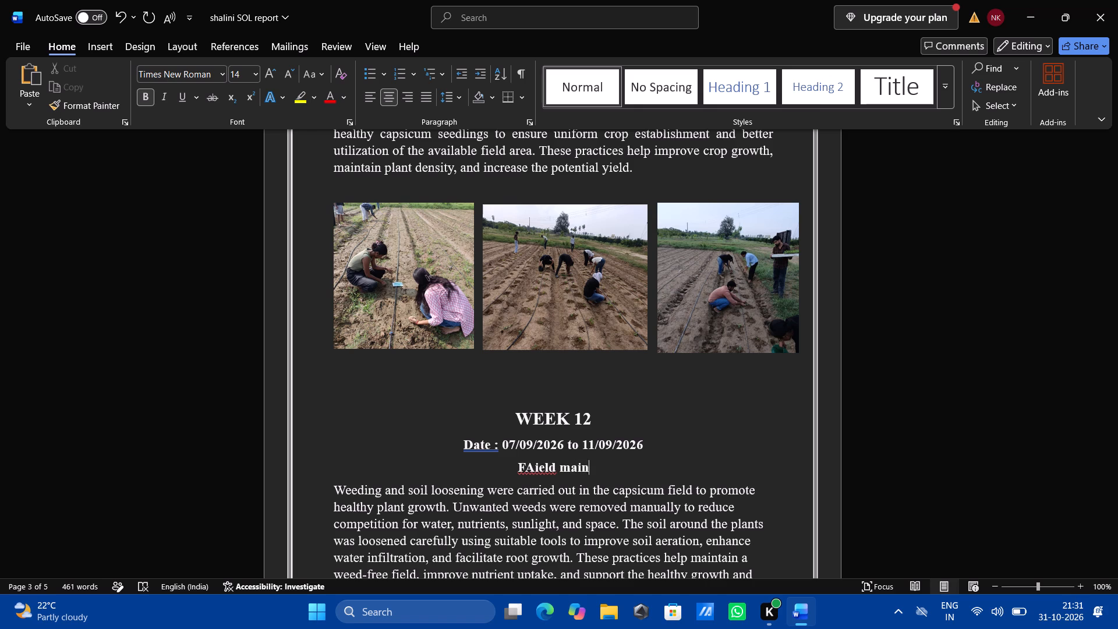
{"action": "key", "text": "BackSpace"}
{"action": "key", "text": "BackSpace"}
{"action": "key", "text": "BackSpace"}
{"action": "key", "text": "BackSpace"}
{"action": "key", "text": "BackSpace"}
{"action": "key", "text": "BackSpace"}
{"action": "key", "text": "BackSpace"}
{"action": "key", "text": "BackSpace"}
{"action": "key", "text": "BackSpace"}
{"action": "key", "text": "BackSpace"}
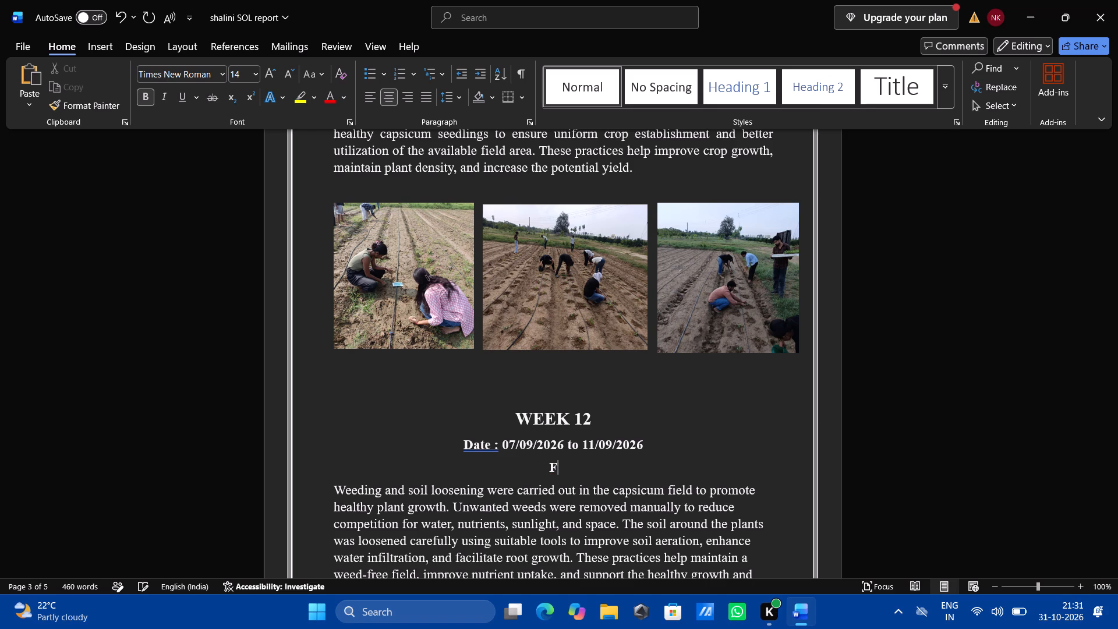
{"action": "type", "text": "ield"}
{"action": "key", "text": "space"}
{"action": "type", "text": "mainta"}
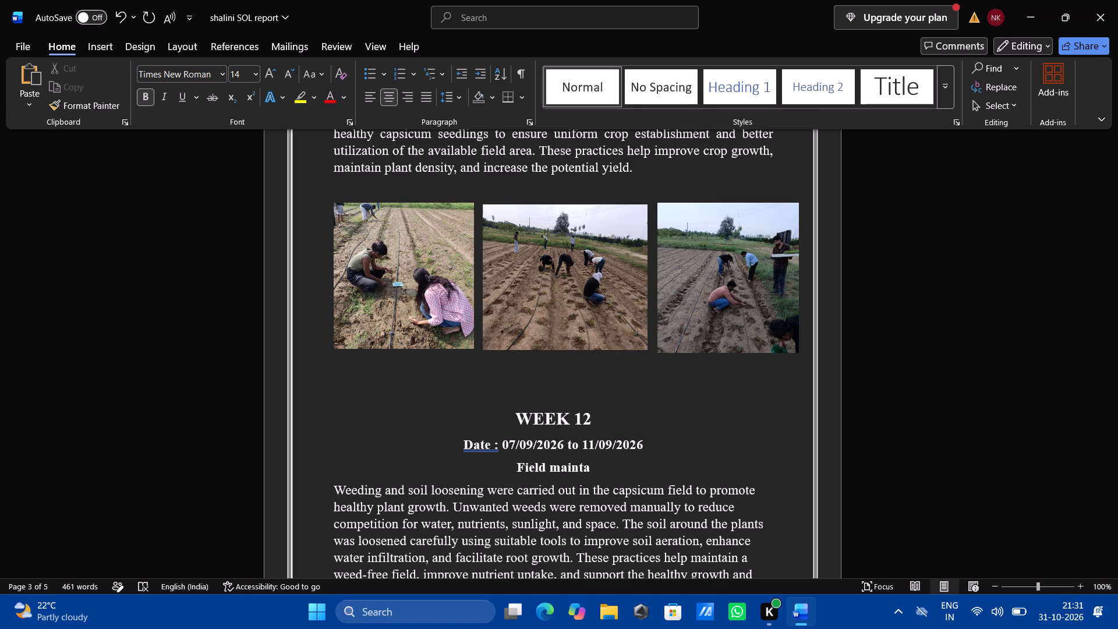
{"action": "key", "text": "BackSpace"}
{"action": "type", "text": "enance"}
{"action": "key", "text": "space"}
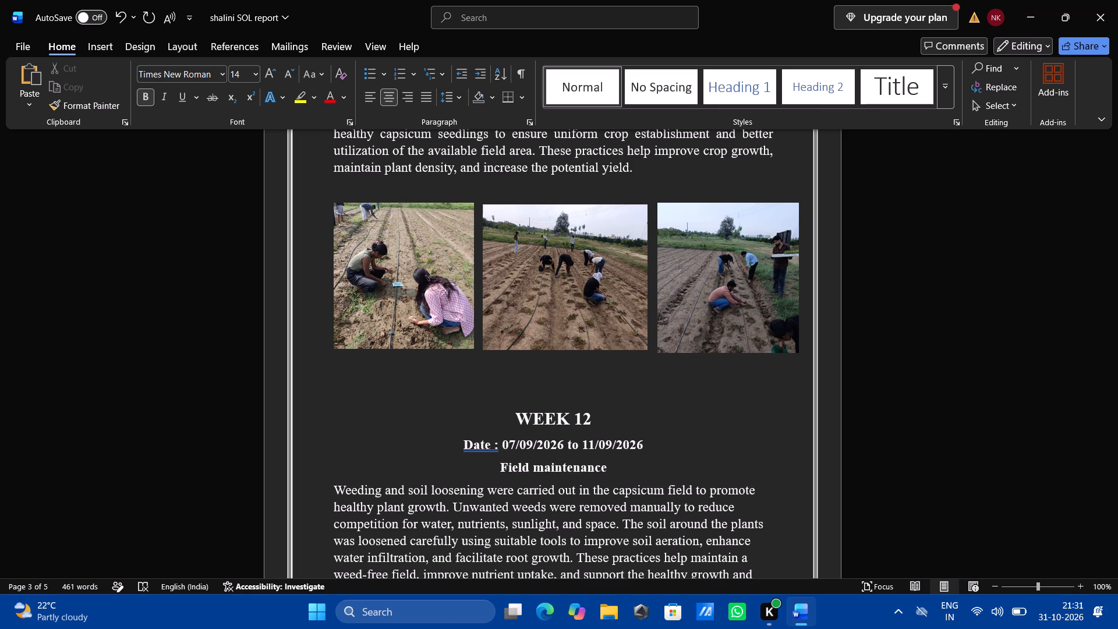
{"action": "key", "text": "BackSpace"}
{"action": "type", "text": ", bed"}
{"action": "key", "text": "space"}
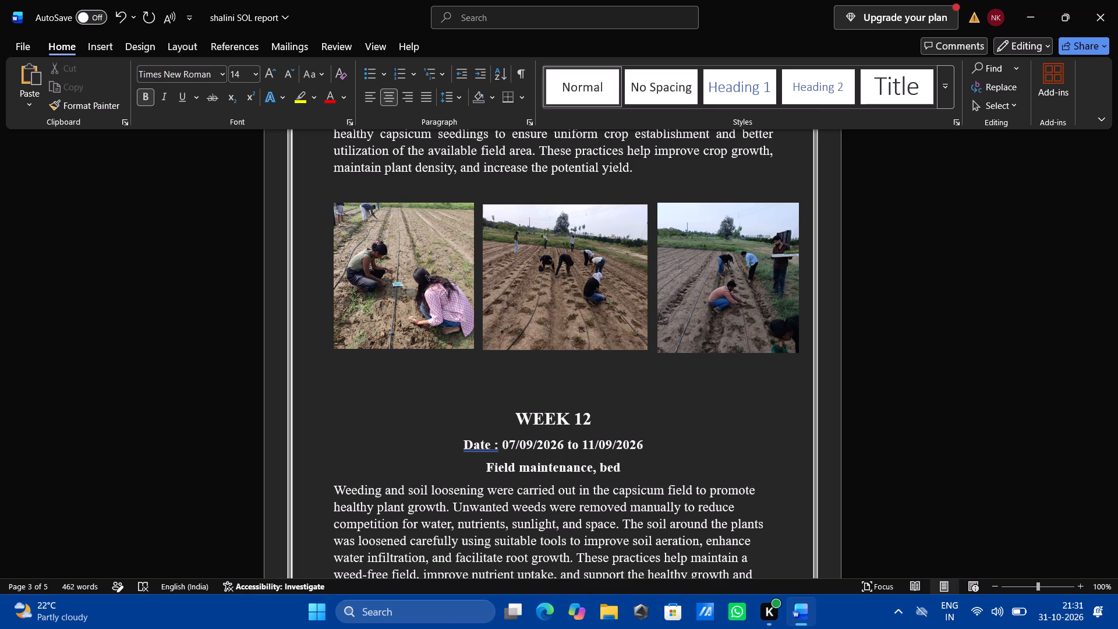
{"action": "type", "text": "preparatio"}
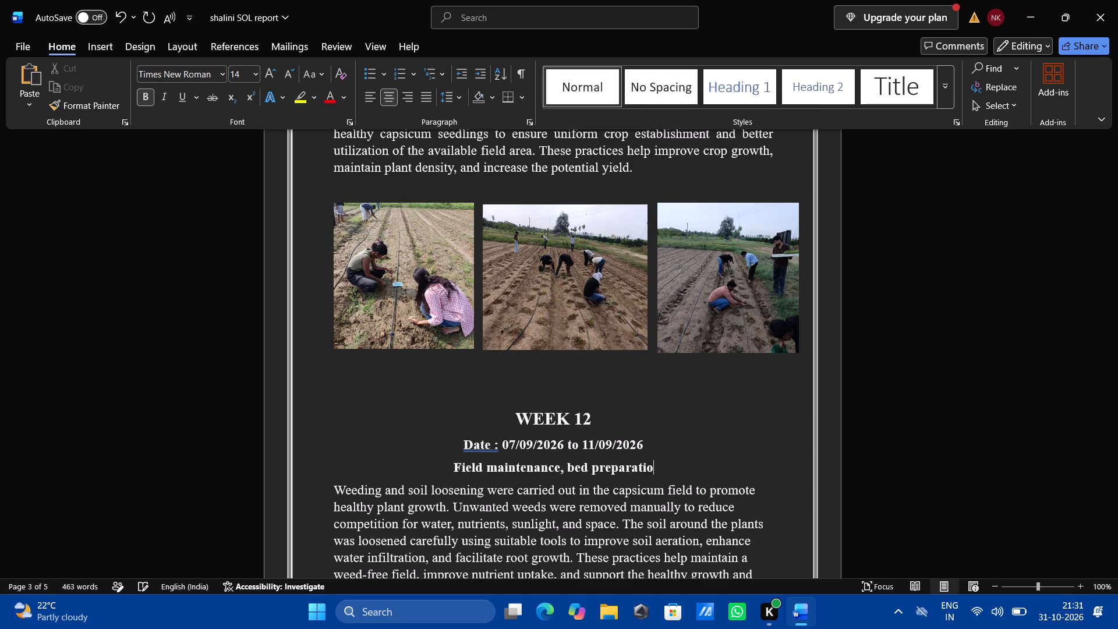
{"action": "type", "text": "n"}
{"action": "key", "text": "space"}
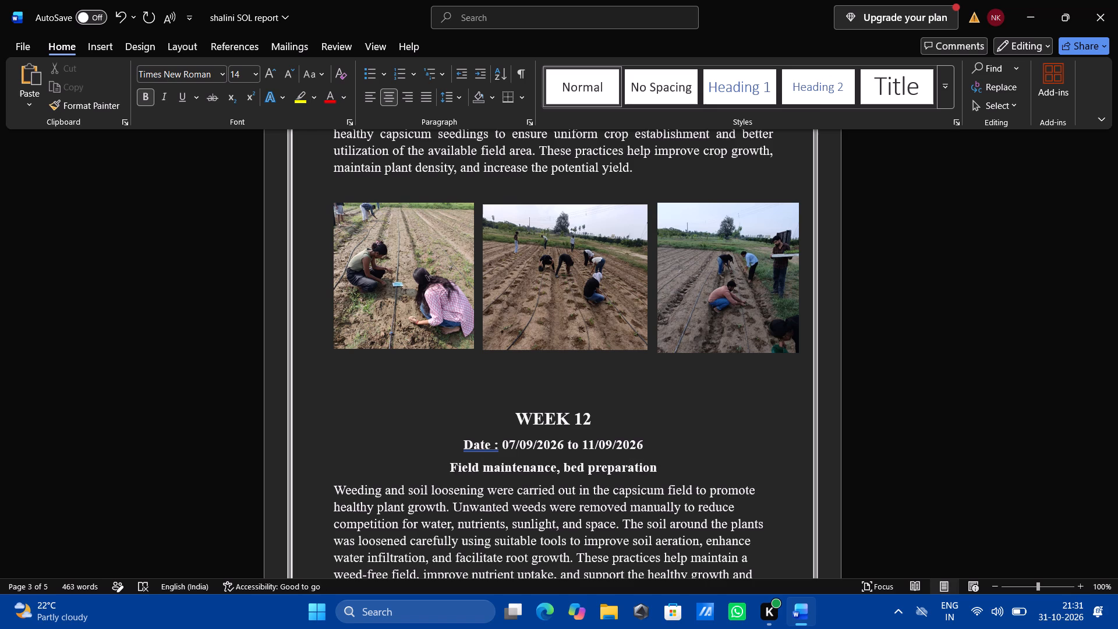
{"action": "type", "text": "and"}
{"action": "key", "text": "space"}
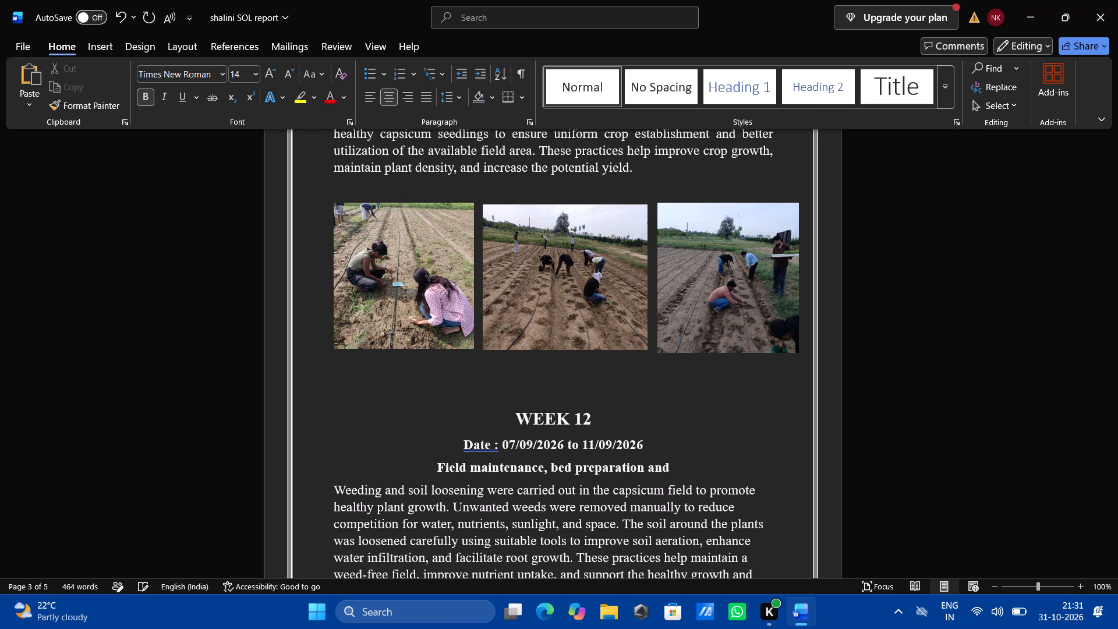
{"action": "type", "text": "beetroot"}
{"action": "key", "text": "space"}
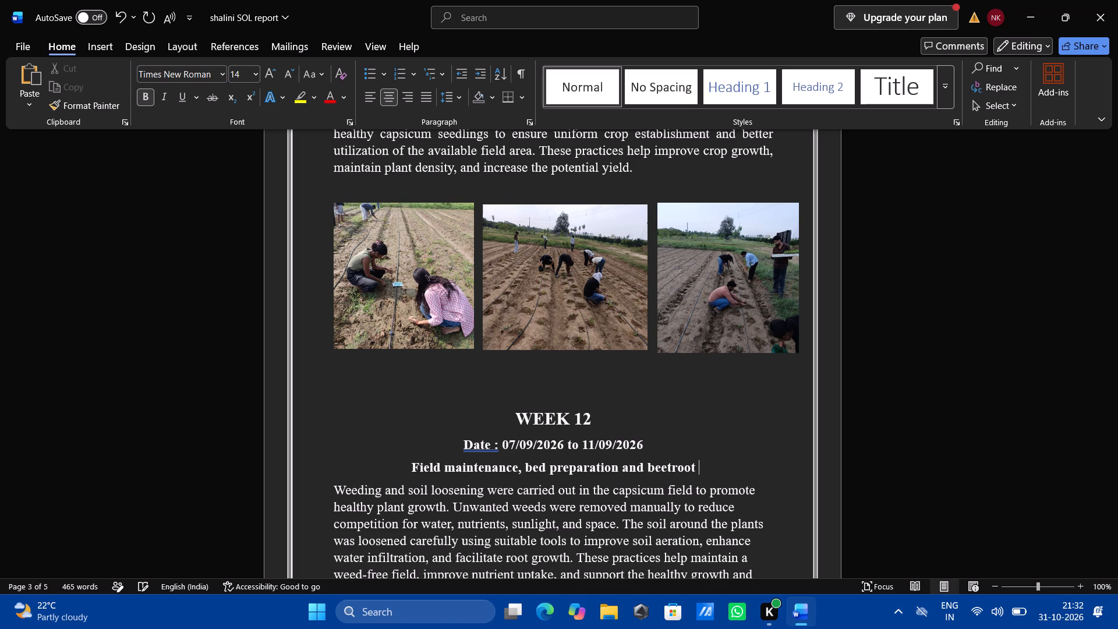
{"action": "type", "text": "sowing"}
{"action": "key", "text": "space"}
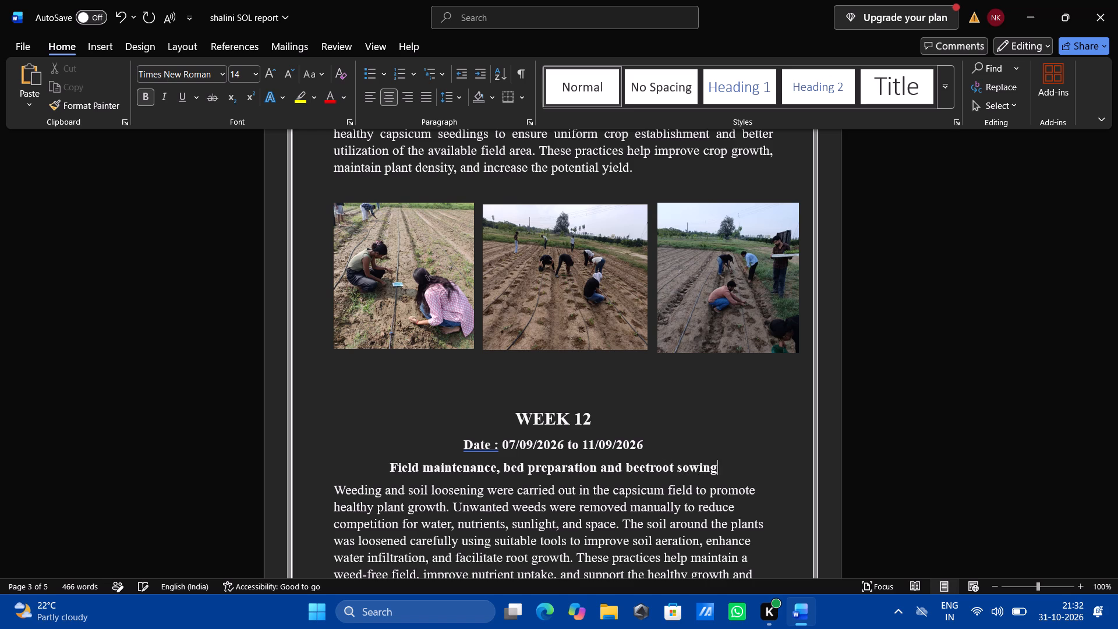
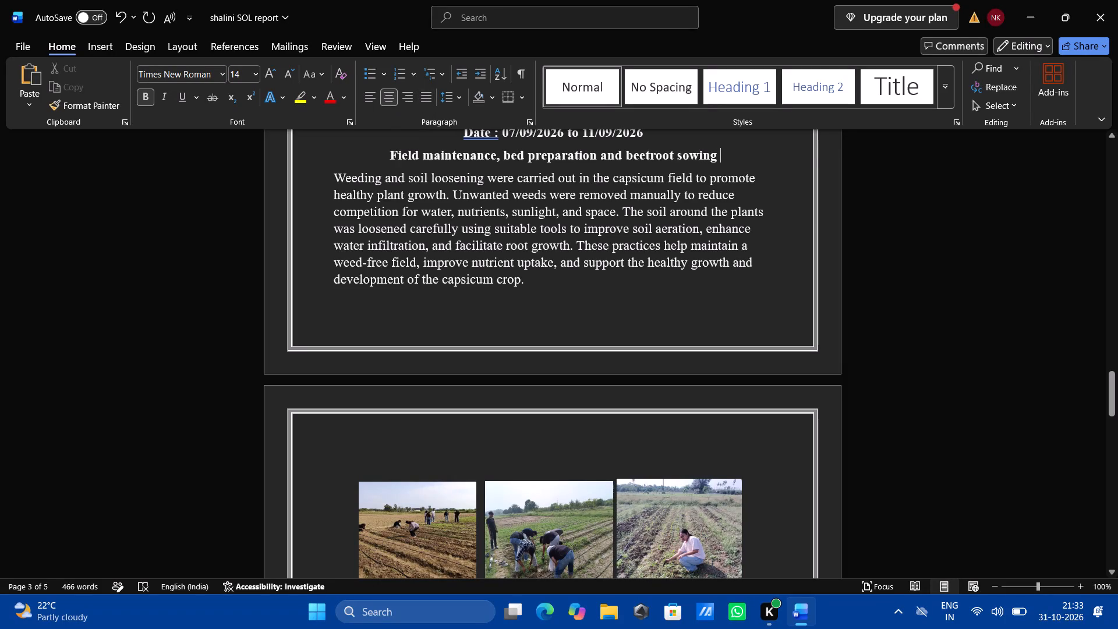
Select the topic title "Field maintenance, bed preparation and beetroot sowing" below the WEEK 12 date line.
{"action": "left_click_drag", "start_coordinate": [387, 156], "coordinate": [702, 162]}
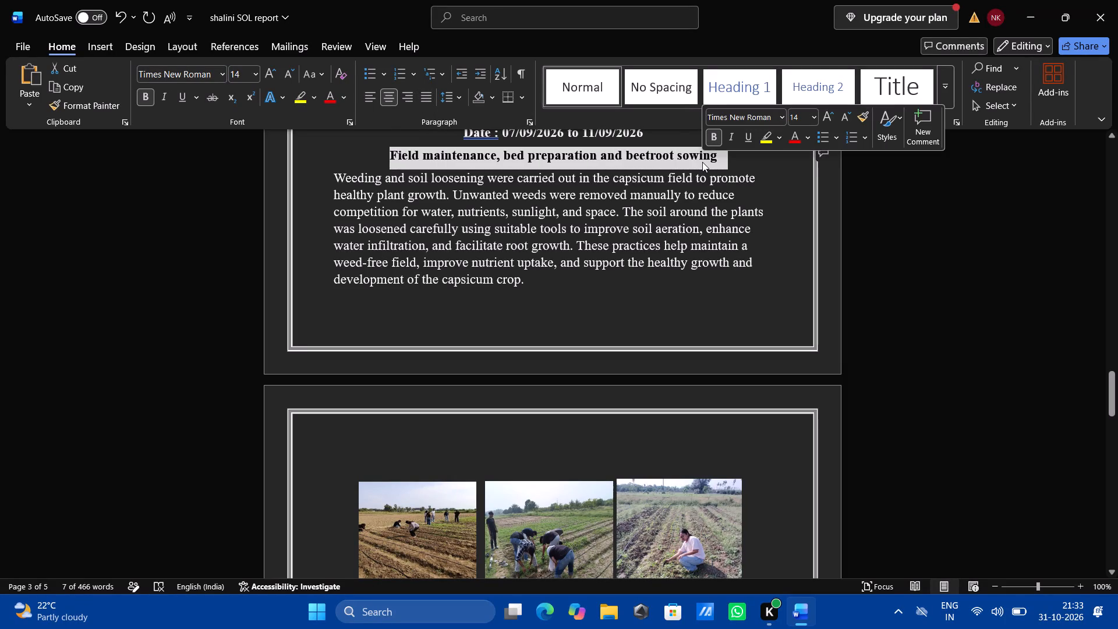
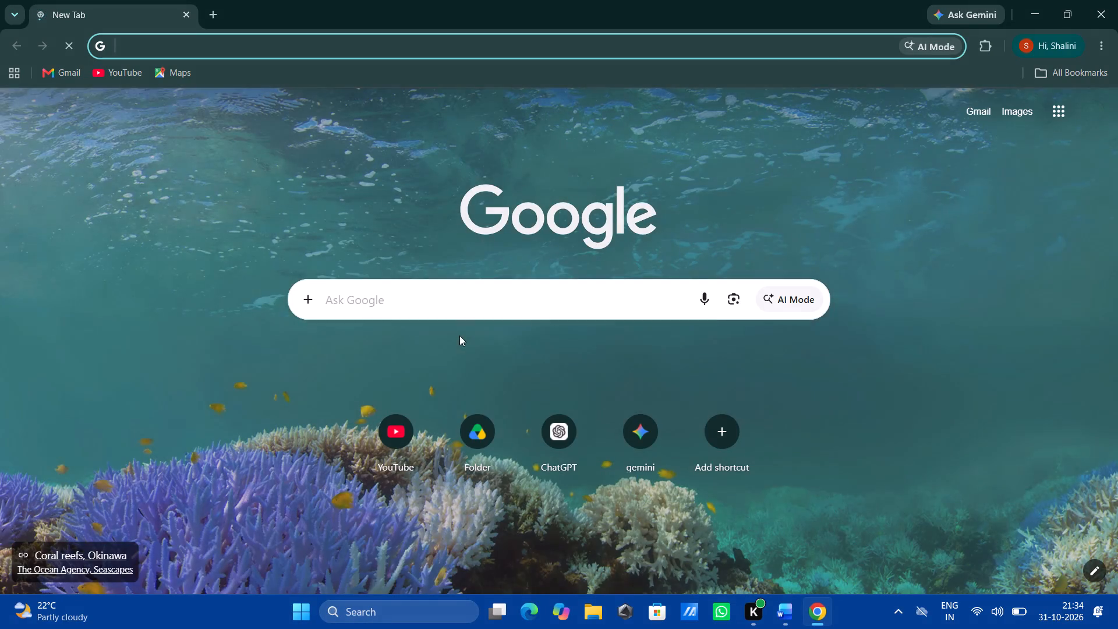
Search Google for "after".
{"action": "left_click", "coordinate": [458, 310]}
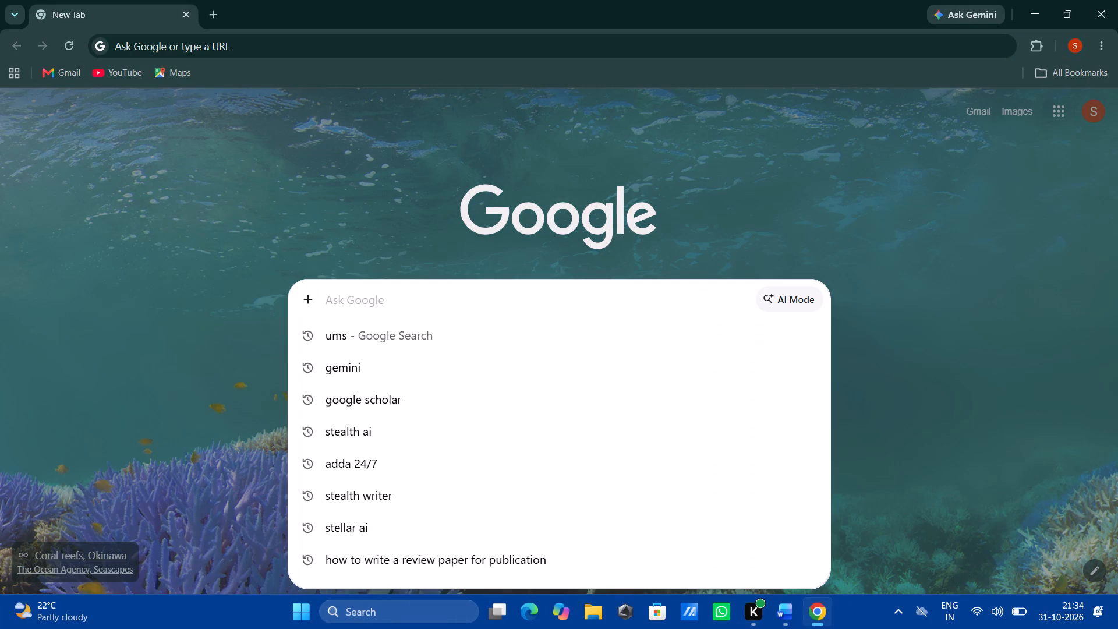
{"action": "type", "text": "after"}
{"action": "key", "text": "Return"}
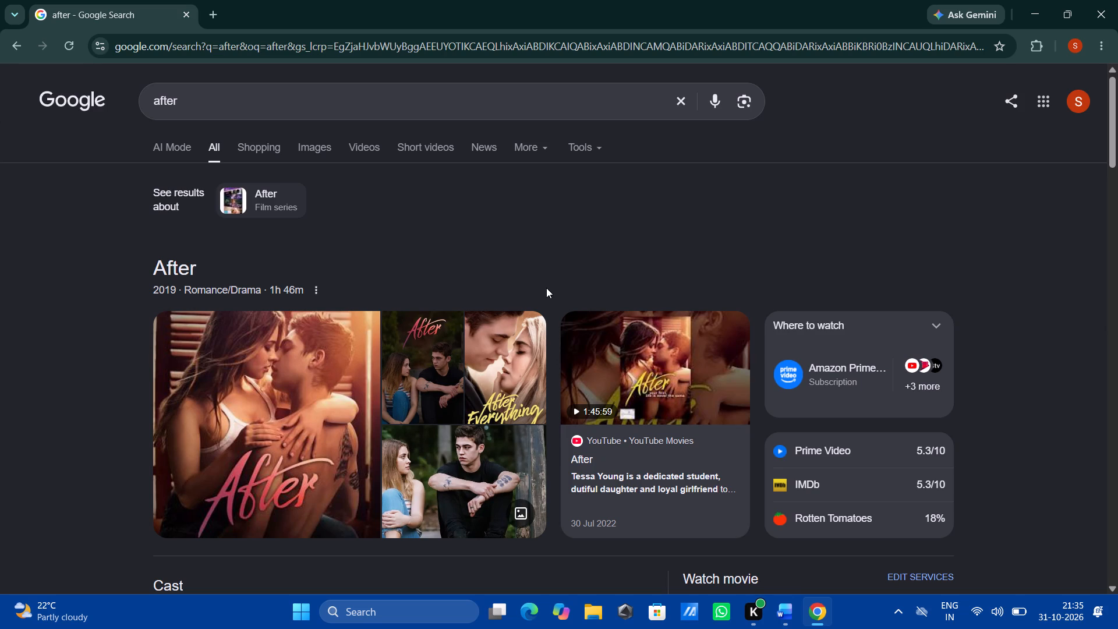
Look through the Google results page for the query "after".
{"action": "scroll", "coordinate": [546, 288], "scroll_direction": "down", "scroll_amount": 3}
{"action": "scroll", "coordinate": [546, 288], "scroll_direction": "up", "scroll_amount": 1}
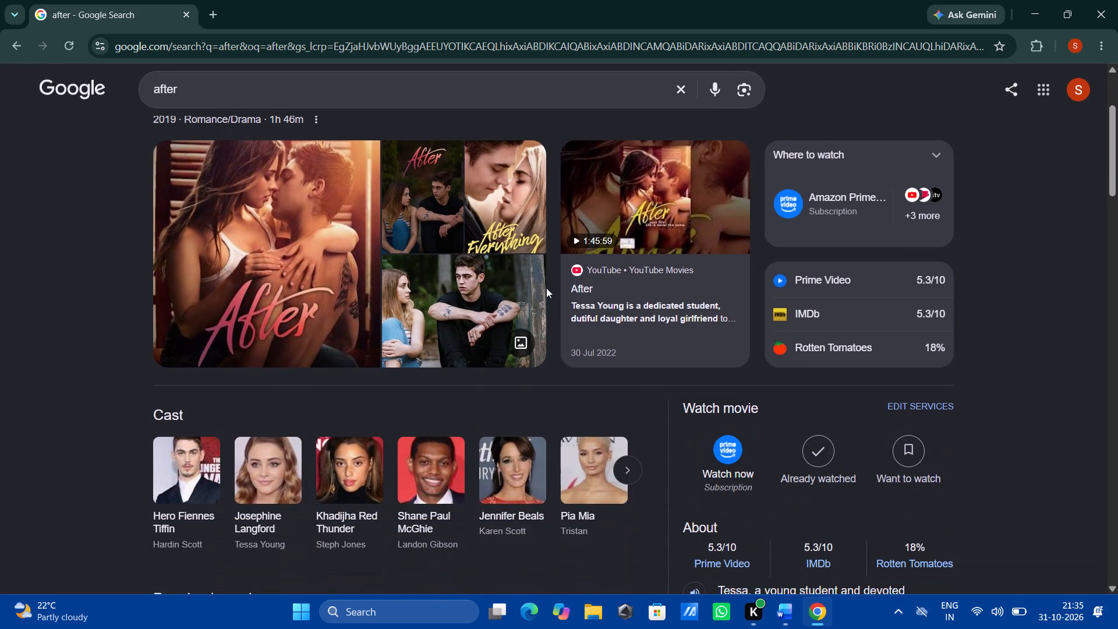
{"action": "scroll", "coordinate": [546, 288], "scroll_direction": "up", "scroll_amount": 1}
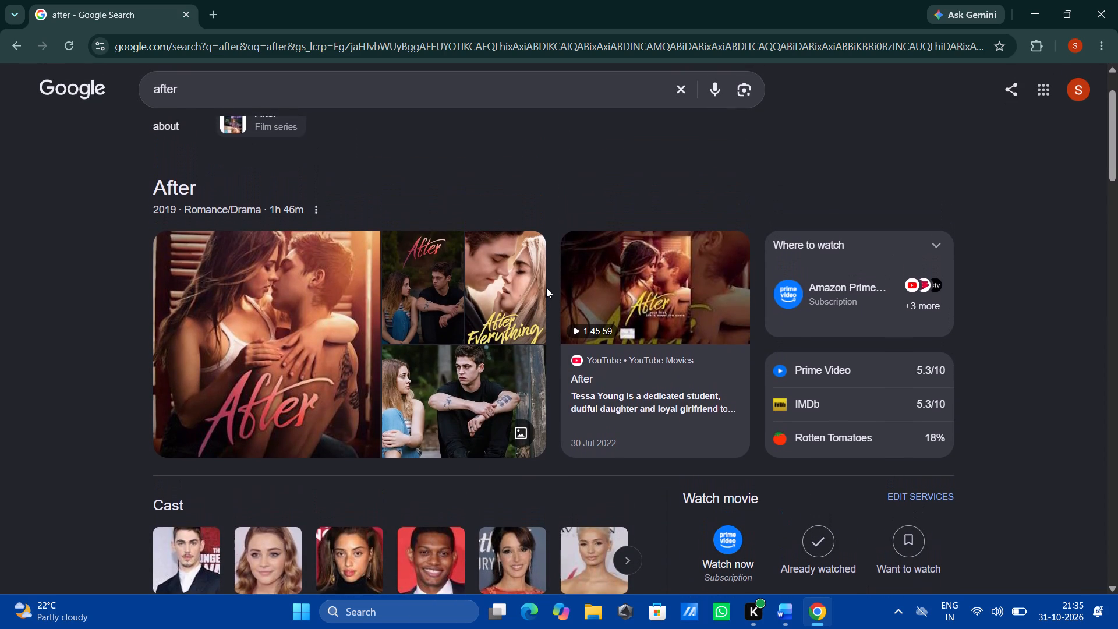
{"action": "scroll", "coordinate": [546, 288], "scroll_direction": "down", "scroll_amount": 4}
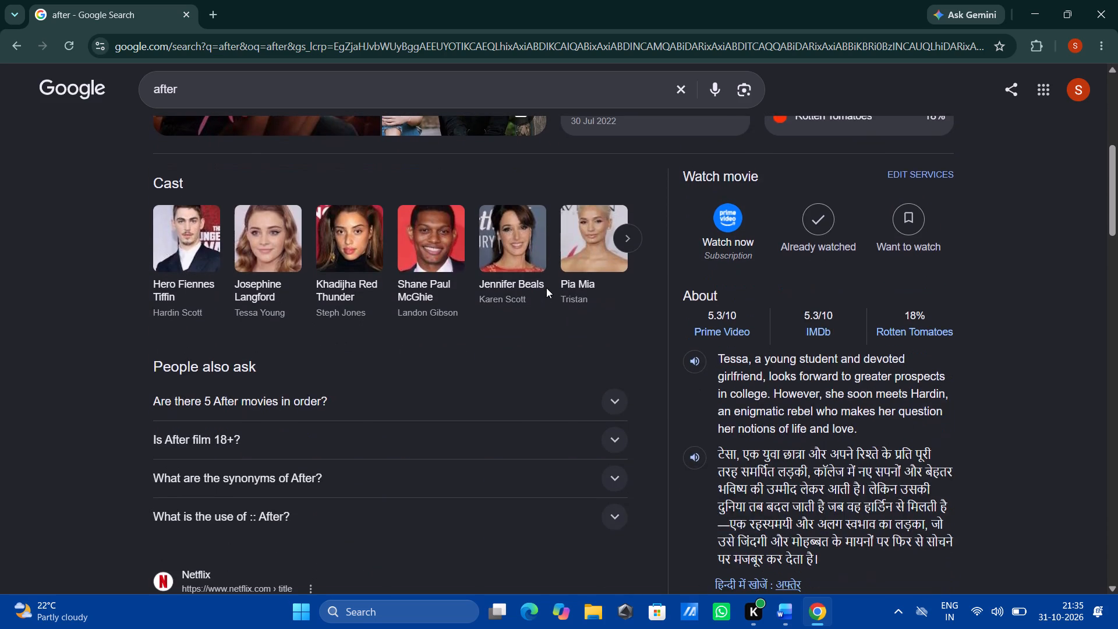
{"action": "scroll", "coordinate": [546, 288], "scroll_direction": "up", "scroll_amount": 3}
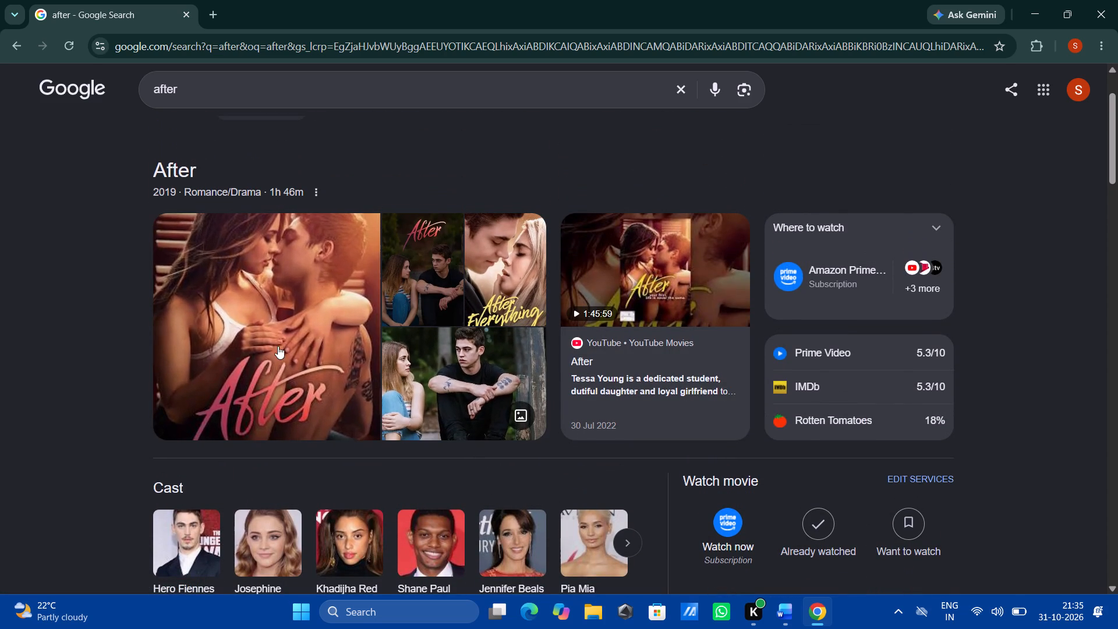
{"action": "scroll", "coordinate": [539, 300], "scroll_direction": "down", "scroll_amount": 4}
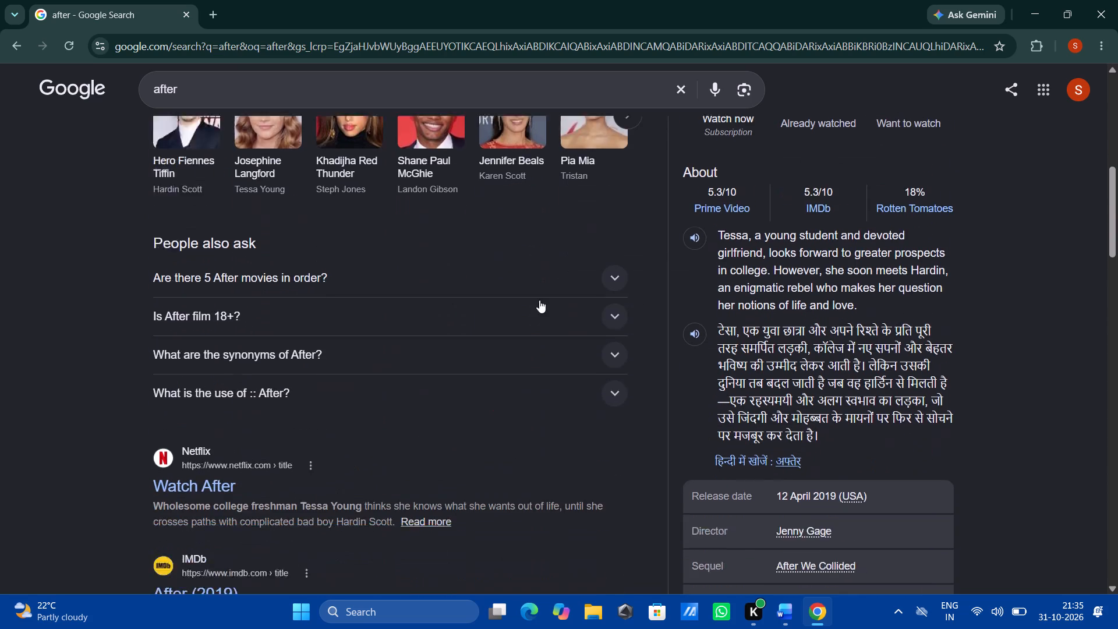
{"action": "scroll", "coordinate": [539, 300], "scroll_direction": "down", "scroll_amount": 4}
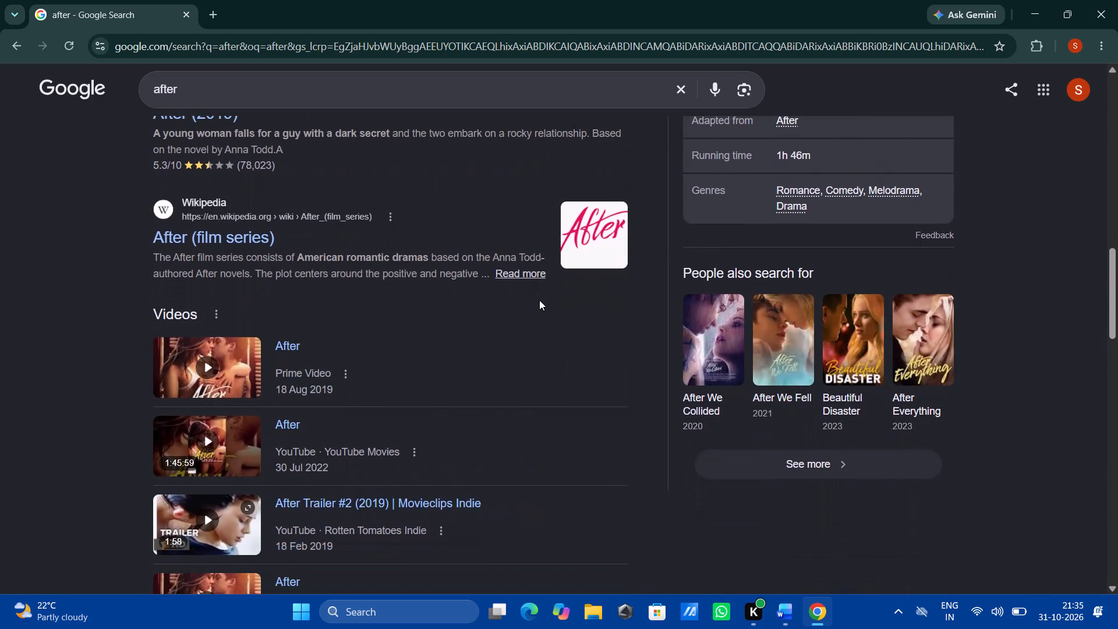
{"action": "scroll", "coordinate": [539, 300], "scroll_direction": "down", "scroll_amount": 2}
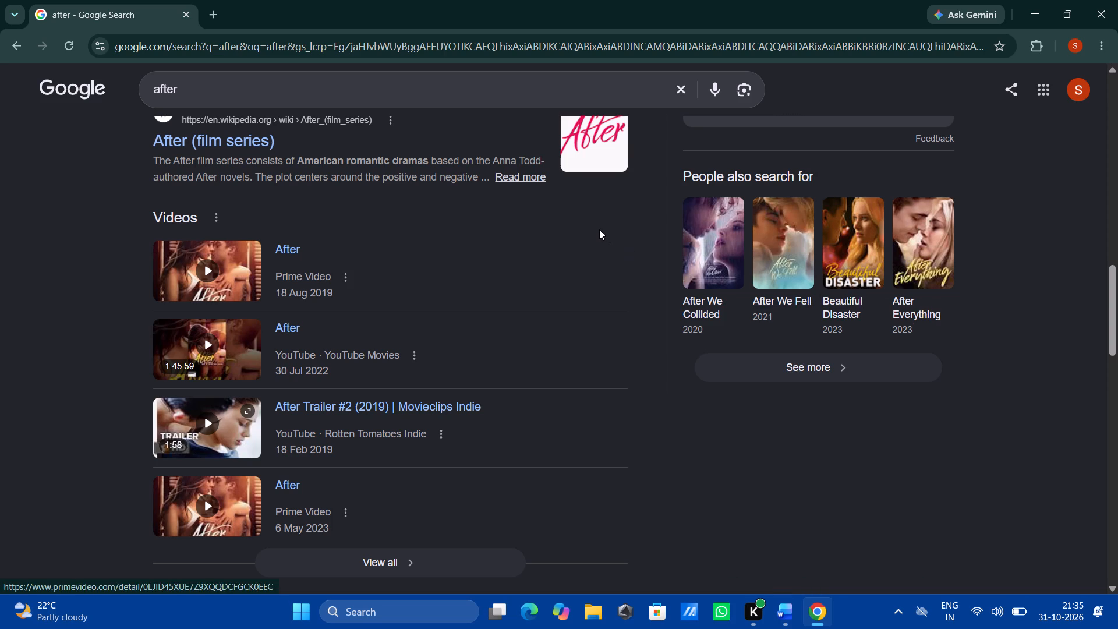
{"action": "scroll", "coordinate": [599, 229], "scroll_direction": "up", "scroll_amount": 12}
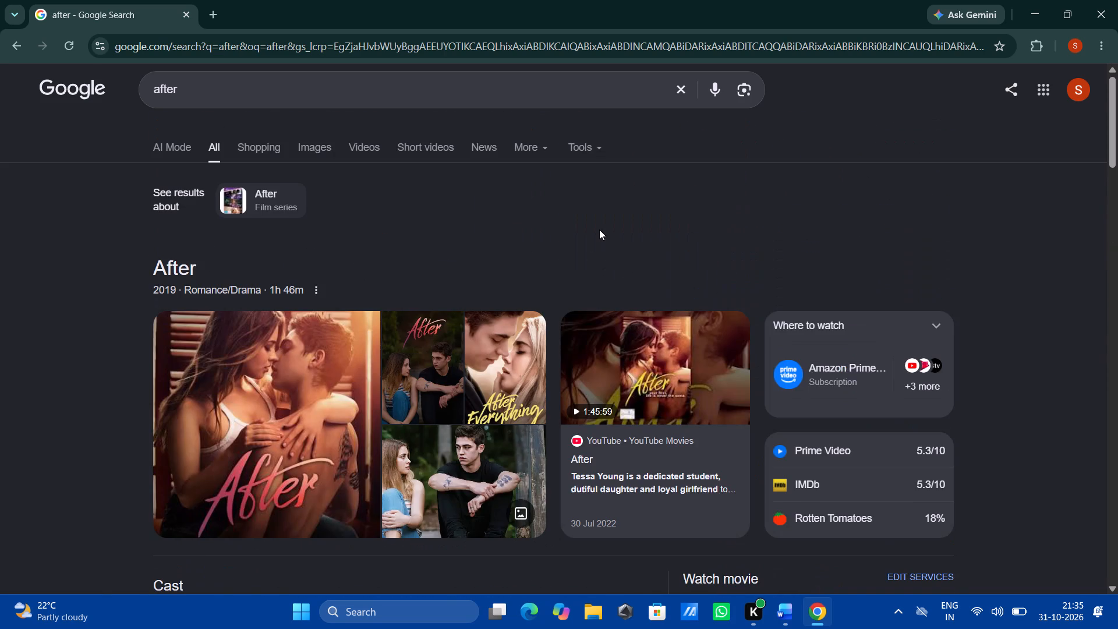
{"action": "scroll", "coordinate": [599, 229], "scroll_direction": "right", "scroll_amount": 1}
{"action": "scroll", "coordinate": [599, 229], "scroll_direction": "down", "scroll_amount": 1}
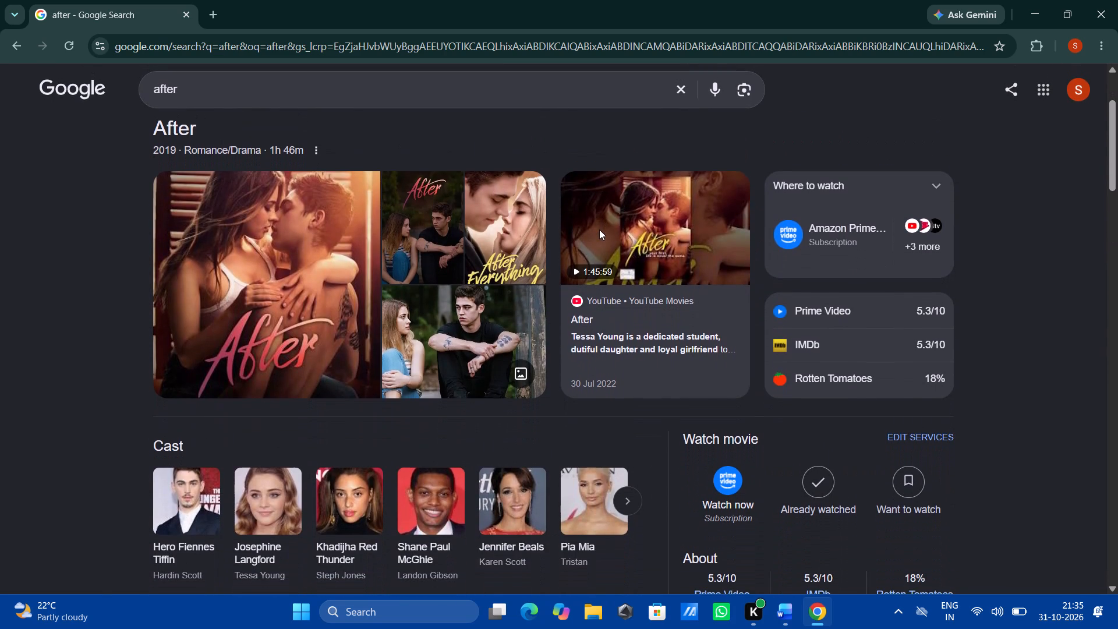
{"action": "scroll", "coordinate": [599, 229], "scroll_direction": "down", "scroll_amount": 1}
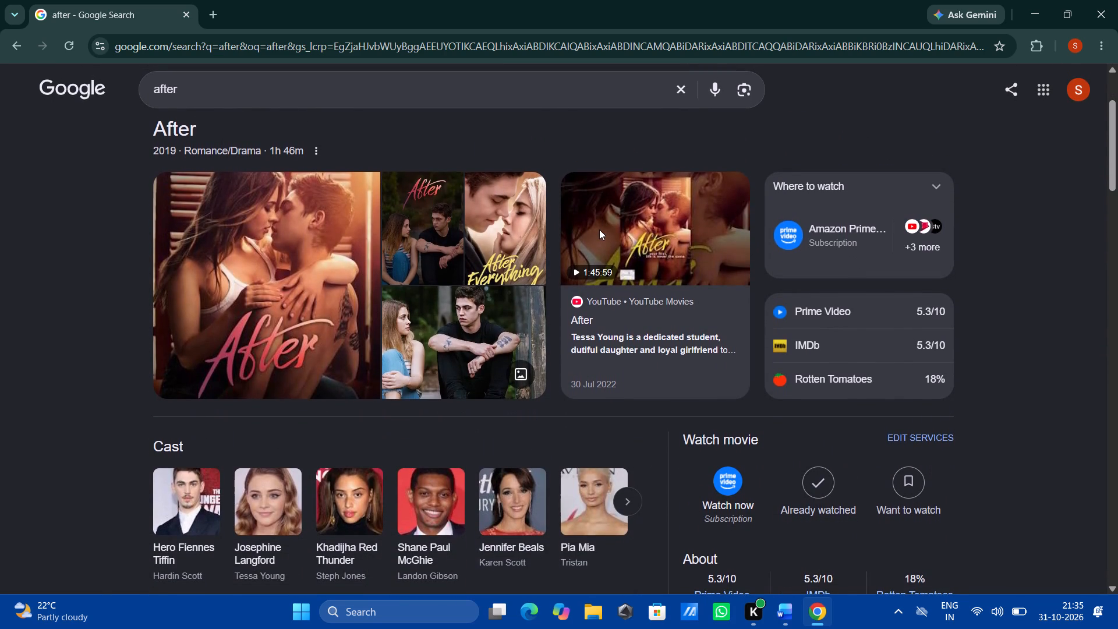
{"action": "scroll", "coordinate": [599, 229], "scroll_direction": "down", "scroll_amount": 2}
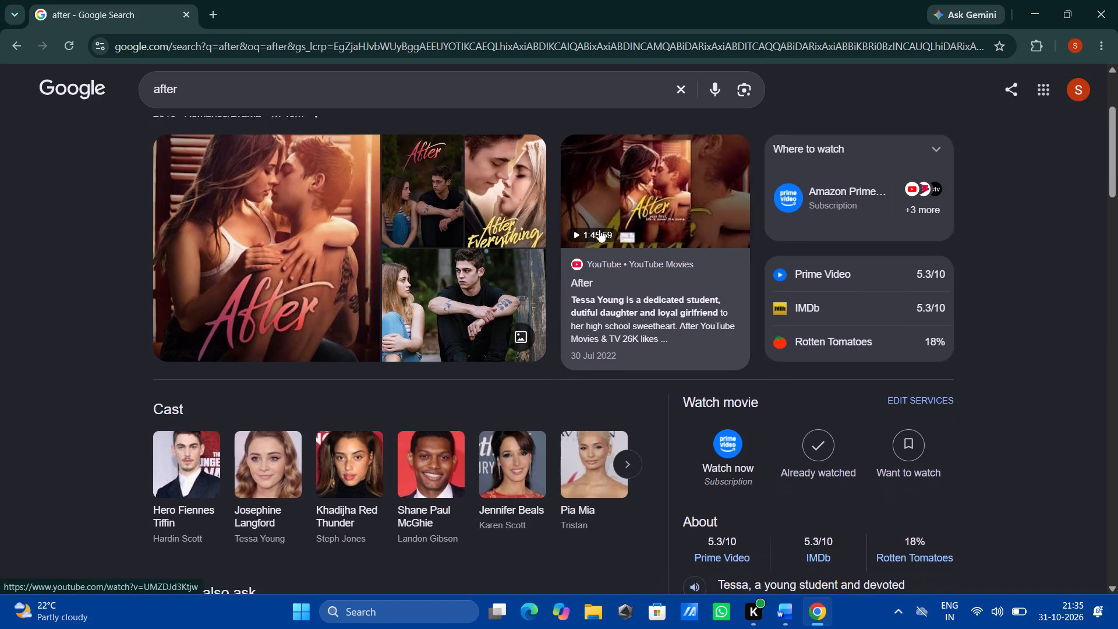
{"action": "scroll", "coordinate": [599, 229], "scroll_direction": "down", "scroll_amount": 1}
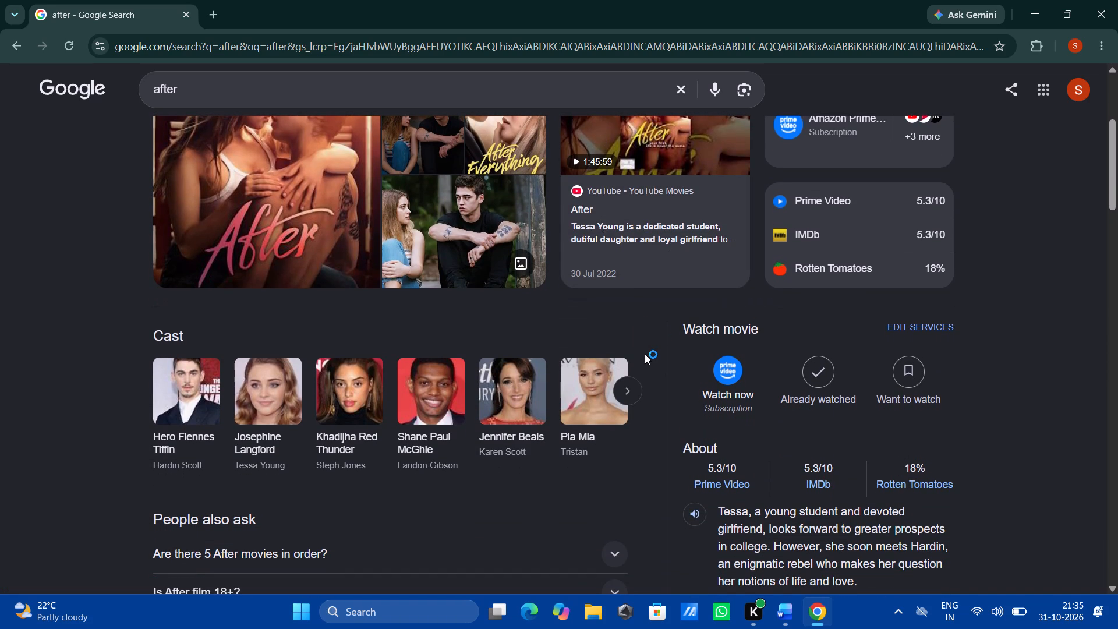
Switch to the Word report and copy the topic title "Field maintenance, bed preparation and beetroot sowing".
{"action": "left_click", "coordinate": [777, 626]}
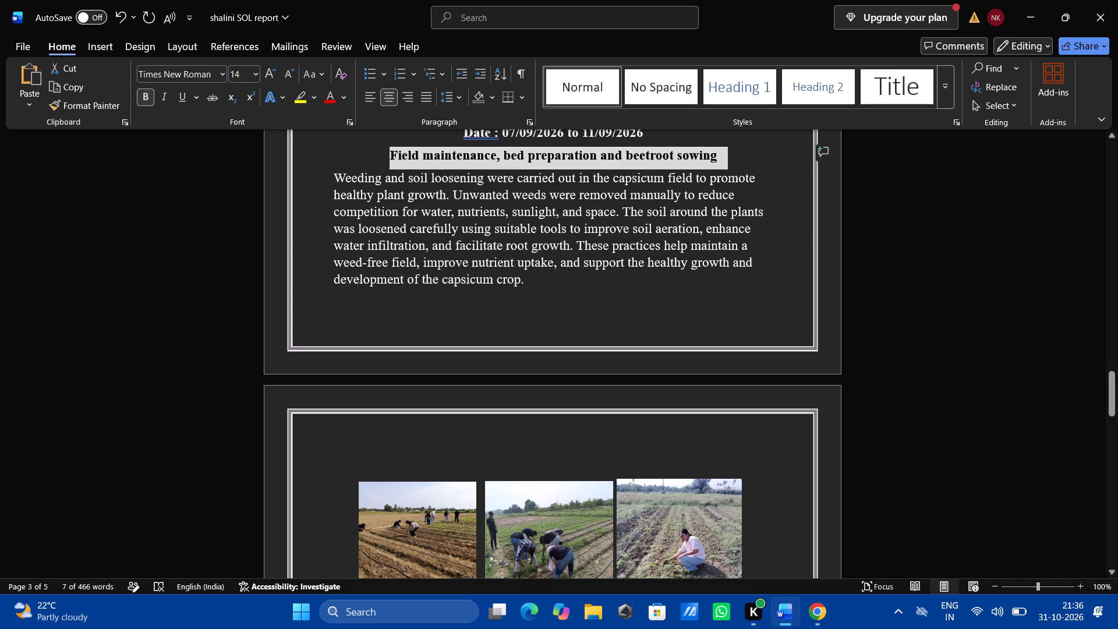
{"action": "left_click", "coordinate": [702, 300]}
{"action": "scroll", "coordinate": [544, 249], "scroll_direction": "left", "scroll_amount": 1}
{"action": "scroll", "coordinate": [533, 246], "scroll_direction": "down", "scroll_amount": 1, "text": "ctrl"}
{"action": "scroll", "coordinate": [533, 246], "scroll_direction": "up", "scroll_amount": 2, "text": "ctrl"}
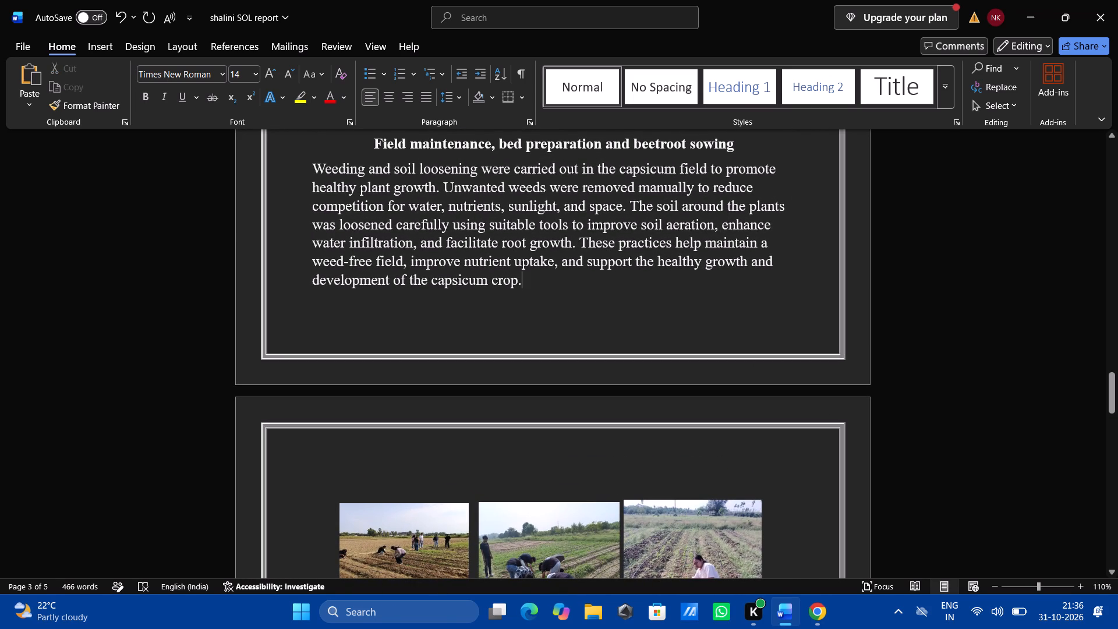
{"action": "left_click_drag", "start_coordinate": [374, 145], "coordinate": [728, 153]}
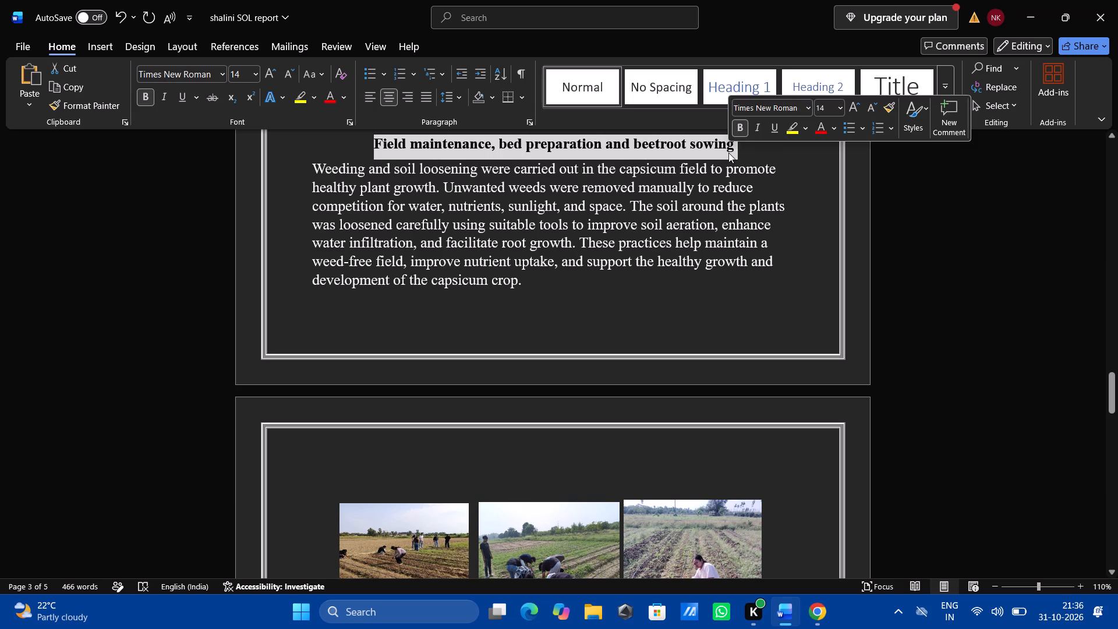
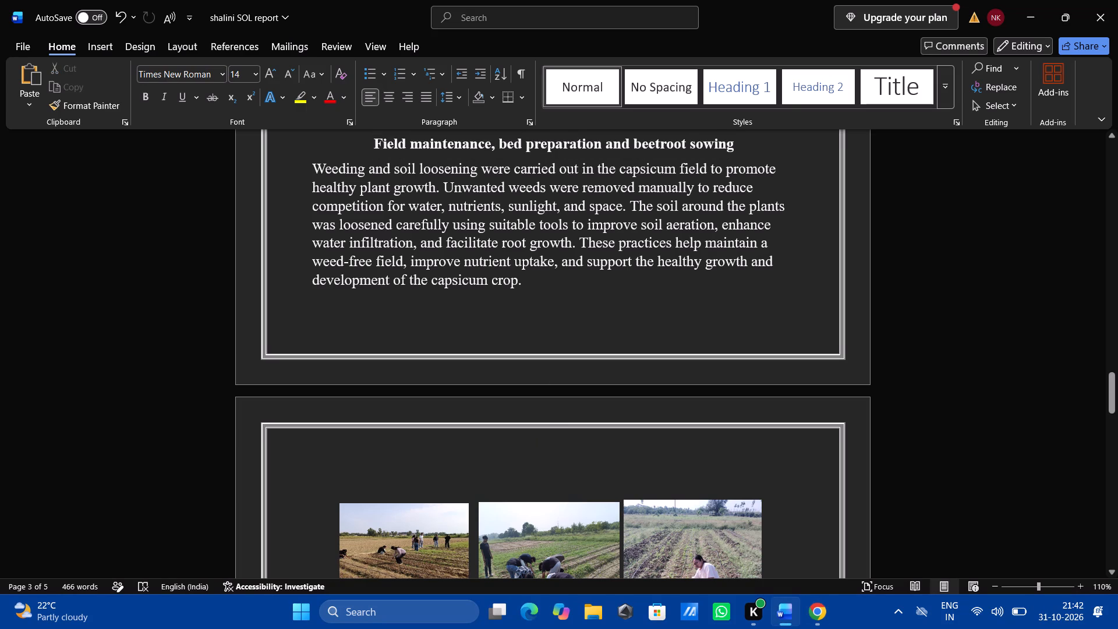
{"action": "left_click", "coordinate": [312, 167]}
{"action": "key", "text": "ctrl+v"}
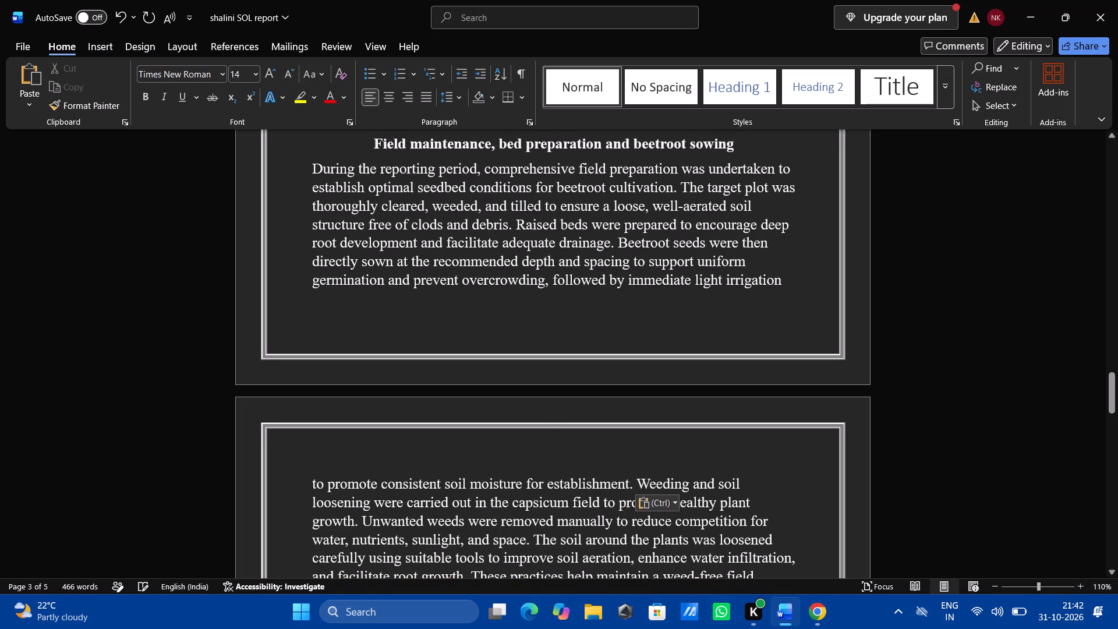
Delete the old capsicum weeding and soil loosening text after the pasted paragraph, ending that paragraph with "for establishment.".
{"action": "scroll", "coordinate": [321, 140], "scroll_direction": "down", "scroll_amount": 1}
{"action": "scroll", "coordinate": [420, 328], "scroll_direction": "down", "scroll_amount": 2}
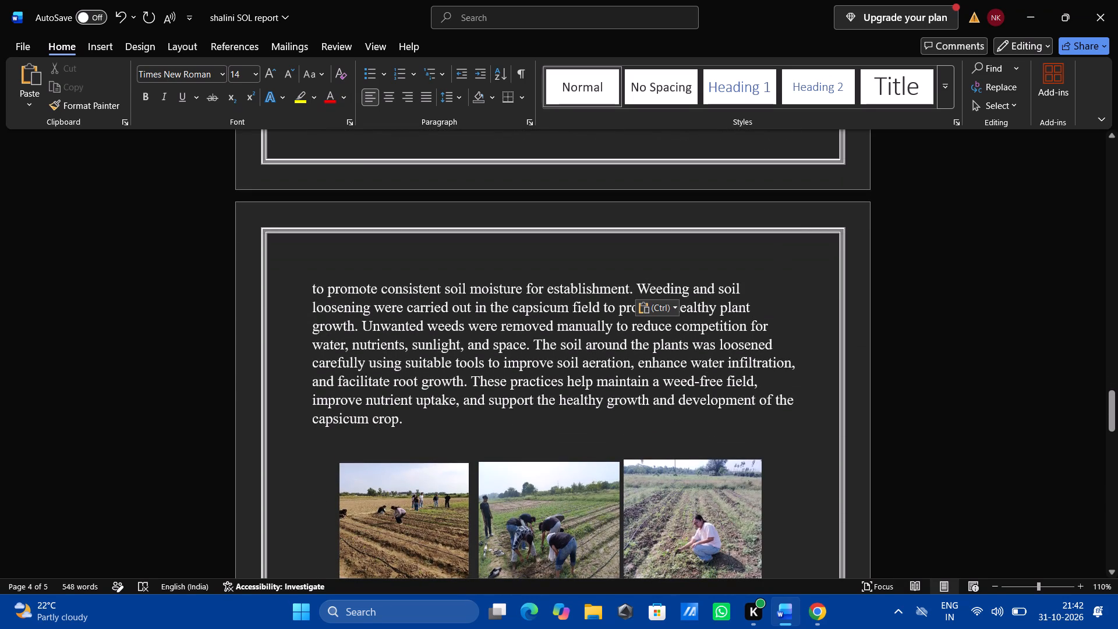
{"action": "left_click_drag", "start_coordinate": [634, 284], "coordinate": [758, 414]}
{"action": "key", "text": "BackSpace"}
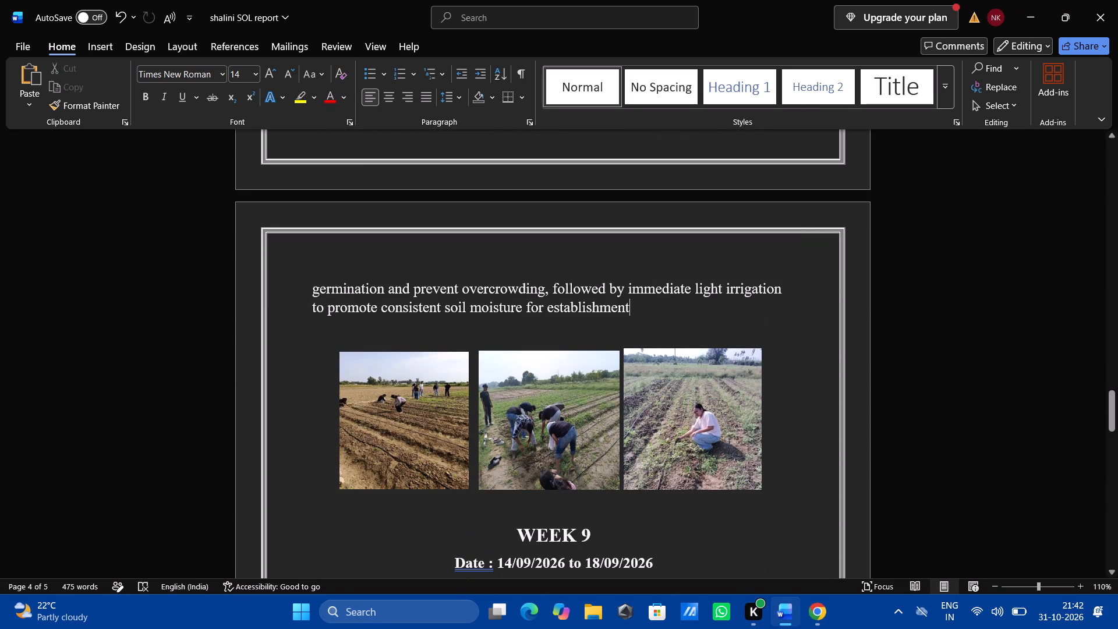
{"action": "key", "text": "period"}
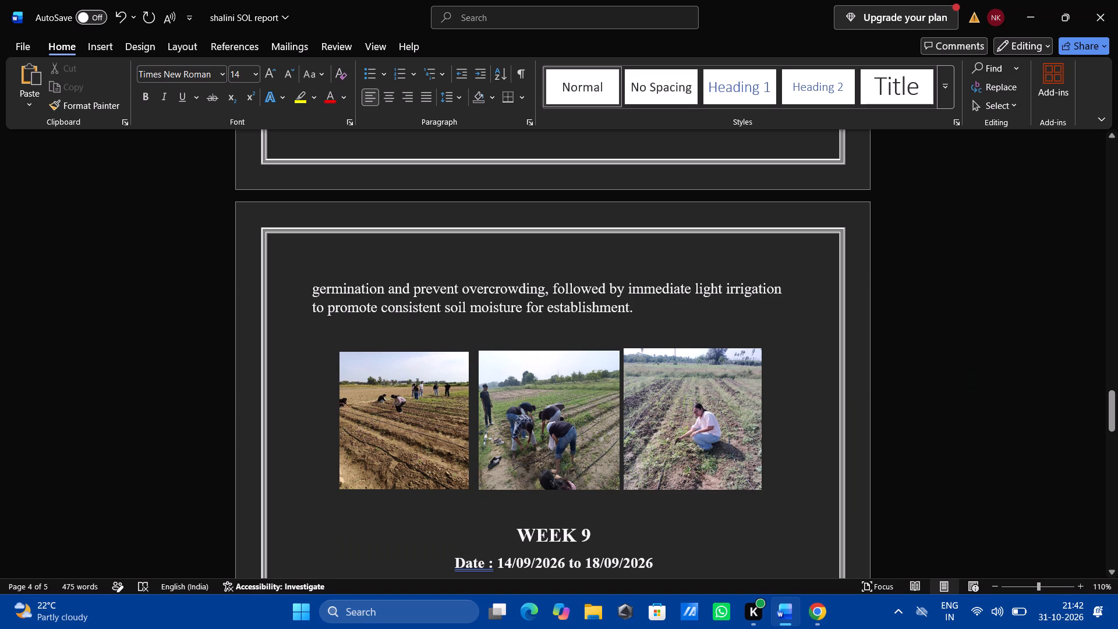
Select the first field photo in the row of three above the WEEK 9 heading.
{"action": "left_click", "coordinate": [418, 439]}
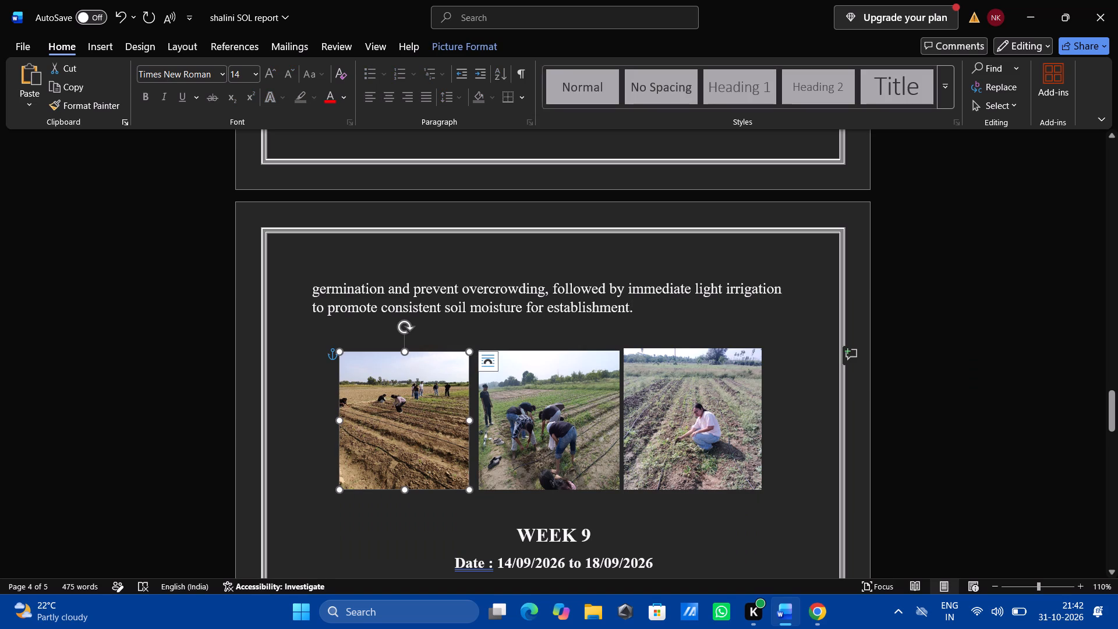
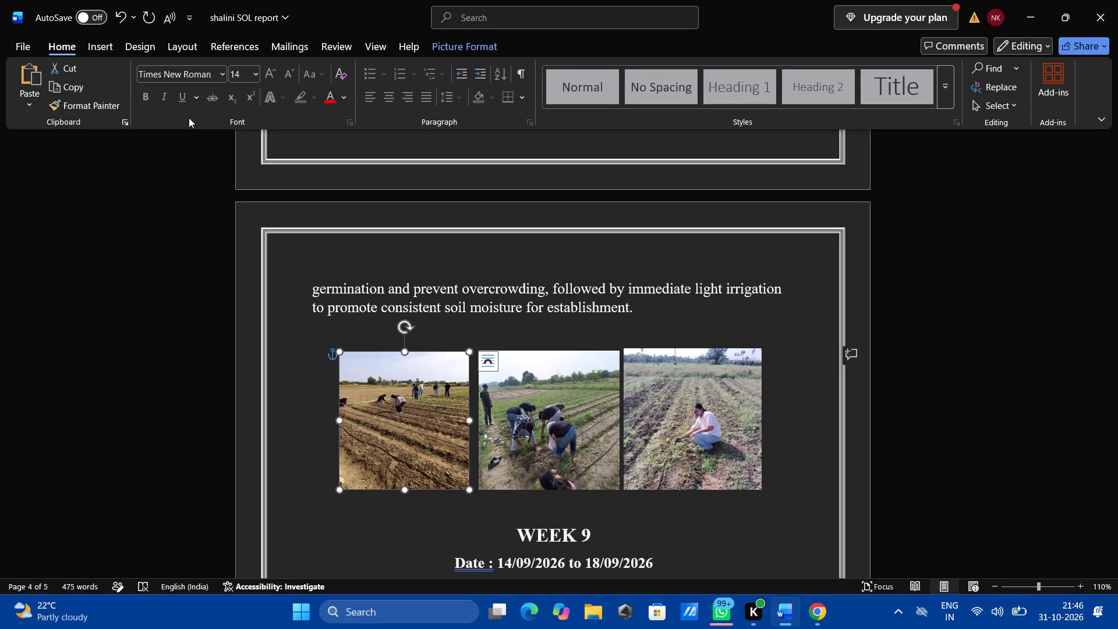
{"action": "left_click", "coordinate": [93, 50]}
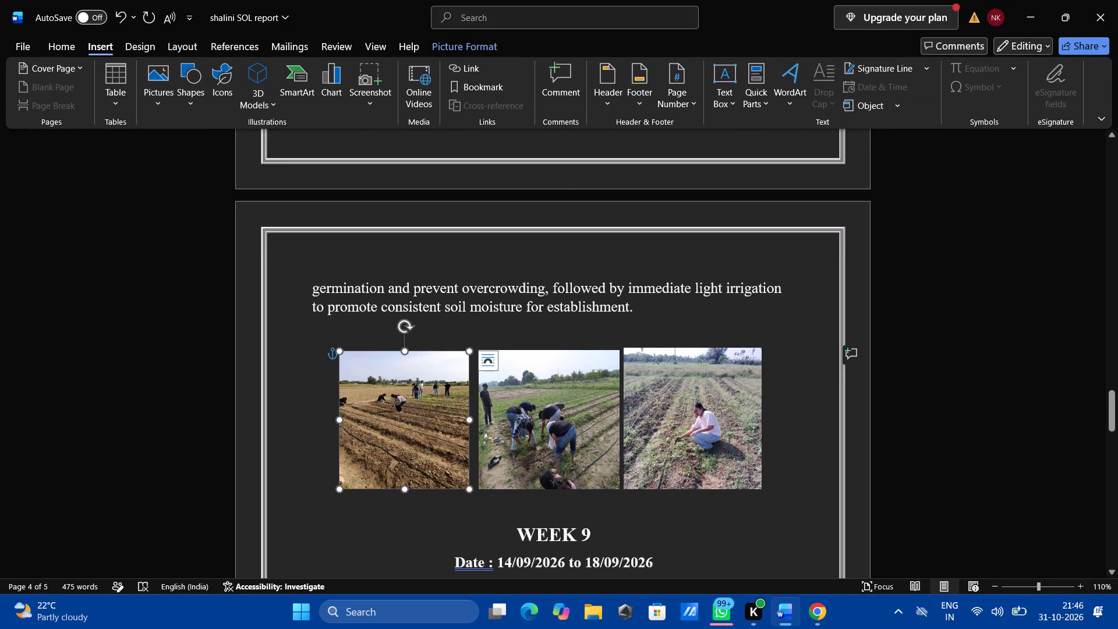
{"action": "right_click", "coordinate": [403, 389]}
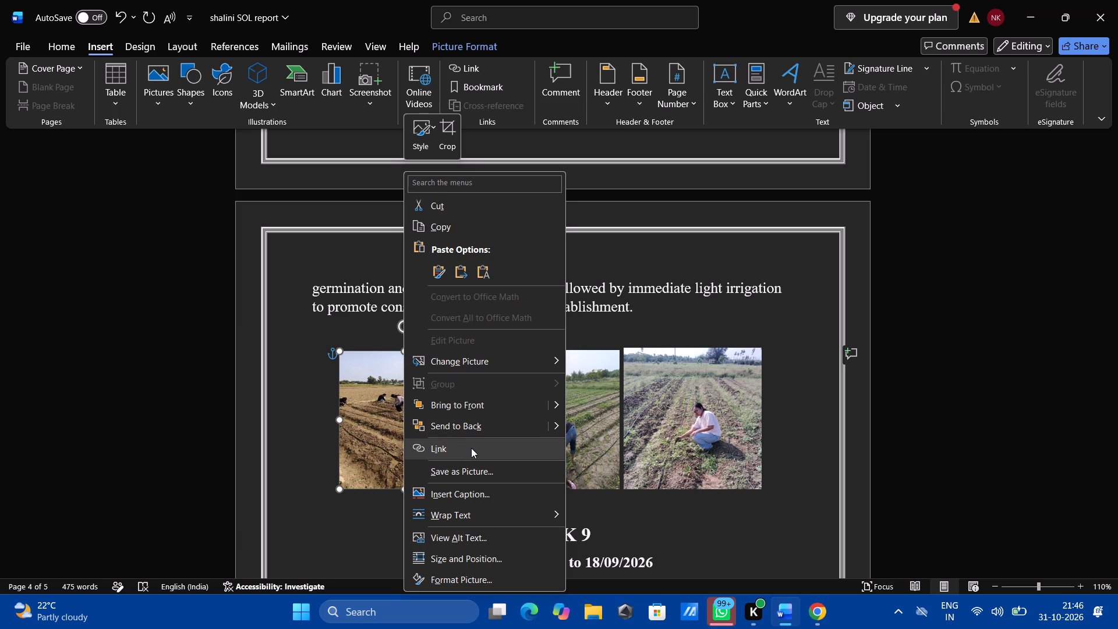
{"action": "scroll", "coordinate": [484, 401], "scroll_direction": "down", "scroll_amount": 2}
Replace the selected first field photo with "WhatsApp Image 2026-10-31 at 9.45.11 PM" from the Downloads folder.
{"action": "left_click", "coordinate": [512, 352]}
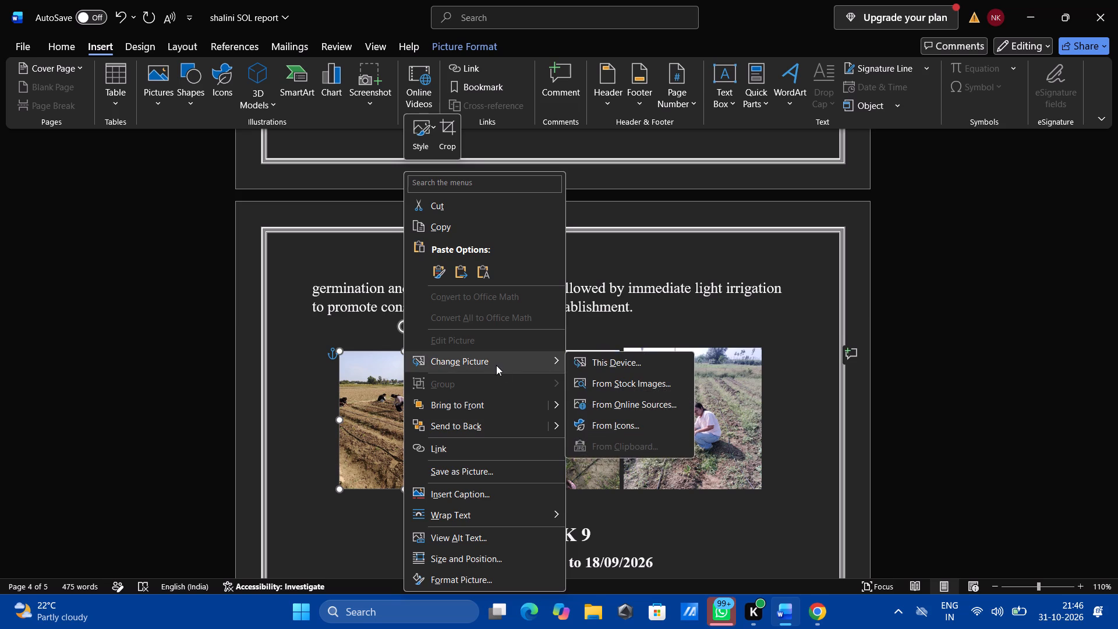
{"action": "left_click", "coordinate": [606, 366]}
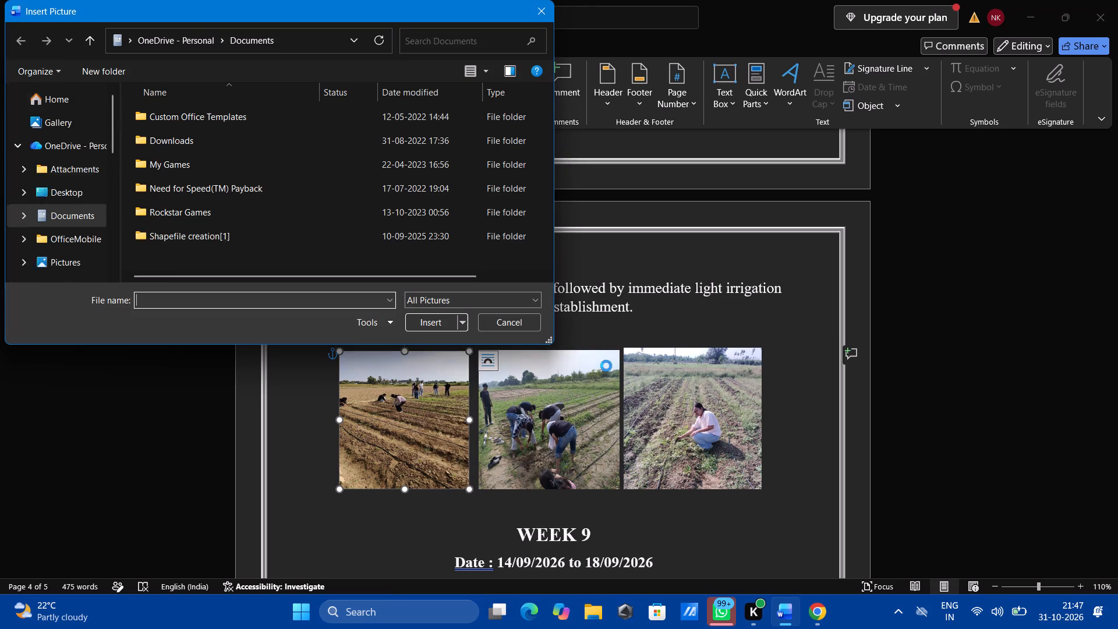
{"action": "left_click", "coordinate": [42, 188]}
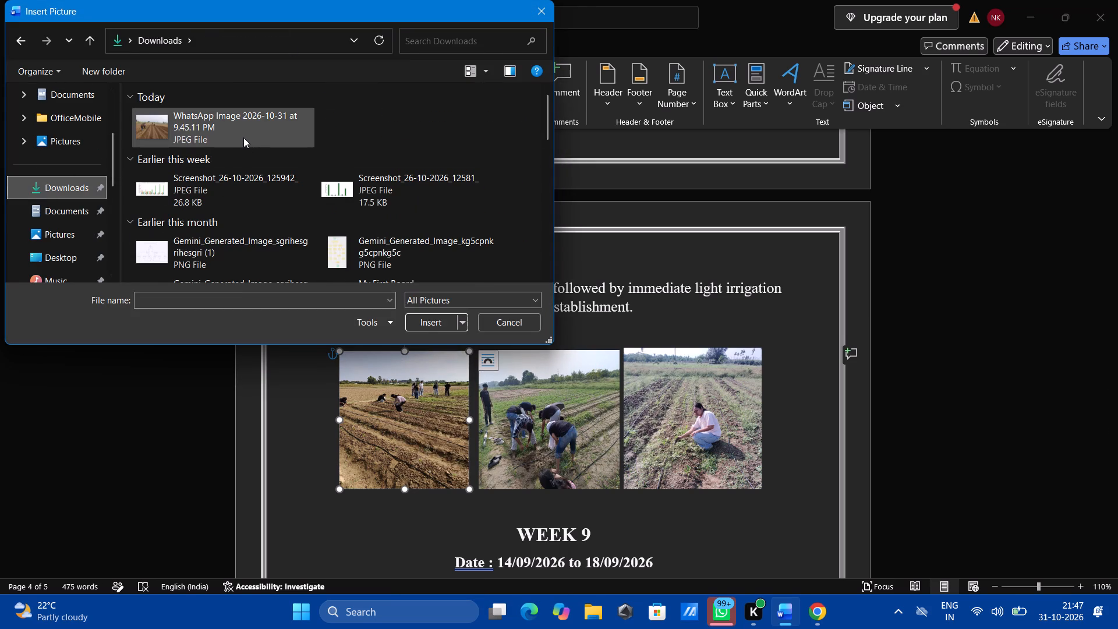
{"action": "left_click", "coordinate": [243, 137]}
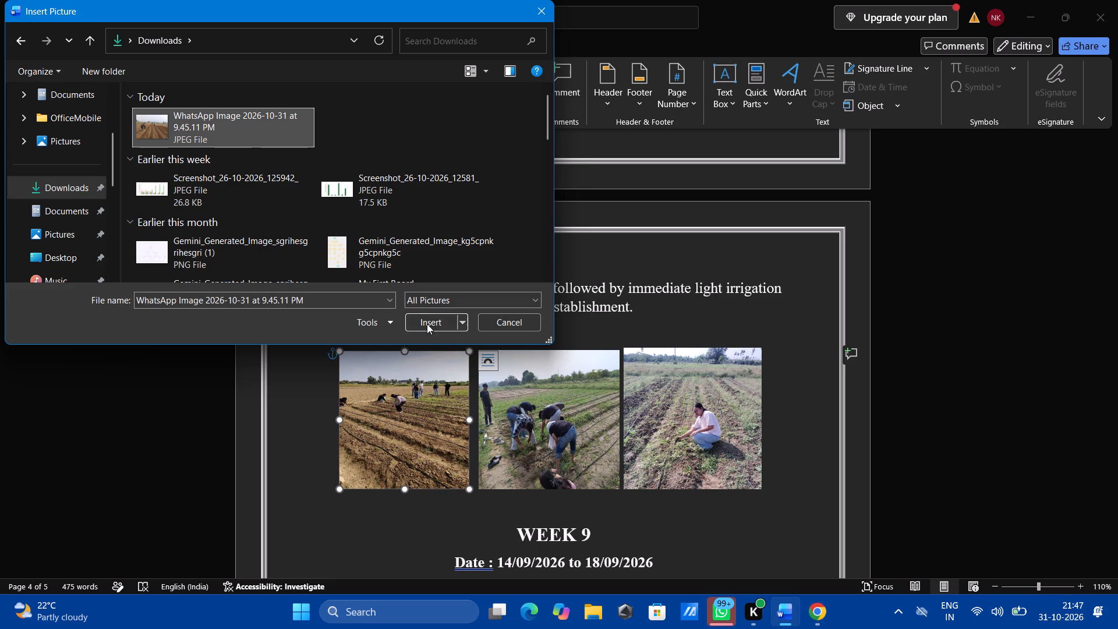
{"action": "left_click", "coordinate": [438, 315]}
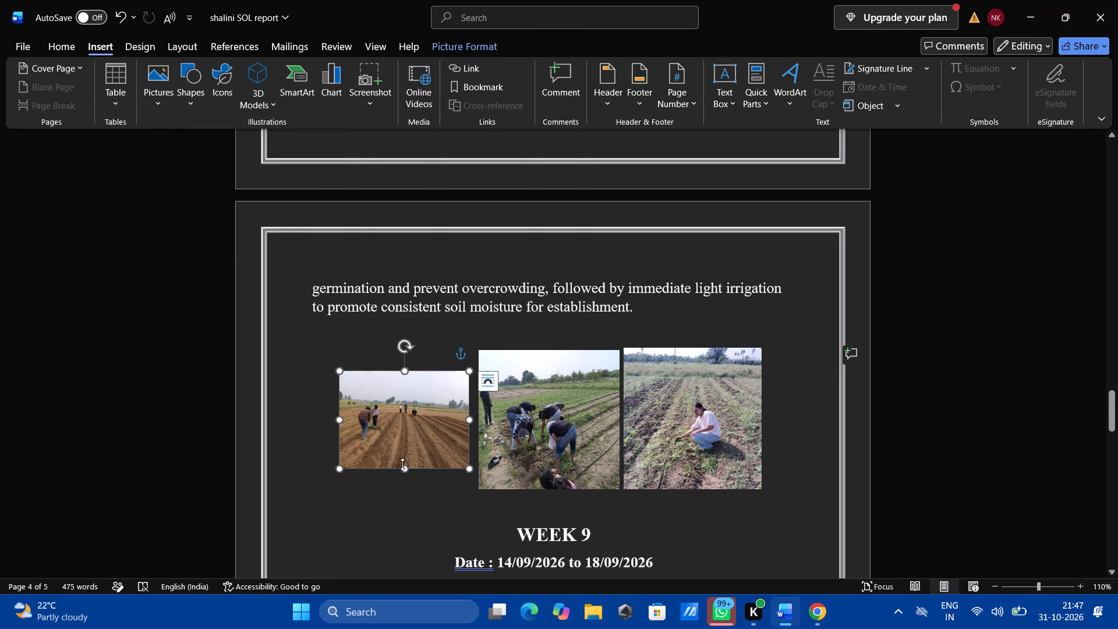
Stretch the replaced first photo vertically at its bottom and top edges to match the height of the neighbouring photos.
{"action": "left_click_drag", "start_coordinate": [405, 471], "coordinate": [409, 487]}
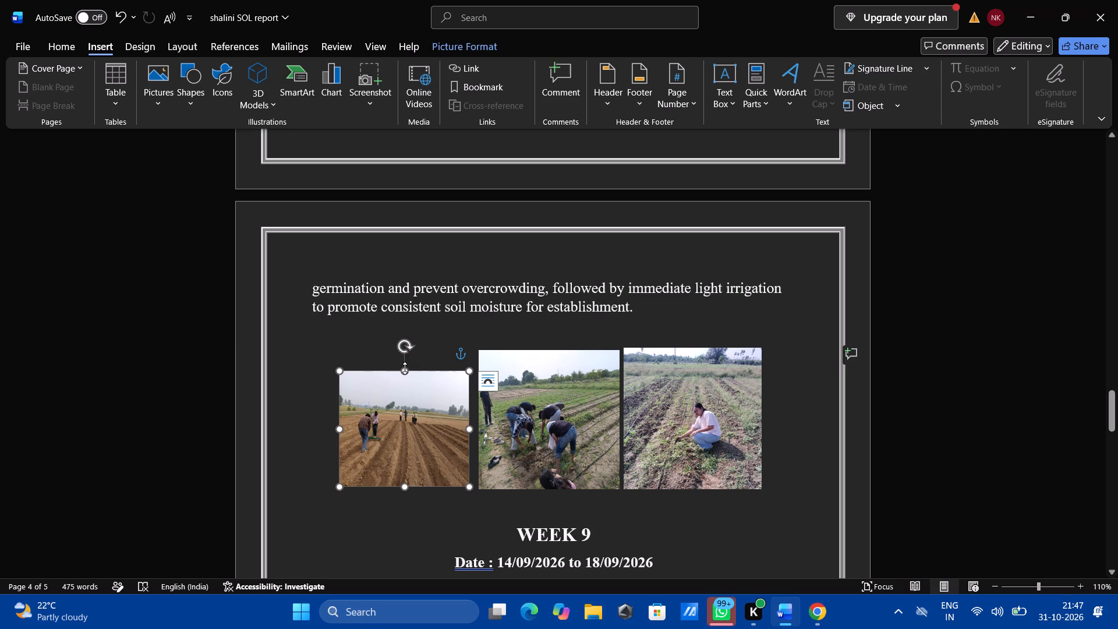
{"action": "left_click_drag", "start_coordinate": [405, 372], "coordinate": [404, 345]}
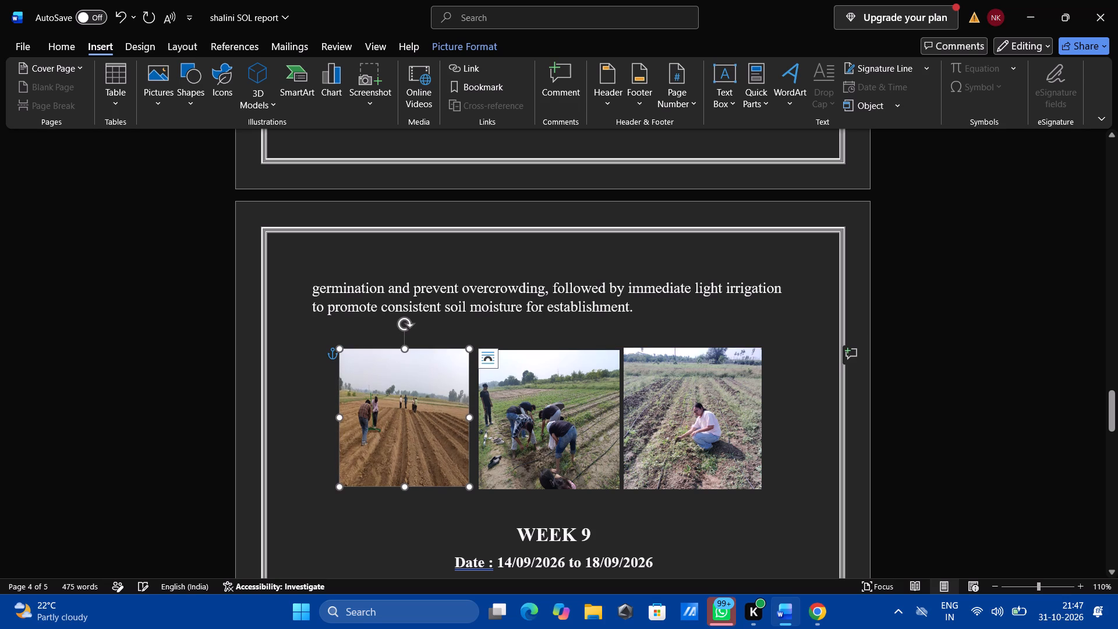
Select the middle field photo in the row and switch to WhatsApp to fetch a replacement picture.
{"action": "left_click", "coordinate": [572, 428]}
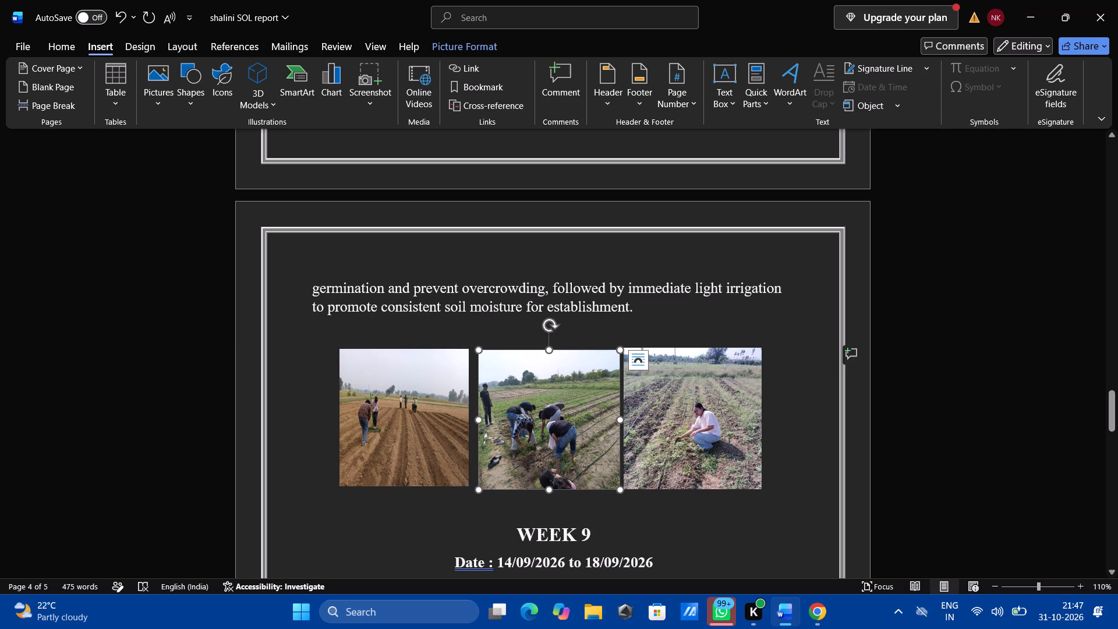
{"action": "left_click", "coordinate": [727, 612]}
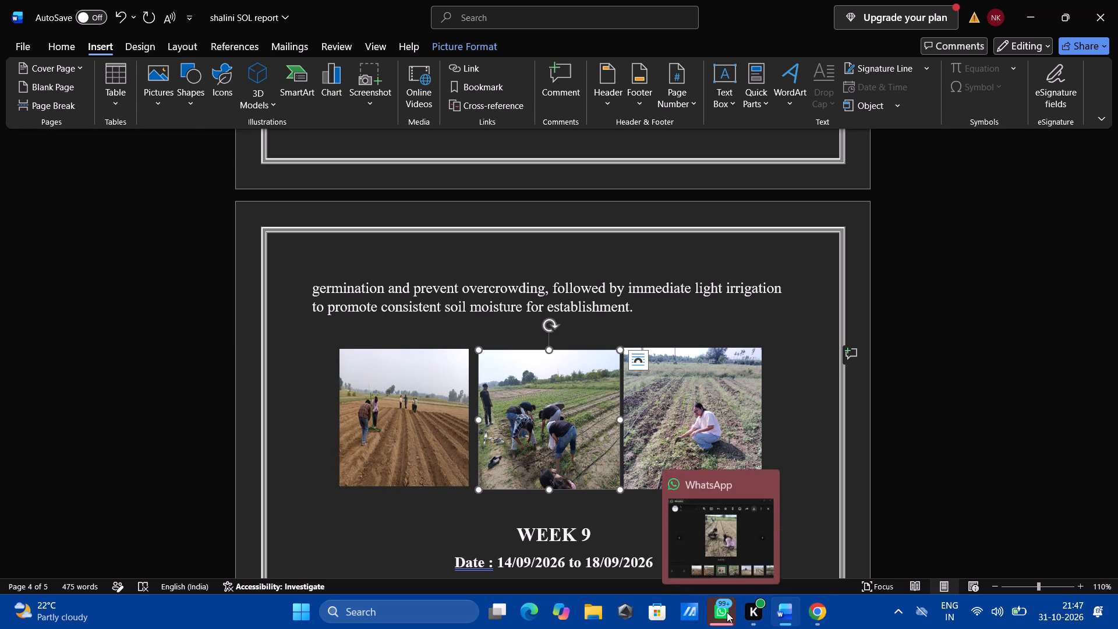
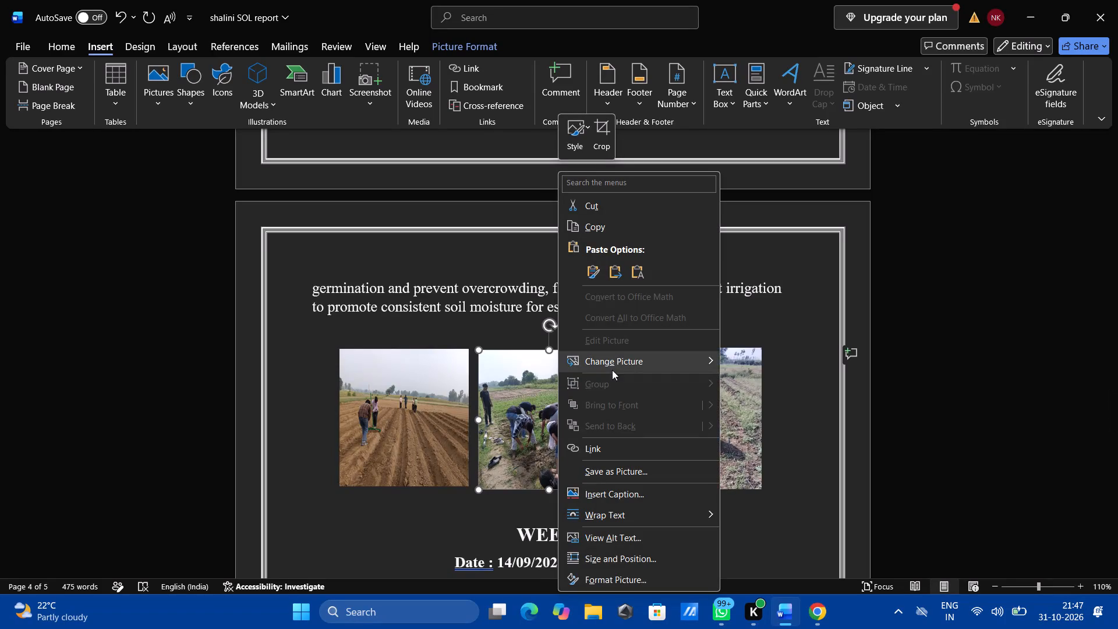
Change the middle field photo in the row above the WEEK 9 heading, using a picture file stored on this device.
{"action": "left_click", "coordinate": [621, 356]}
{"action": "left_click", "coordinate": [772, 369]}
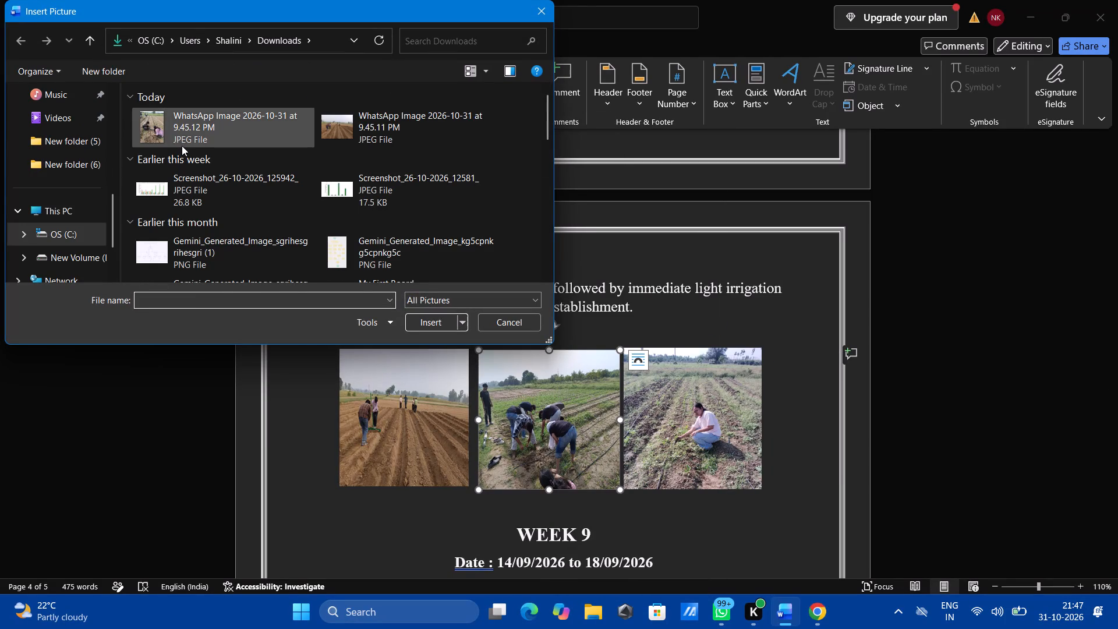
Replace the middle photo in the Week 12 row with WhatsApp Image 2026-10-31 at 9.45.12 PM.
{"action": "left_click", "coordinate": [182, 144]}
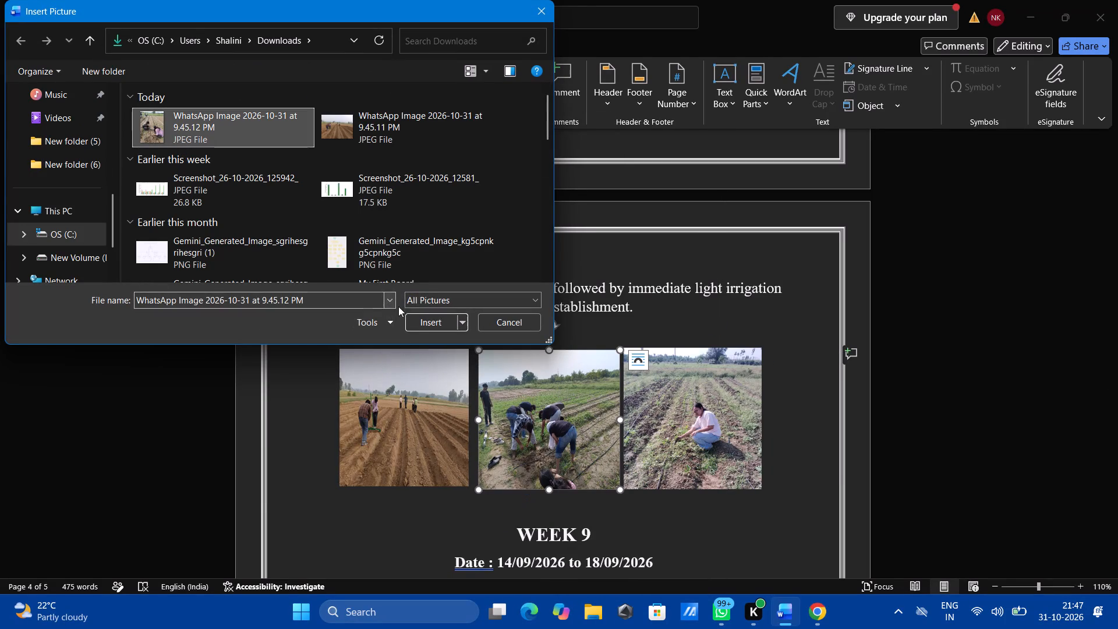
{"action": "left_click", "coordinate": [419, 320]}
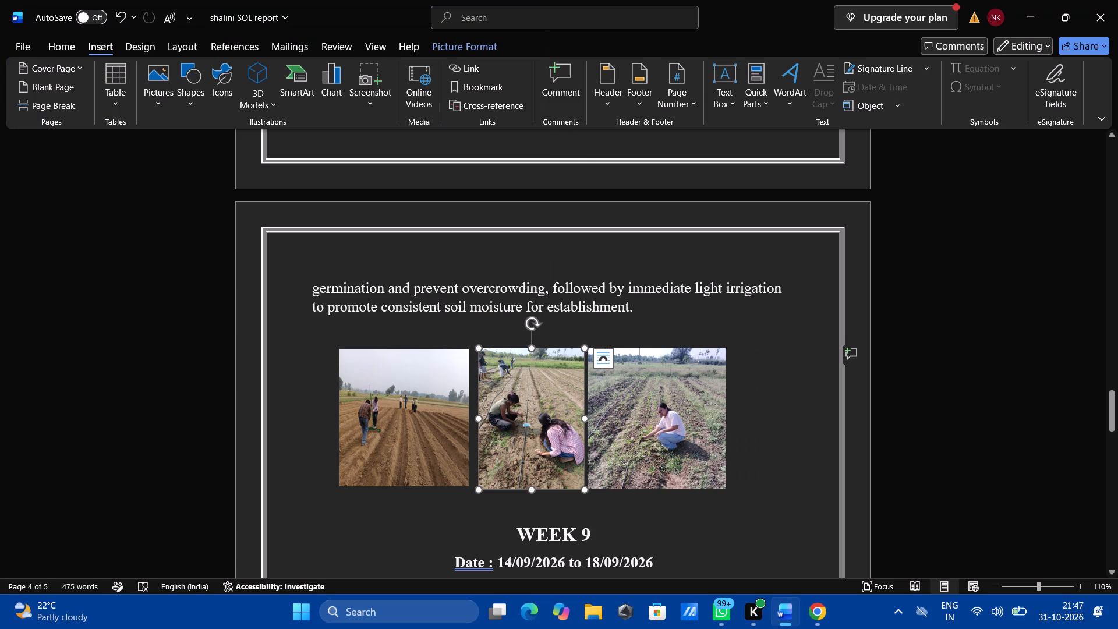
Widen the new middle photo and the first photo of the Week 12 row so the three photos have similar widths.
{"action": "left_click_drag", "start_coordinate": [583, 420], "coordinate": [608, 421]}
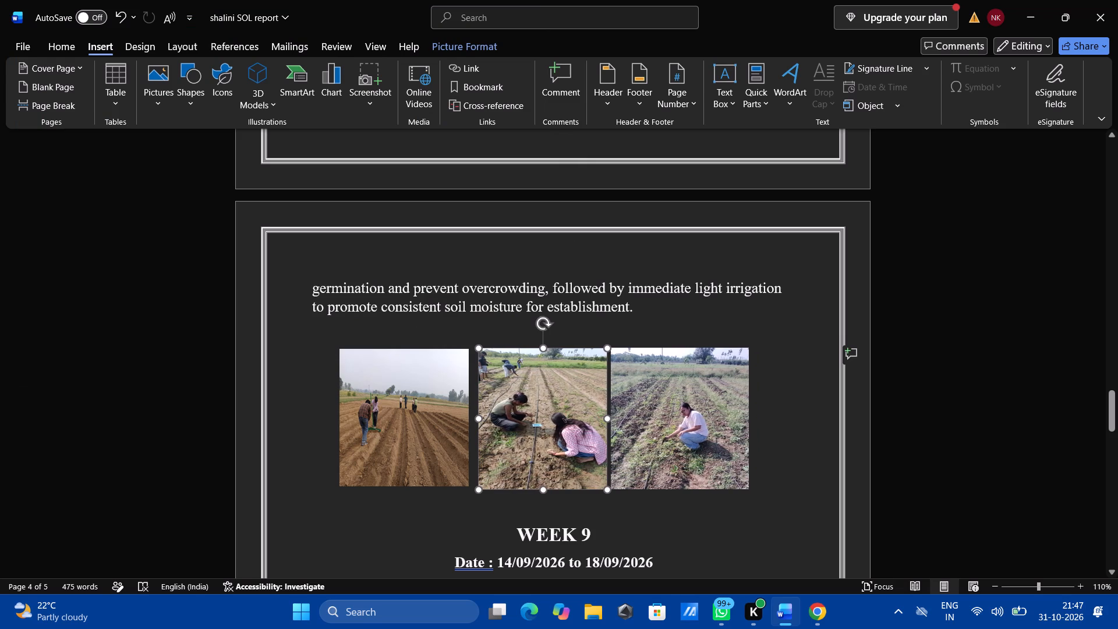
{"action": "left_click_drag", "start_coordinate": [608, 421], "coordinate": [612, 420]}
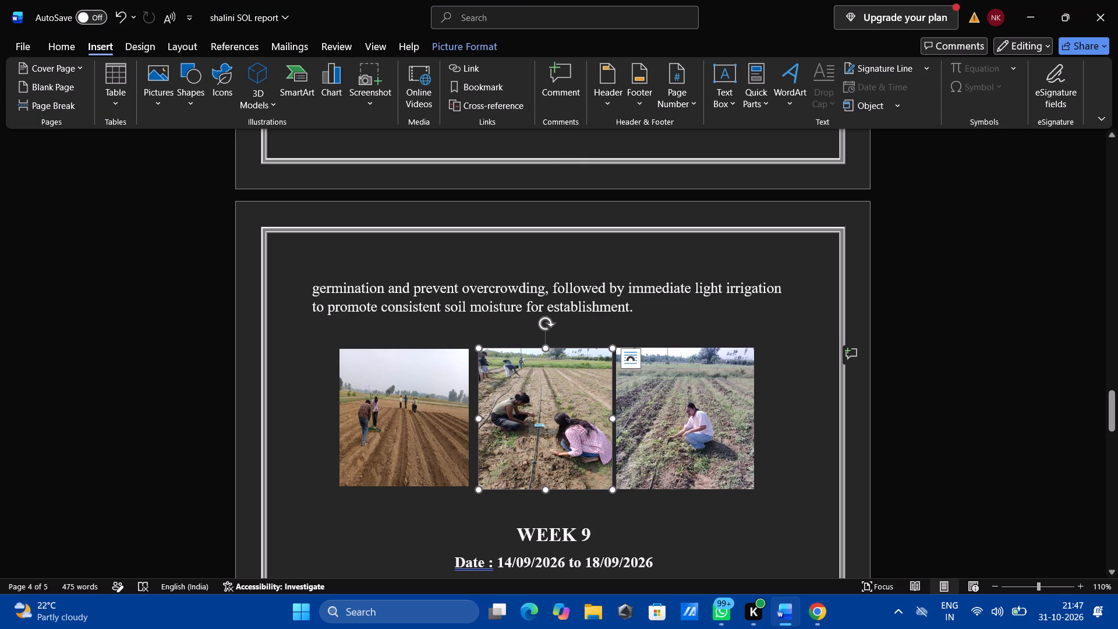
{"action": "left_click", "coordinate": [430, 426]}
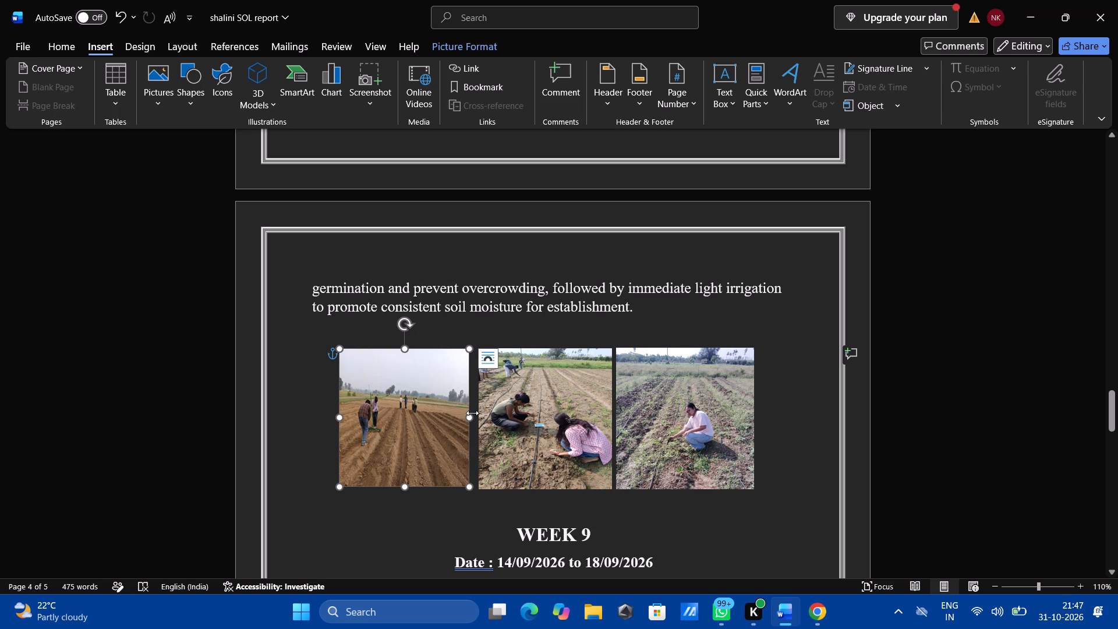
{"action": "left_click_drag", "start_coordinate": [472, 418], "coordinate": [477, 419]}
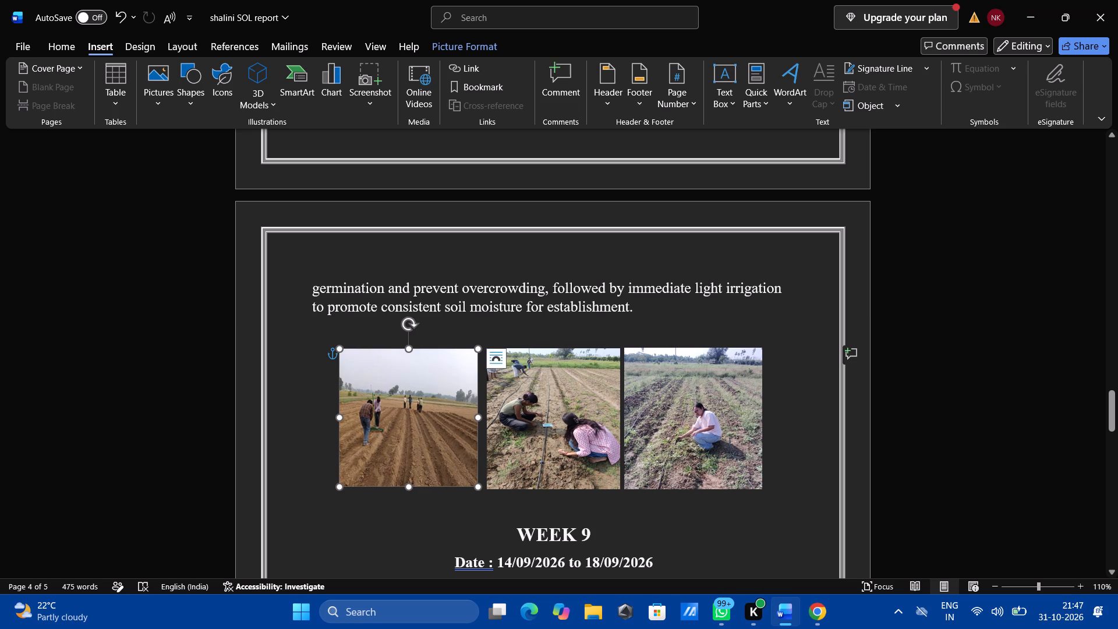
Change the WEEK 9 heading below the Week 12 photos to WEEK 13.
{"action": "scroll", "coordinate": [678, 506], "scroll_direction": "up", "scroll_amount": 1}
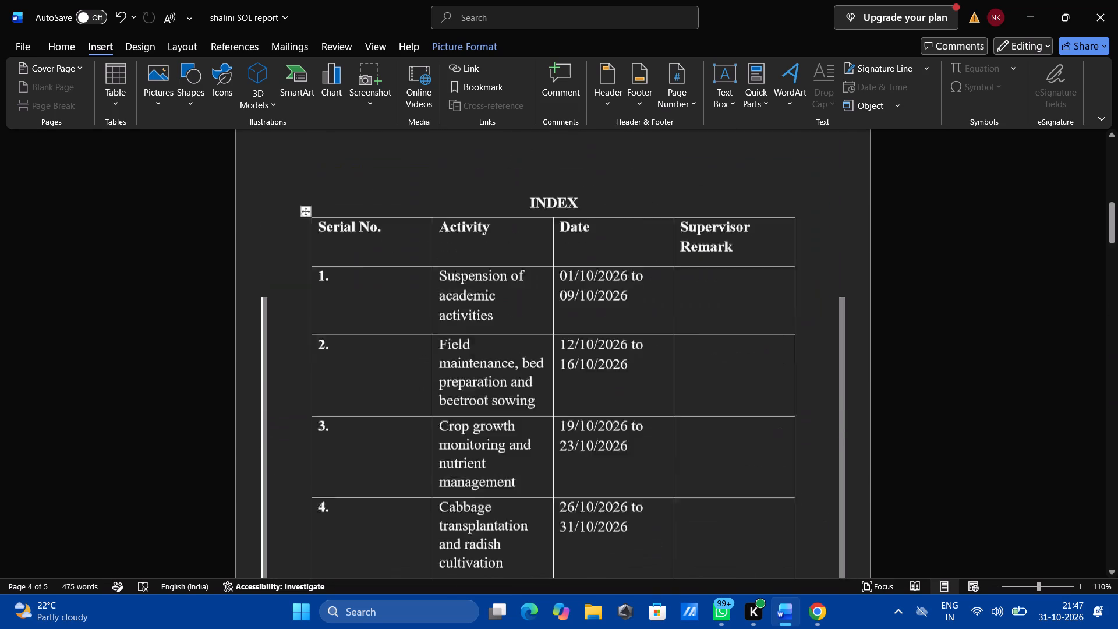
{"action": "scroll", "coordinate": [678, 506], "scroll_direction": "up", "scroll_amount": 1}
{"action": "scroll", "coordinate": [678, 506], "scroll_direction": "down", "scroll_amount": 8}
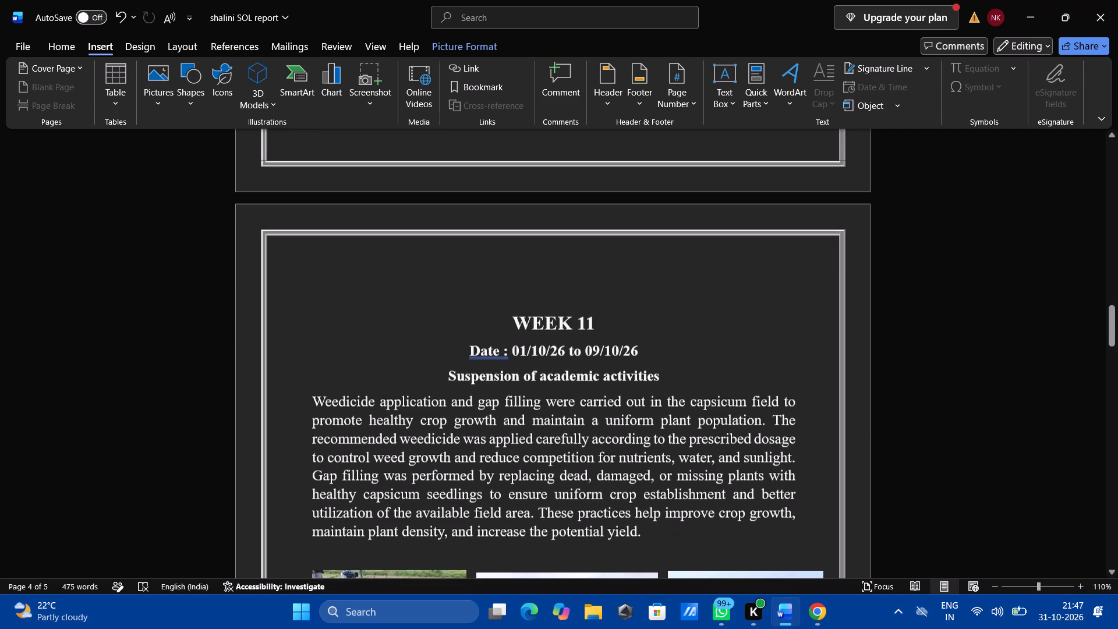
{"action": "scroll", "coordinate": [678, 506], "scroll_direction": "down", "scroll_amount": 6}
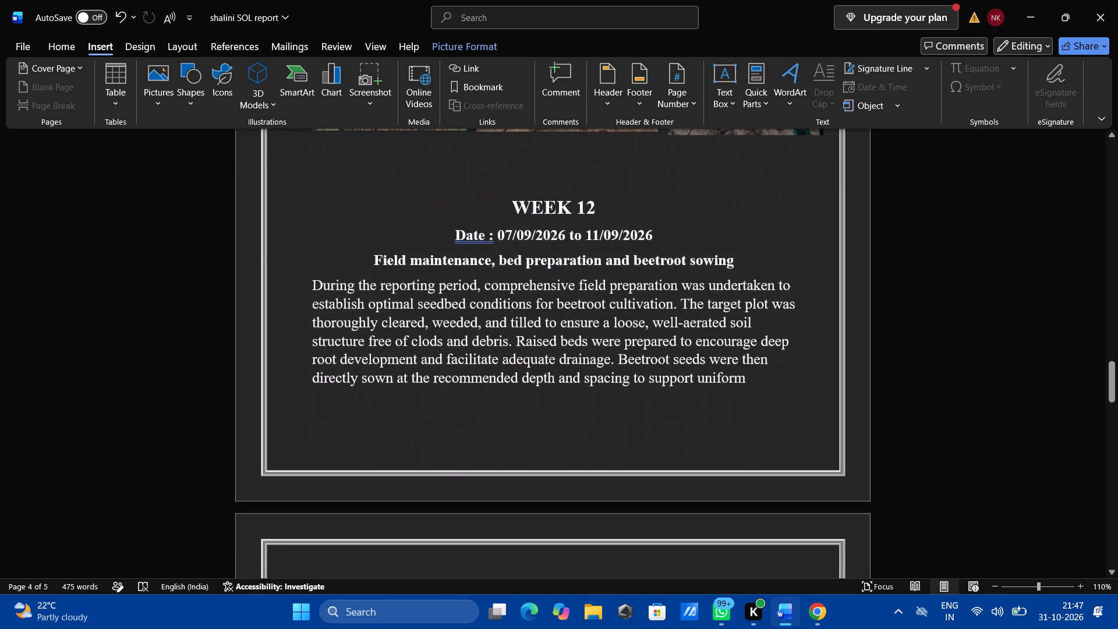
{"action": "scroll", "coordinate": [678, 506], "scroll_direction": "down", "scroll_amount": 3}
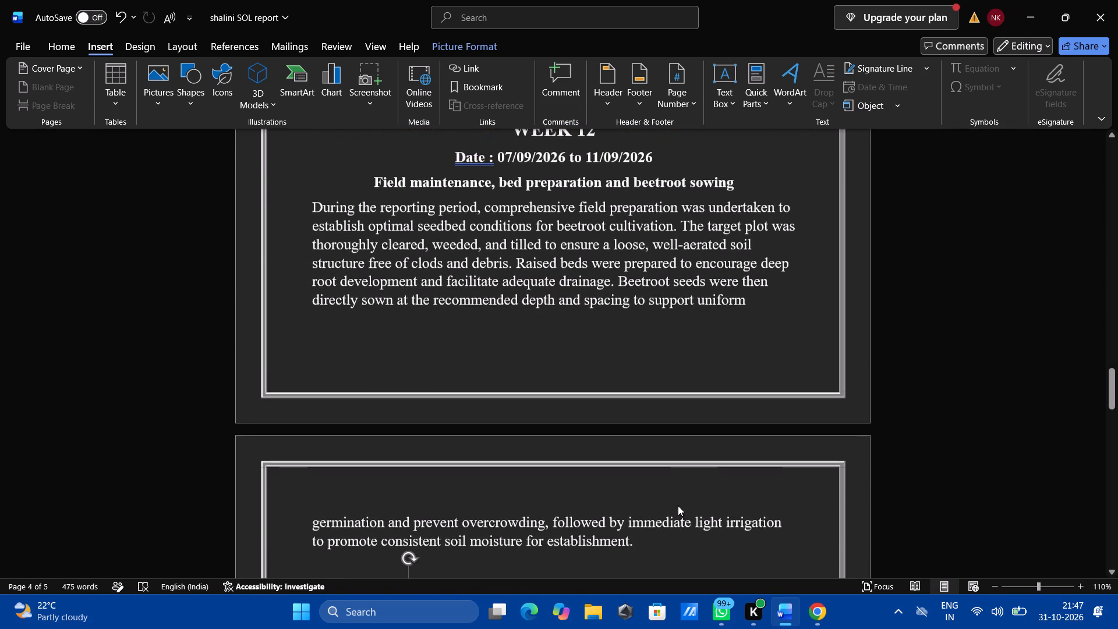
{"action": "scroll", "coordinate": [678, 506], "scroll_direction": "down", "scroll_amount": 4}
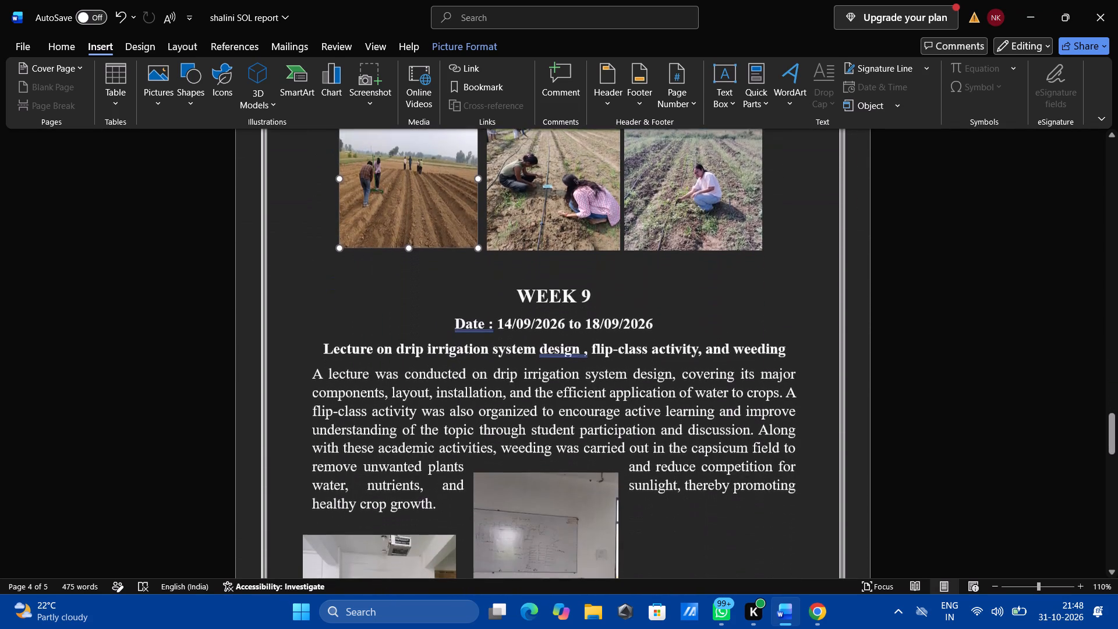
{"action": "scroll", "coordinate": [678, 506], "scroll_direction": "down", "scroll_amount": 1}
{"action": "left_click", "coordinate": [601, 271]}
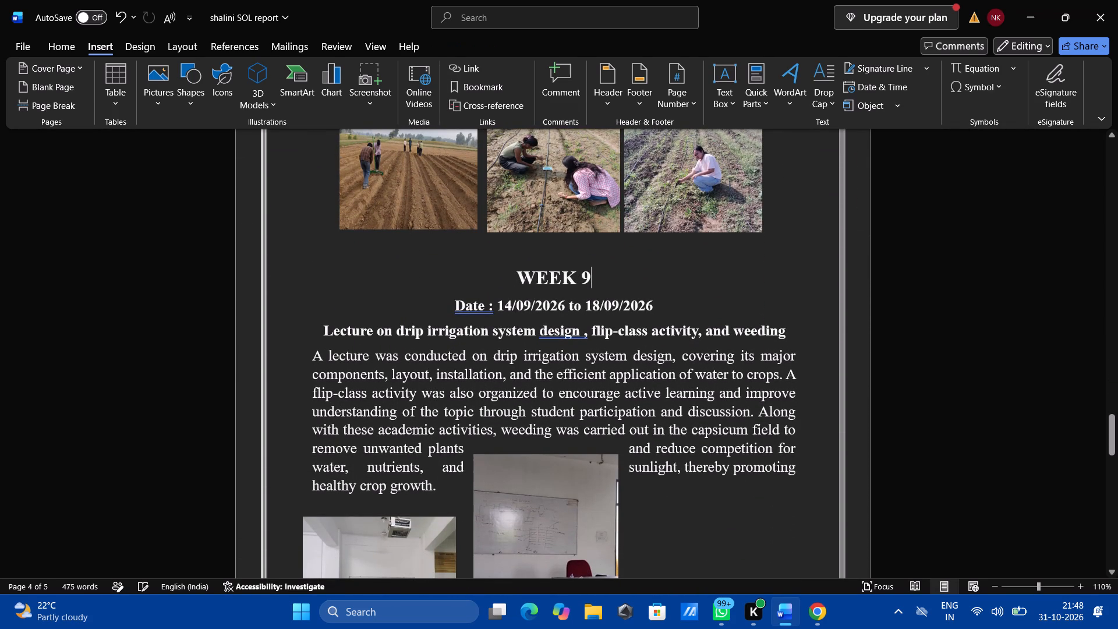
{"action": "key", "text": "BackSpace"}
{"action": "type", "text": "14"}
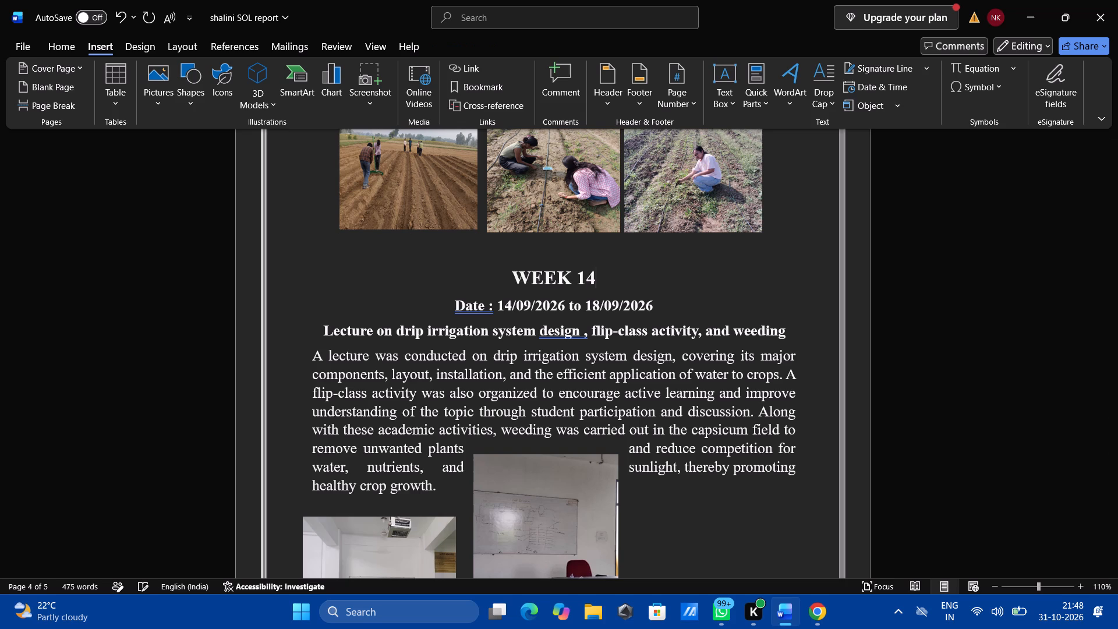
{"action": "key", "text": "BackSpace"}
{"action": "key", "text": "3"}
Replace the Week 13 title with "Crop growth monitoring and nutrient management", copied from row 3 of the index table.
{"action": "scroll", "coordinate": [601, 271], "scroll_direction": "up", "scroll_amount": 8}
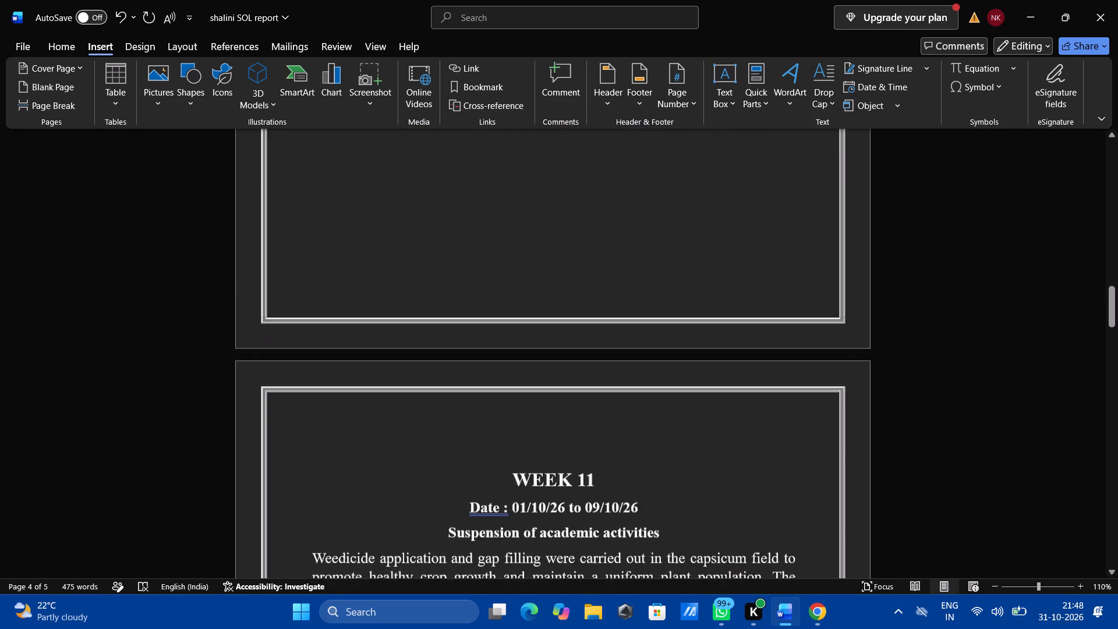
{"action": "scroll", "coordinate": [601, 271], "scroll_direction": "up", "scroll_amount": 3}
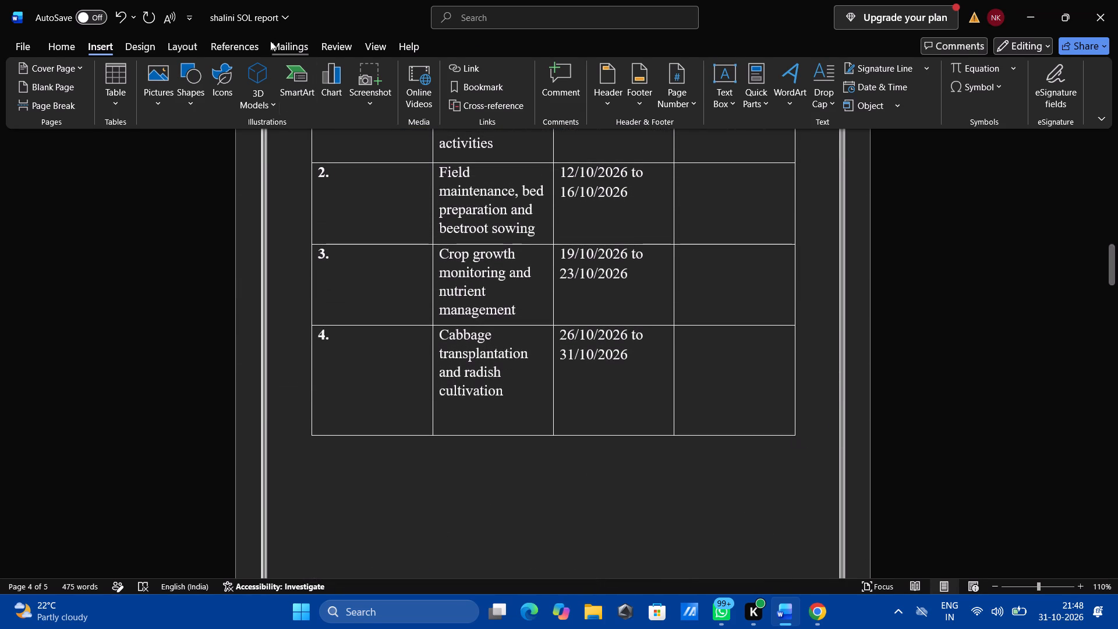
{"action": "left_click_drag", "start_coordinate": [442, 257], "coordinate": [507, 308]}
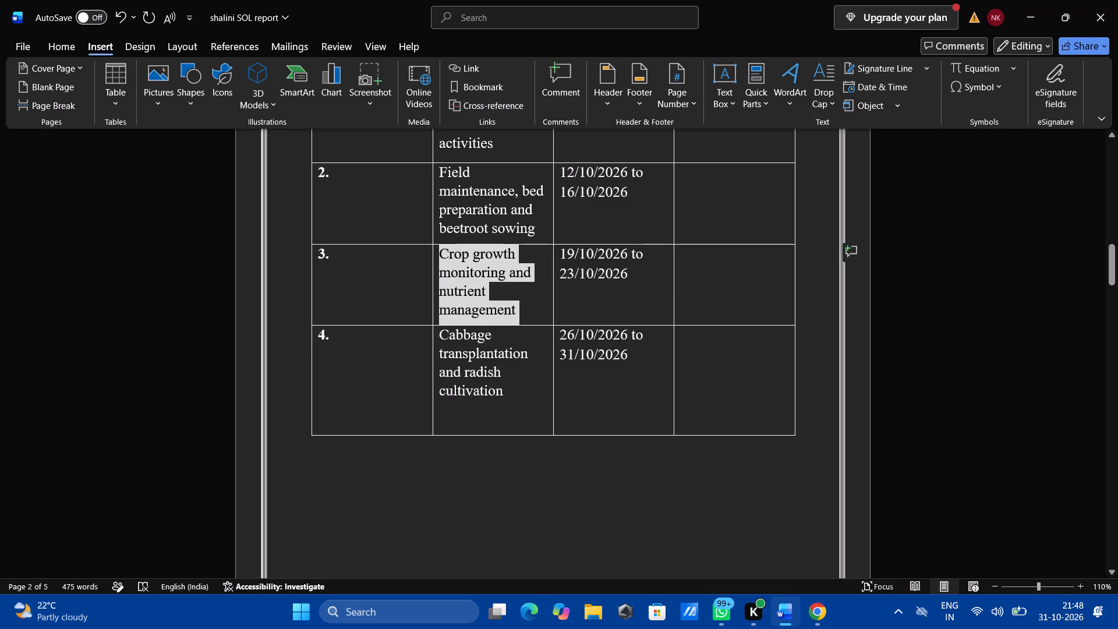
{"action": "left_click_drag", "start_coordinate": [507, 308], "coordinate": [514, 309]}
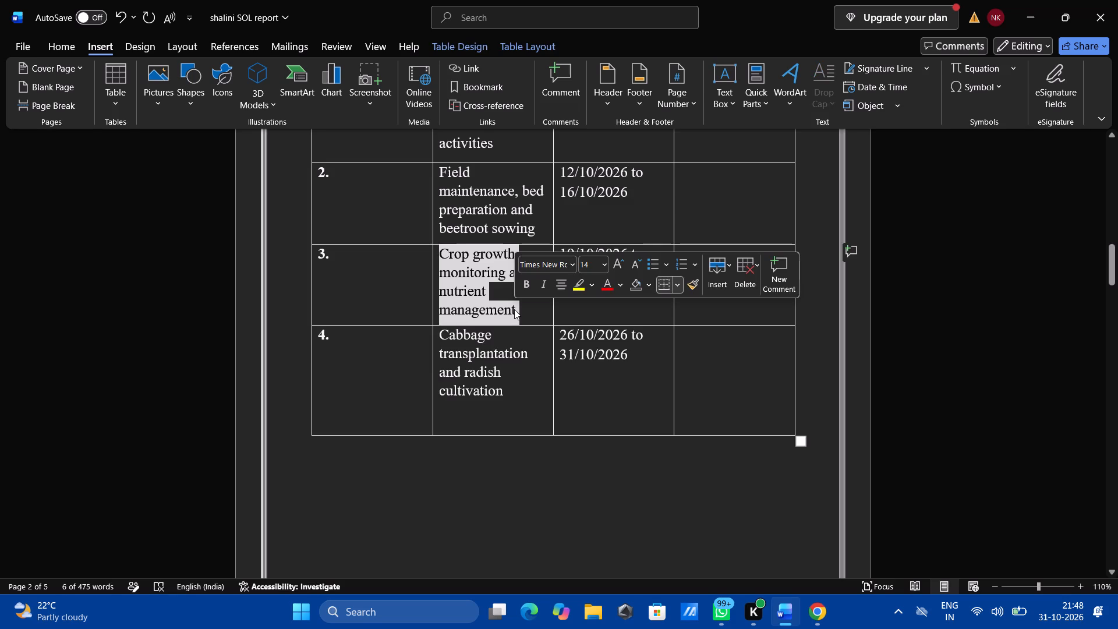
{"action": "key", "text": "ctrl+c"}
{"action": "scroll", "coordinate": [514, 309], "scroll_direction": "down", "scroll_amount": 1}
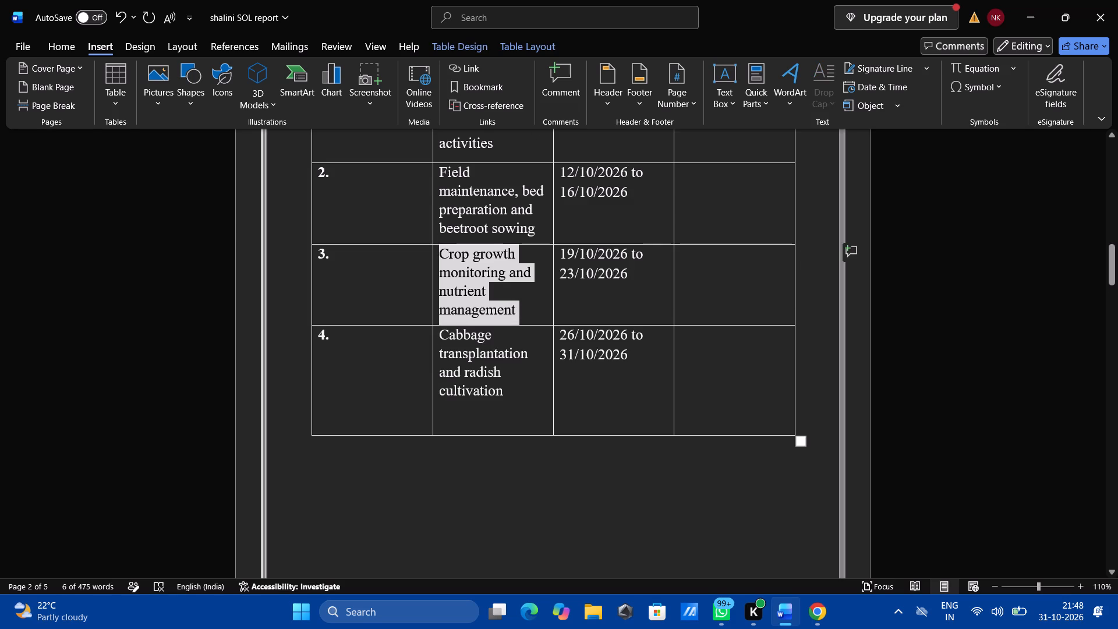
{"action": "scroll", "coordinate": [514, 309], "scroll_direction": "down", "scroll_amount": 10}
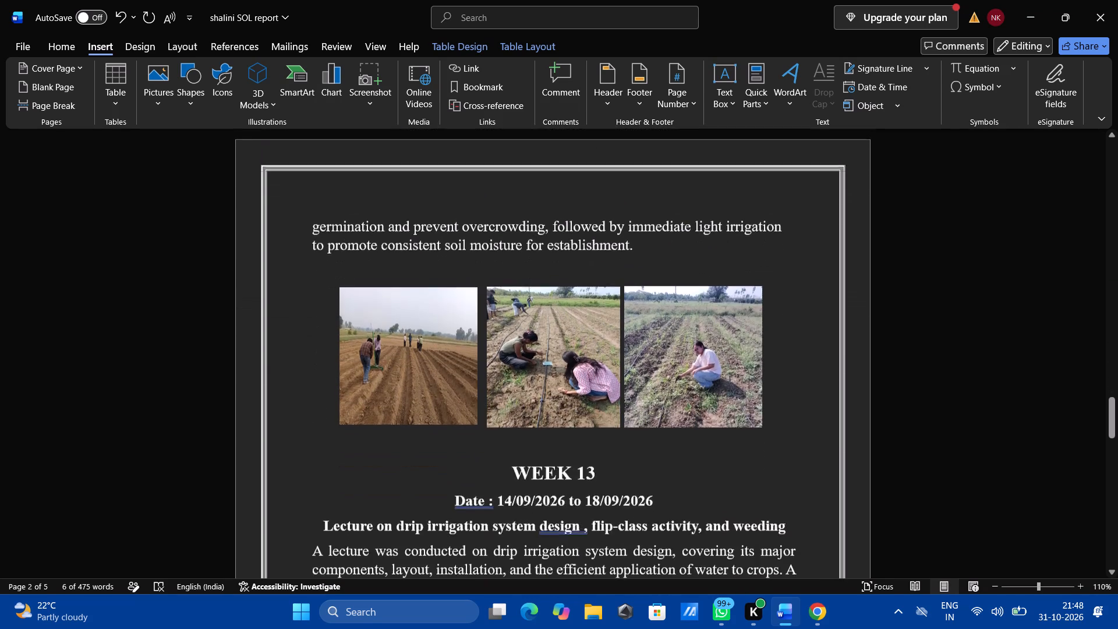
{"action": "scroll", "coordinate": [514, 309], "scroll_direction": "down", "scroll_amount": 3}
{"action": "scroll", "coordinate": [514, 309], "scroll_direction": "up", "scroll_amount": 1}
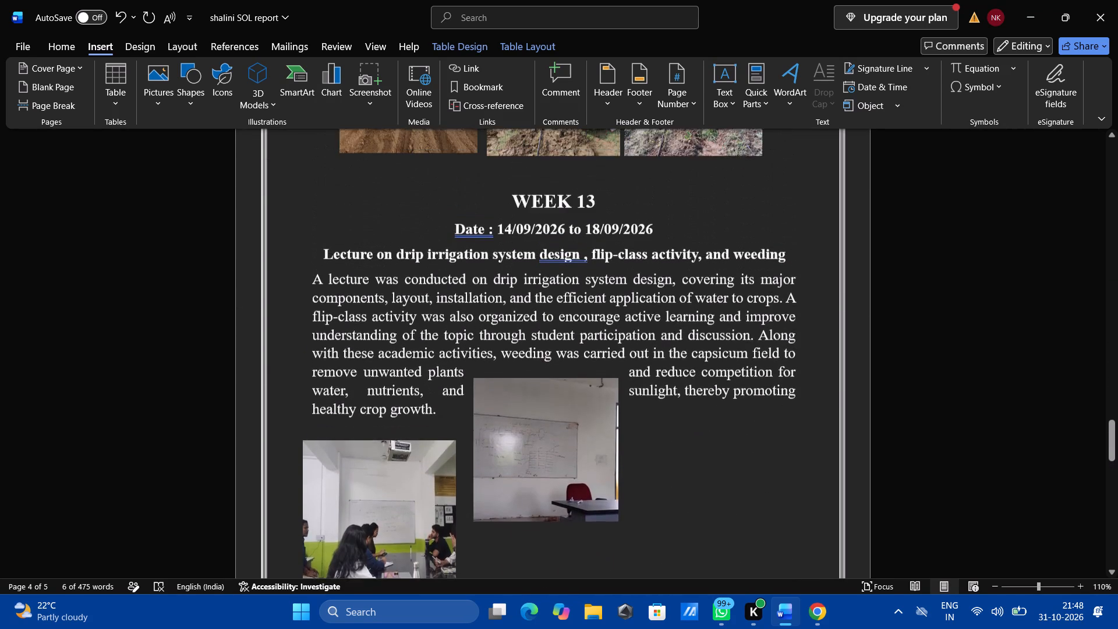
{"action": "scroll", "coordinate": [514, 309], "scroll_direction": "up", "scroll_amount": 2}
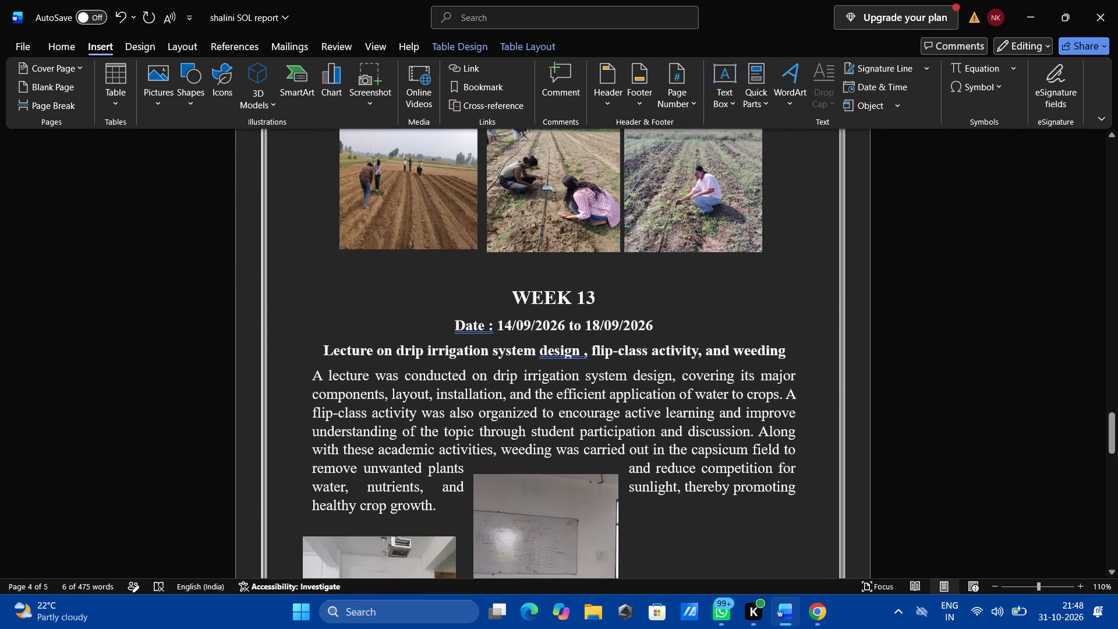
{"action": "left_click", "coordinate": [793, 358]}
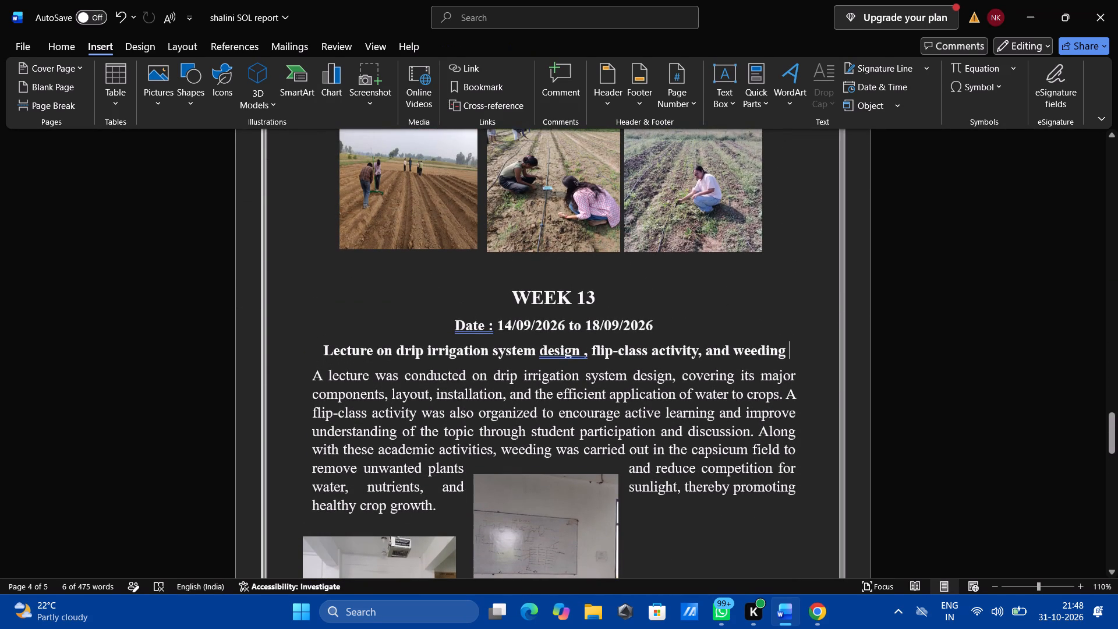
{"action": "key", "text": "BackSpace"}
{"action": "key", "text": "BackSpace"}
{"action": "key", "text": "BackSpace"}
{"action": "key", "text": "BackSpace"}
{"action": "key", "text": "BackSpace"}
{"action": "key", "text": "BackSpace"}
{"action": "key", "text": "BackSpace"}
{"action": "key", "text": "BackSpace"}
{"action": "key", "text": "BackSpace"}
{"action": "key", "text": "BackSpace"}
{"action": "key", "text": "BackSpace"}
{"action": "key", "text": "BackSpace"}
{"action": "key", "text": "BackSpace"}
{"action": "key", "text": "BackSpace"}
{"action": "key", "text": "BackSpace"}
{"action": "key", "text": "BackSpace"}
{"action": "key", "text": "BackSpace"}
{"action": "key", "text": "BackSpace"}
{"action": "key", "text": "BackSpace"}
{"action": "key", "text": "BackSpace"}
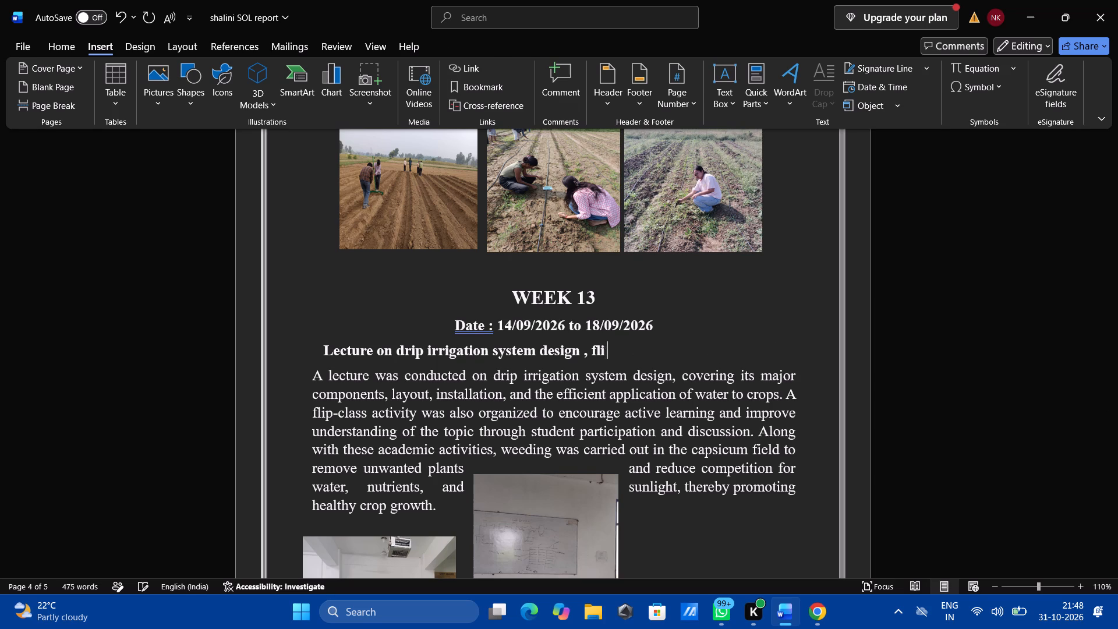
{"action": "key", "text": "BackSpace"}
{"action": "key", "text": "BackSpace"}
{"action": "key", "text": "BackSpace"}
{"action": "key", "text": "BackSpace"}
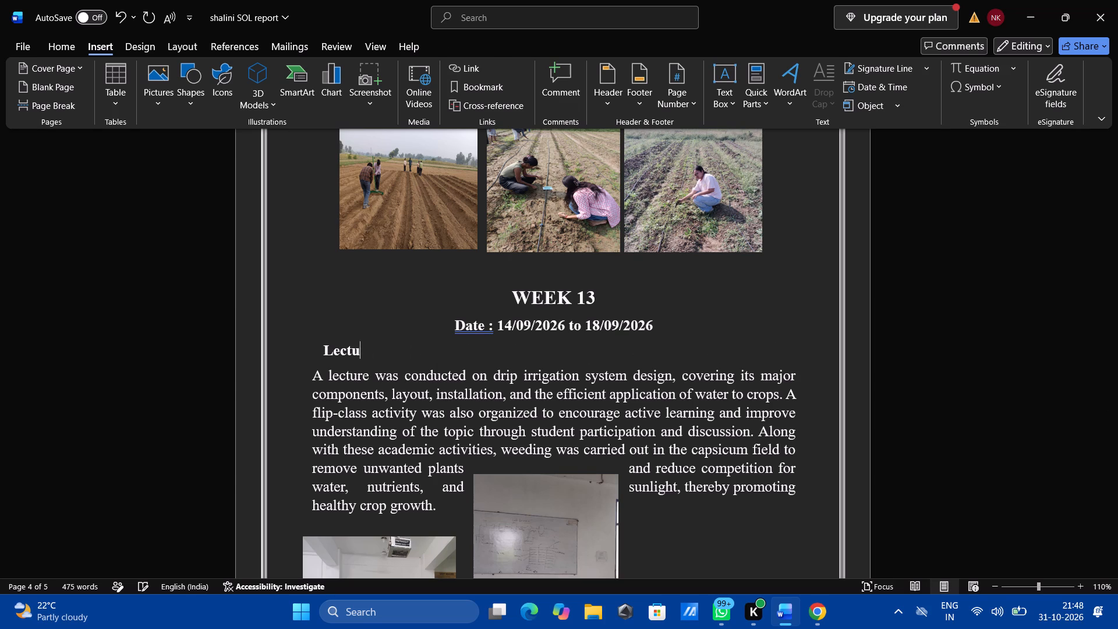
{"action": "key", "text": "BackSpace"}
{"action": "key", "text": "BackSpace"}
{"action": "key", "text": "BackSpace"}
{"action": "key", "text": "BackSpace"}
{"action": "key", "text": "BackSpace"}
{"action": "key", "text": "ctrl+v"}
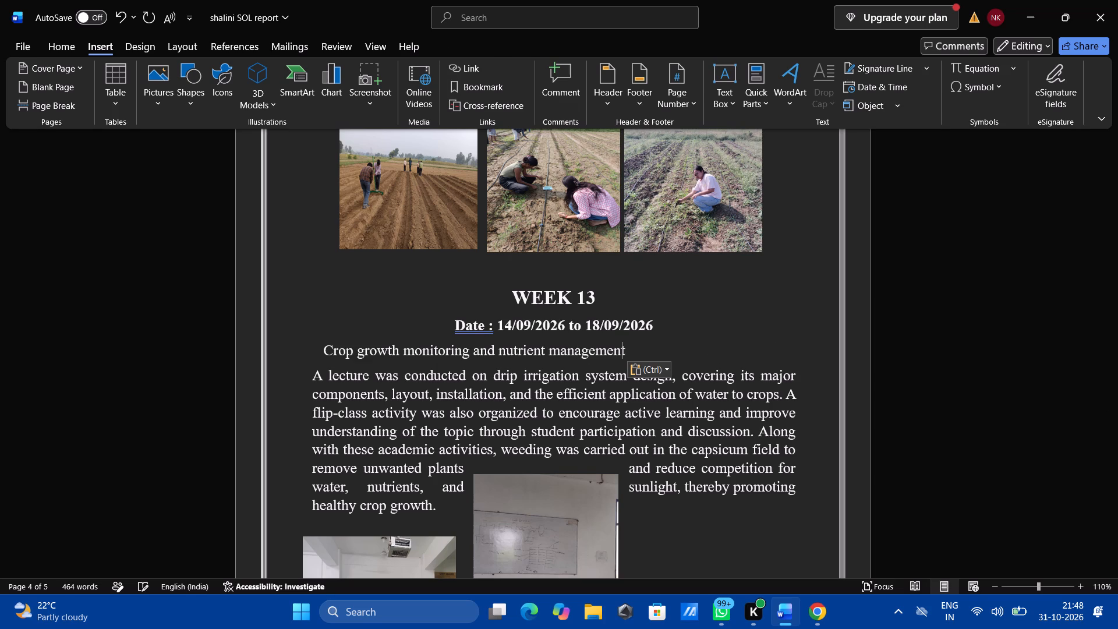
Make the new Week 13 title bold and centre it.
{"action": "left_click", "coordinate": [63, 41]}
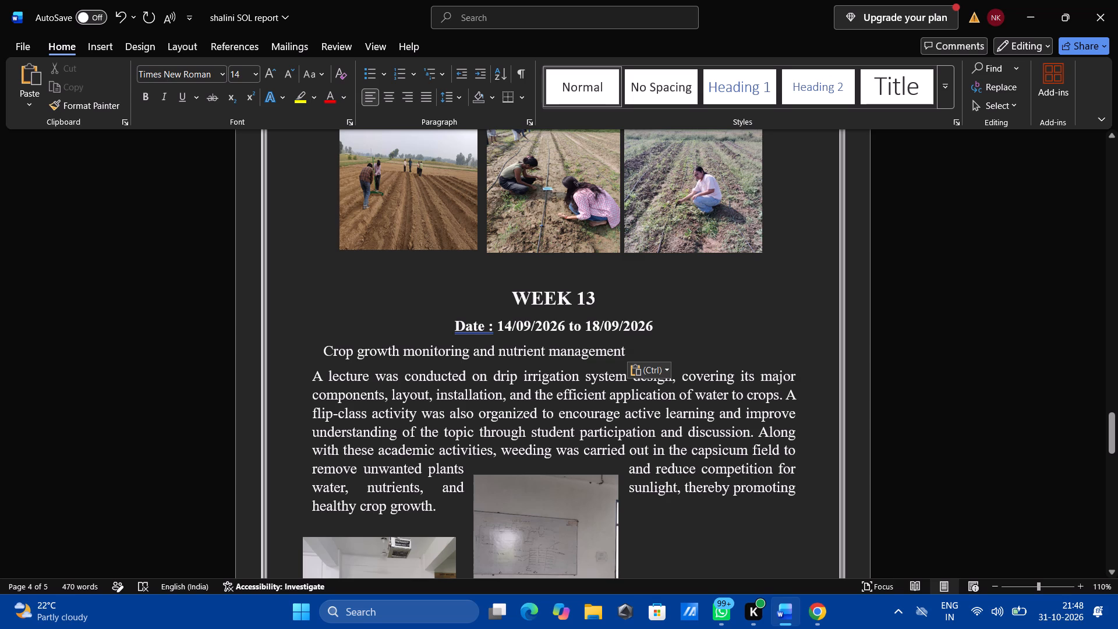
{"action": "left_click_drag", "start_coordinate": [323, 345], "coordinate": [658, 361]}
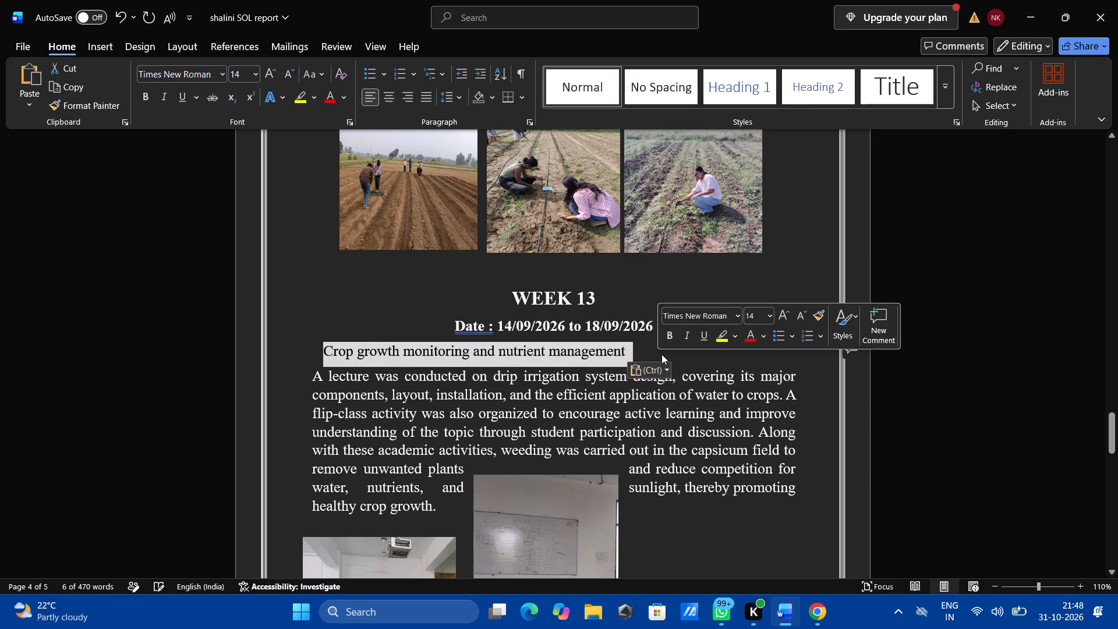
{"action": "left_click", "coordinate": [664, 339]}
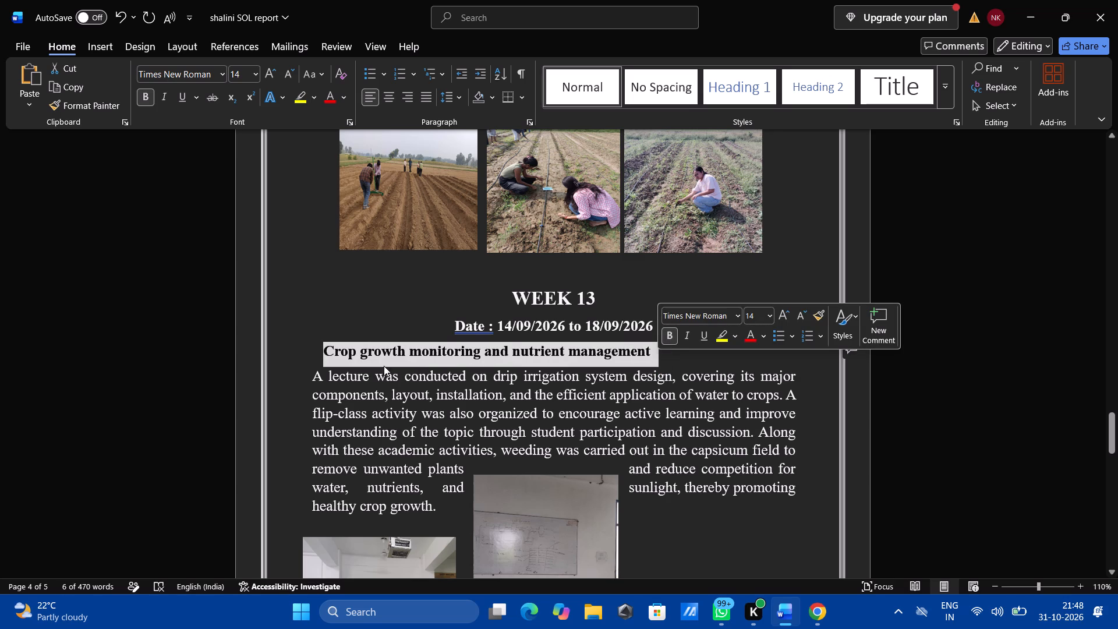
{"action": "left_click", "coordinate": [322, 354]}
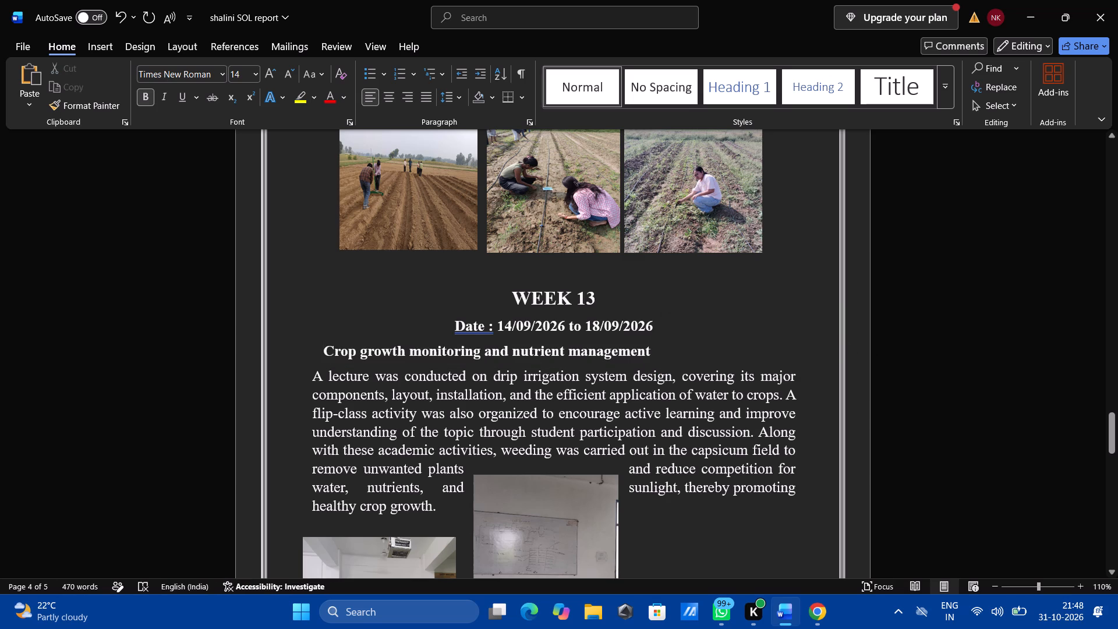
{"action": "left_click", "coordinate": [391, 97]}
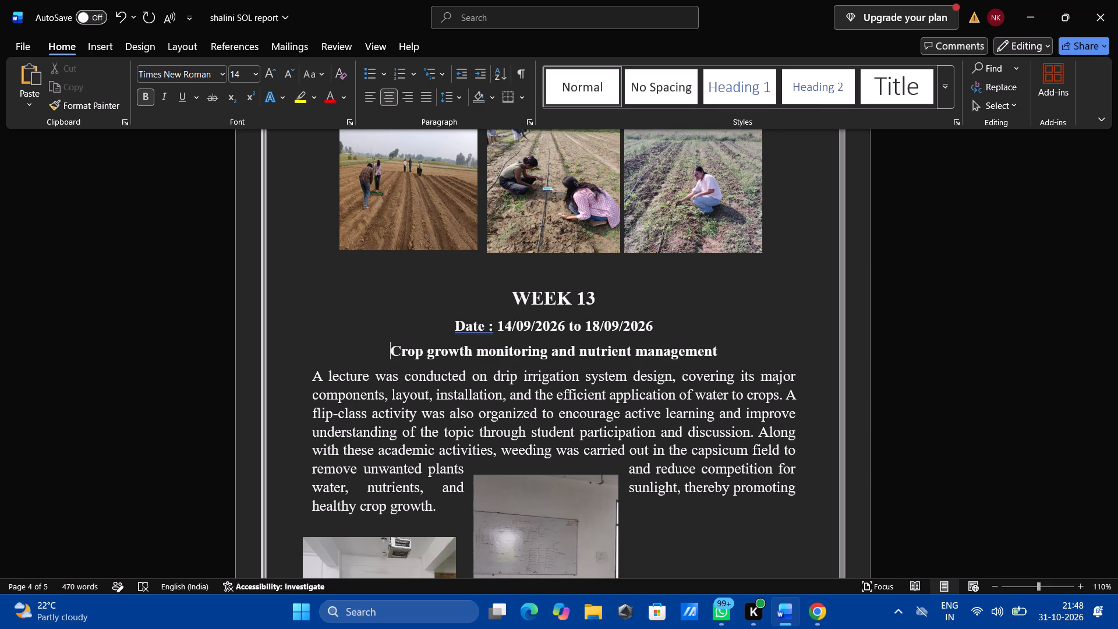
{"action": "left_click", "coordinate": [530, 327]}
{"action": "key", "text": "BackSpace"}
{"action": "key", "text": "BackSpace"}
{"action": "key", "text": "BackSpace"}
{"action": "key", "text": "BackSpace"}
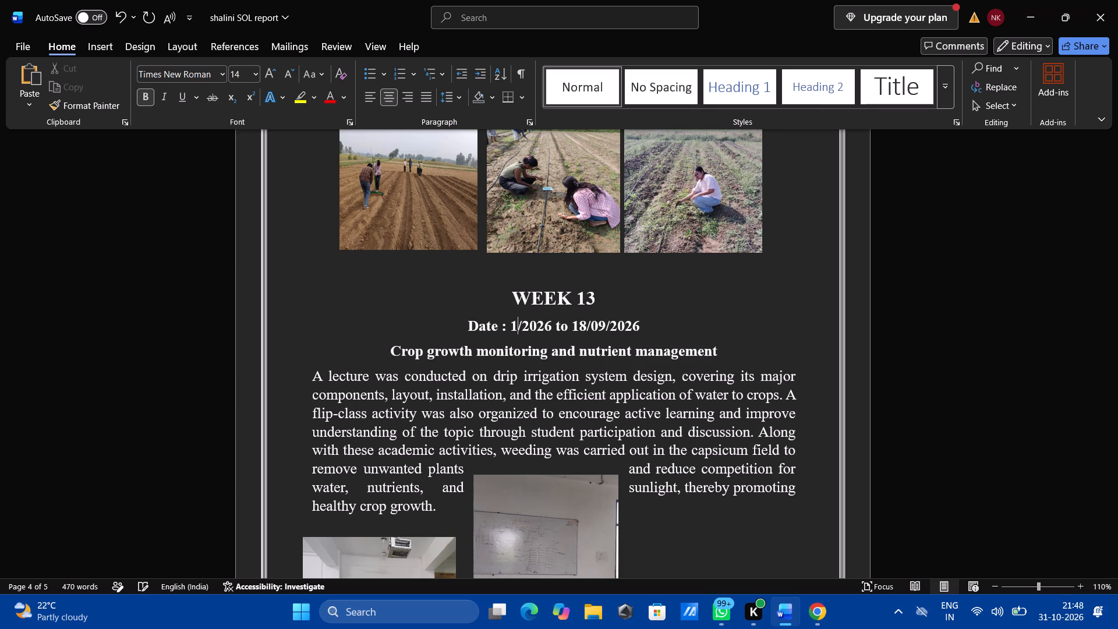
{"action": "type", "text": "9/10"}
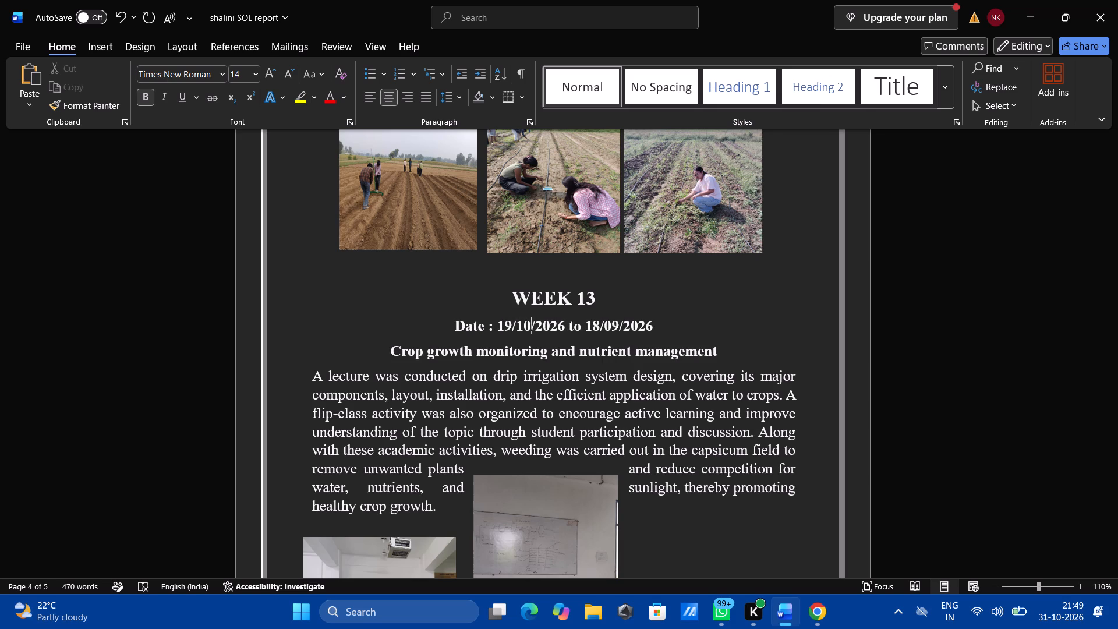
{"action": "left_click", "coordinate": [616, 334]}
{"action": "key", "text": "BackSpace"}
{"action": "key", "text": "BackSpace"}
{"action": "key", "text": "BackSpace"}
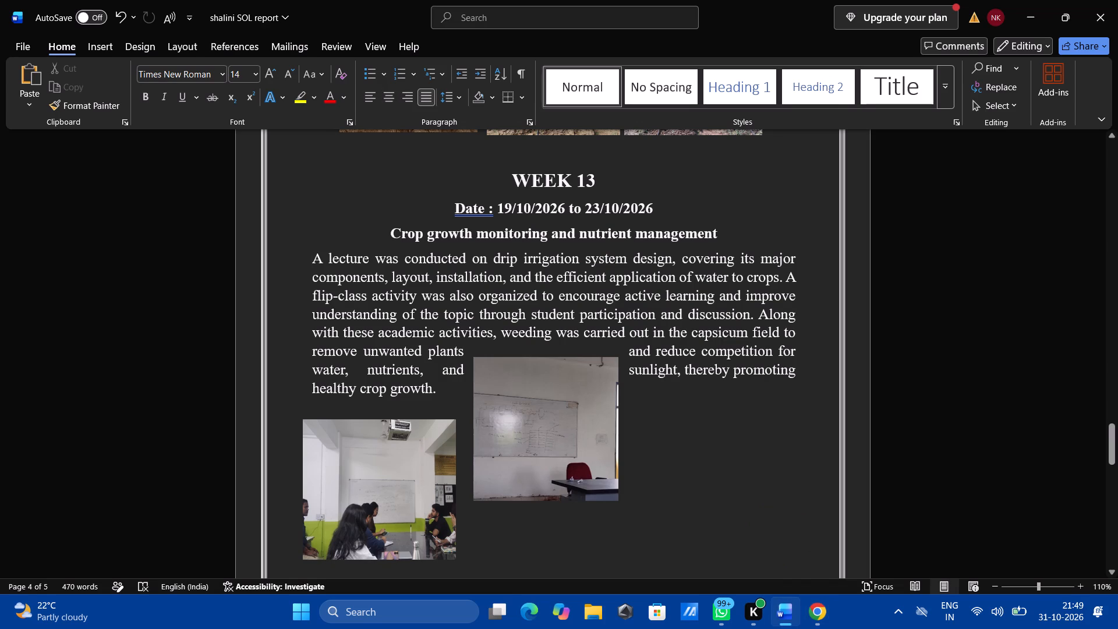
{"action": "key", "text": "ctrl+v"}
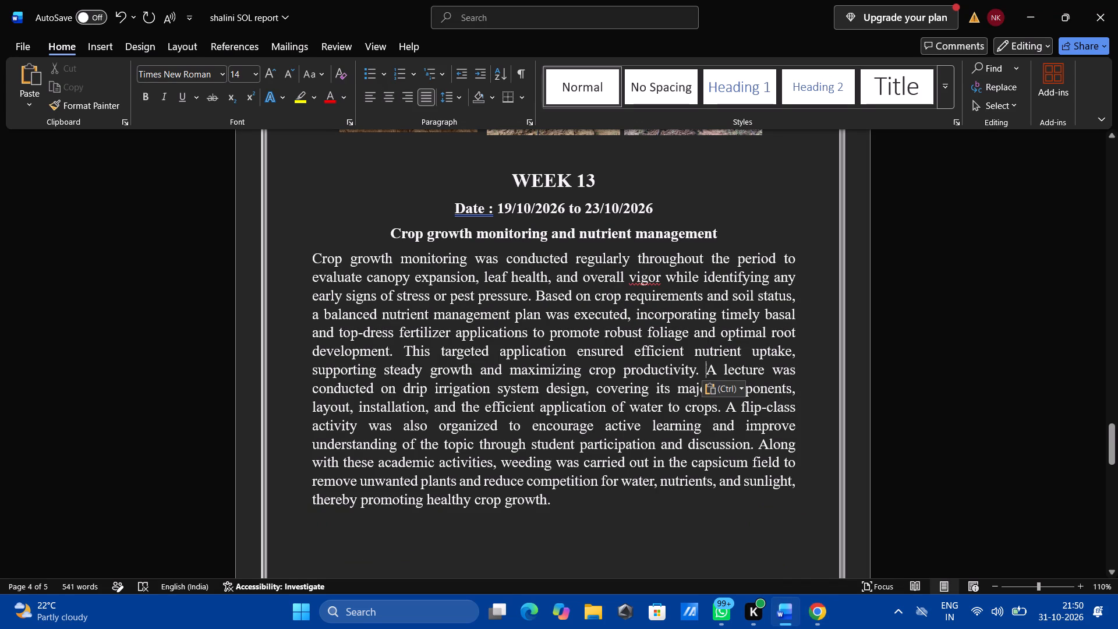
{"action": "left_click_drag", "start_coordinate": [705, 366], "coordinate": [740, 490]}
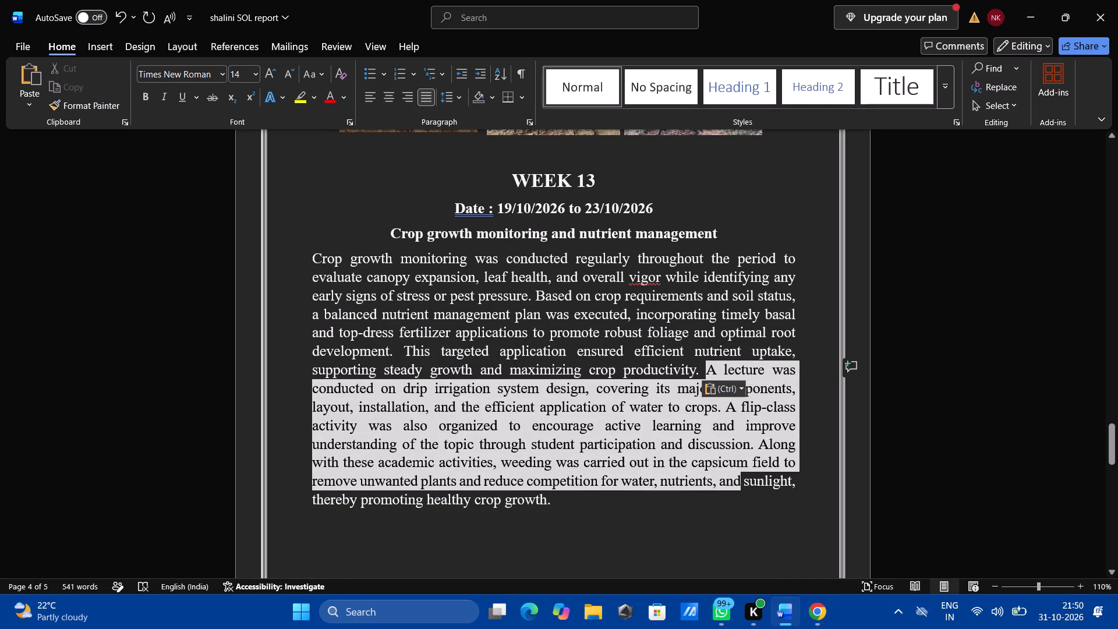
{"action": "left_click_drag", "start_coordinate": [740, 490], "coordinate": [735, 500]}
{"action": "key", "text": "BackSpace"}
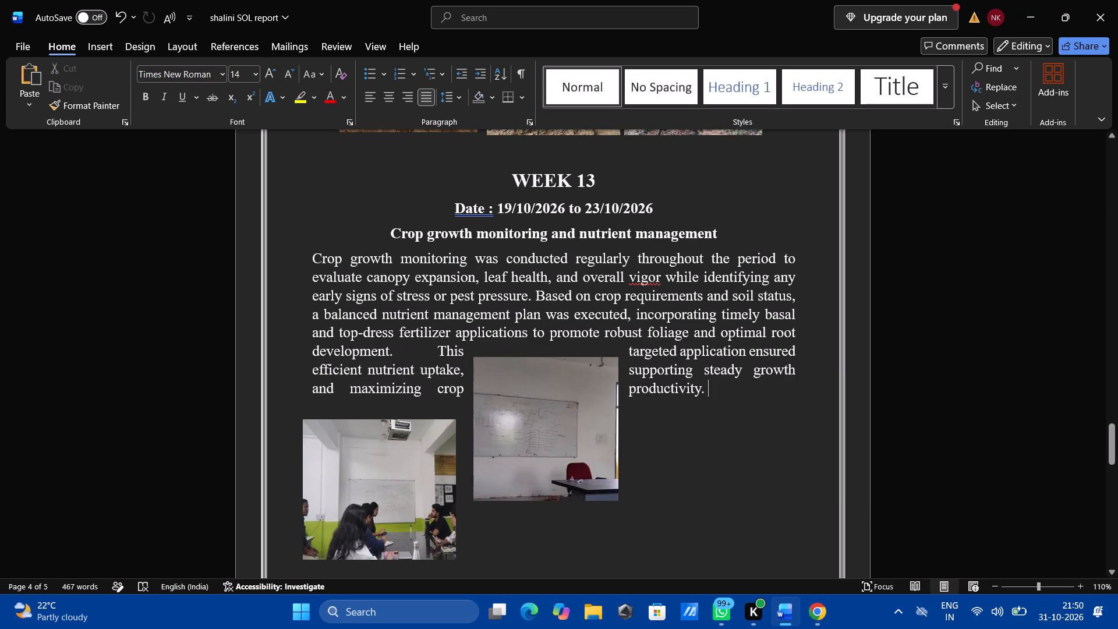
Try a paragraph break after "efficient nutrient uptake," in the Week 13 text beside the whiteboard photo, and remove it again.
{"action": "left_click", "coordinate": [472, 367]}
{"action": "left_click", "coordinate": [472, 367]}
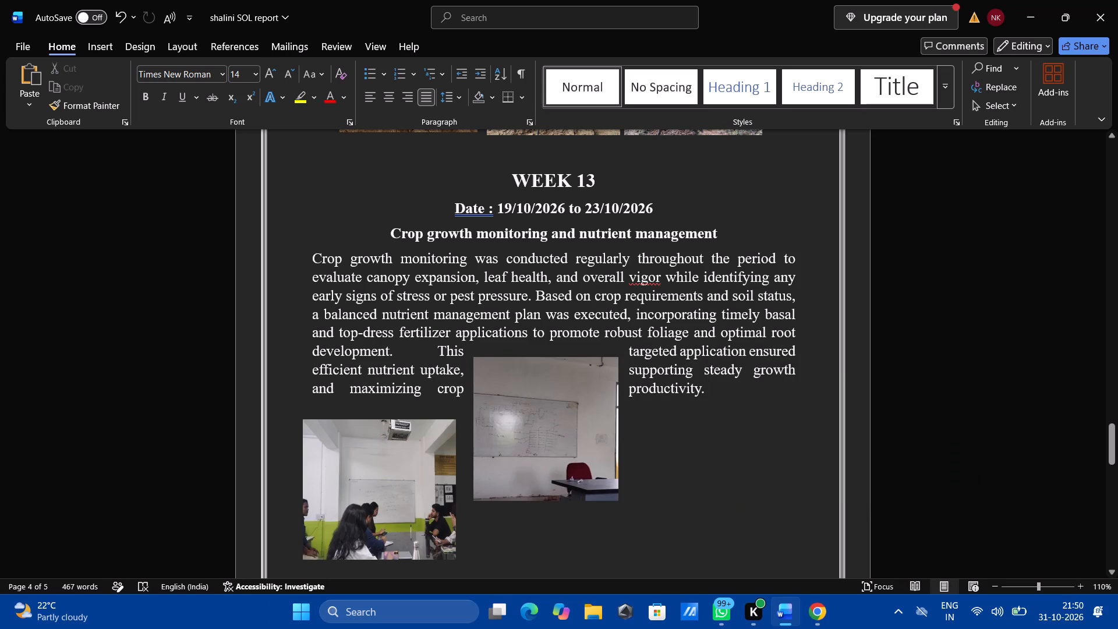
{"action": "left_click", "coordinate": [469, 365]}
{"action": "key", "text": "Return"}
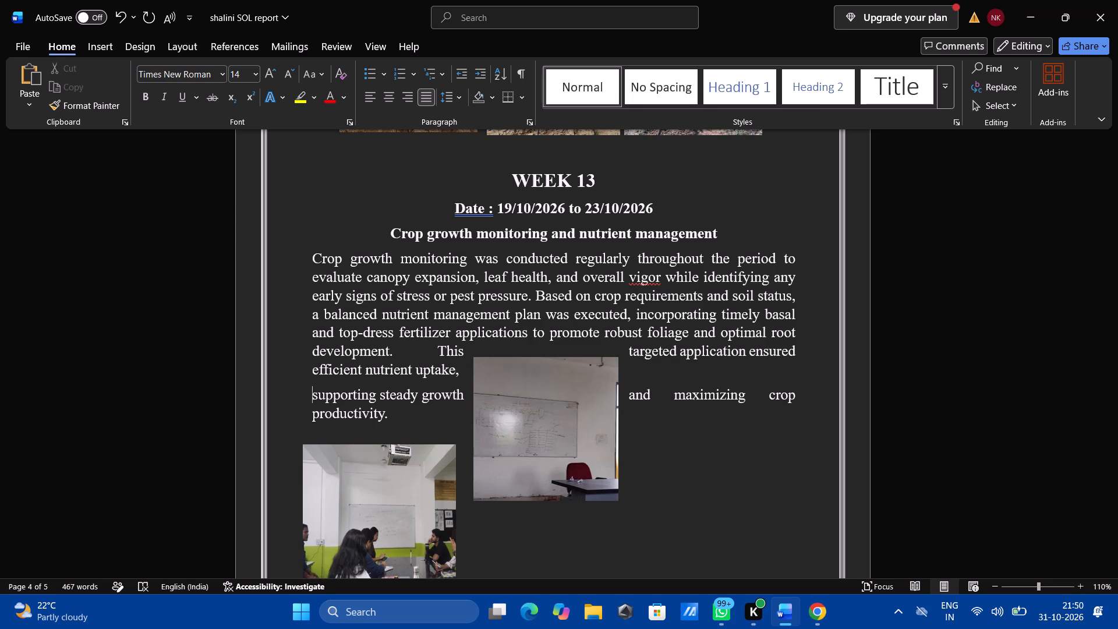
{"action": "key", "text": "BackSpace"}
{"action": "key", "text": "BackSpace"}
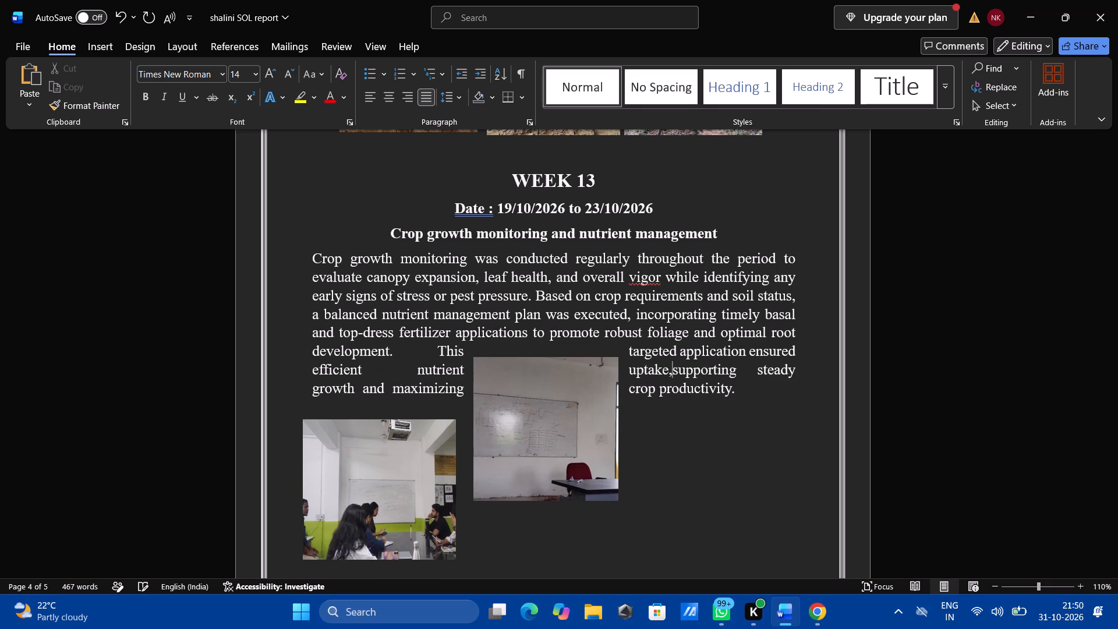
Retype the comma after "efficient nutrient uptake" in the Week 13 paragraph and add the missing space before "supporting".
{"action": "key", "text": "BackSpace"}
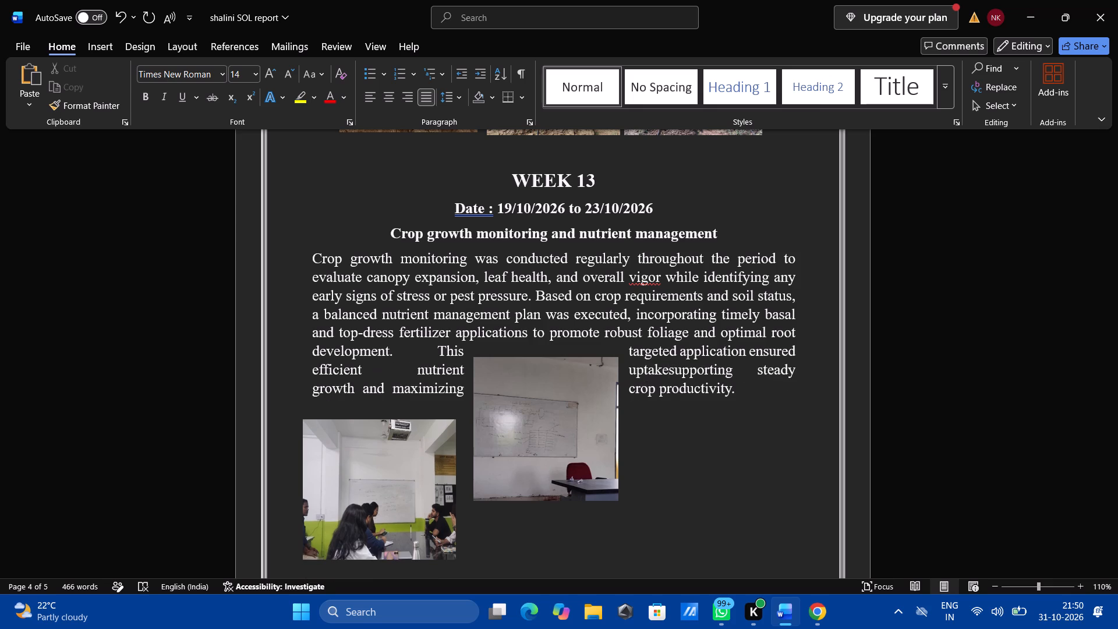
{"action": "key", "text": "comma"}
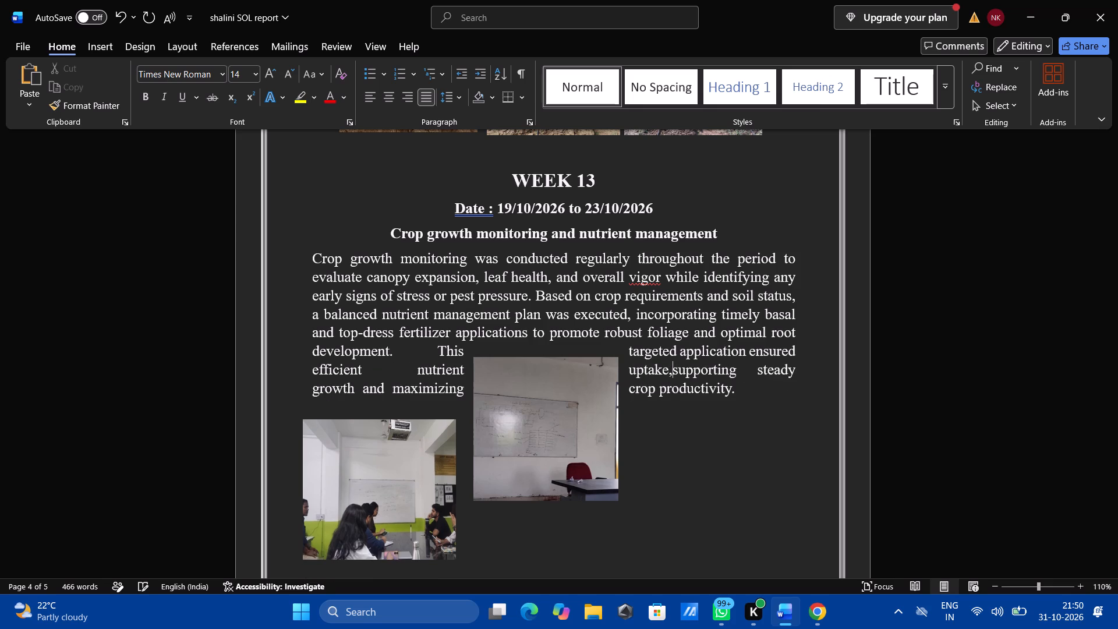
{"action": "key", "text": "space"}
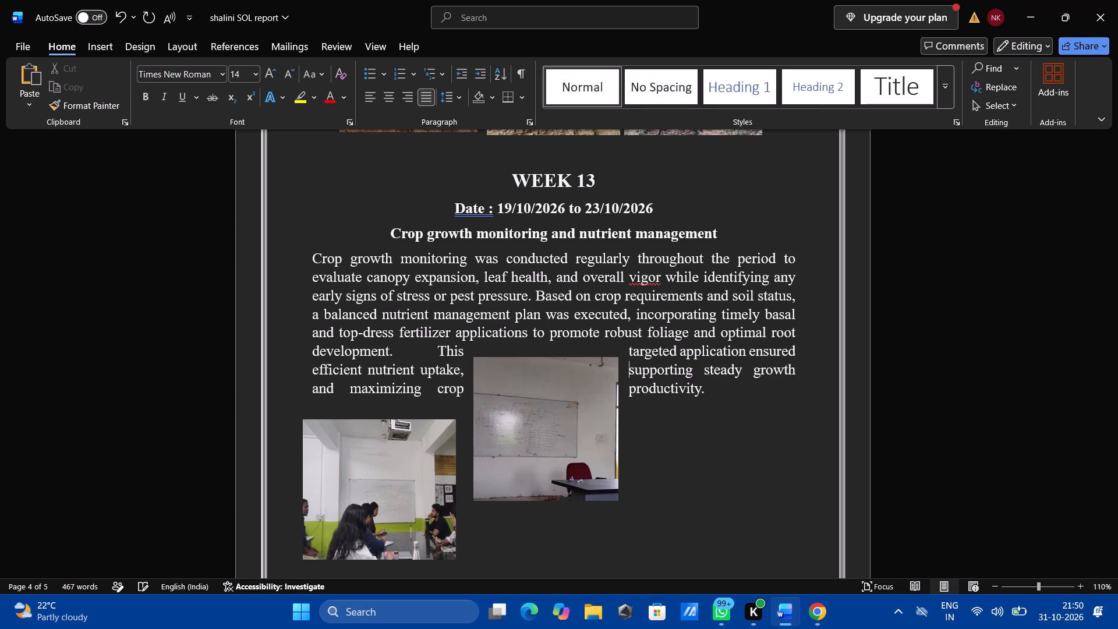
Move the whiteboard photo down below the Week 13 paragraph so it lines up beside the classroom photo of the students.
{"action": "left_click", "coordinate": [569, 454]}
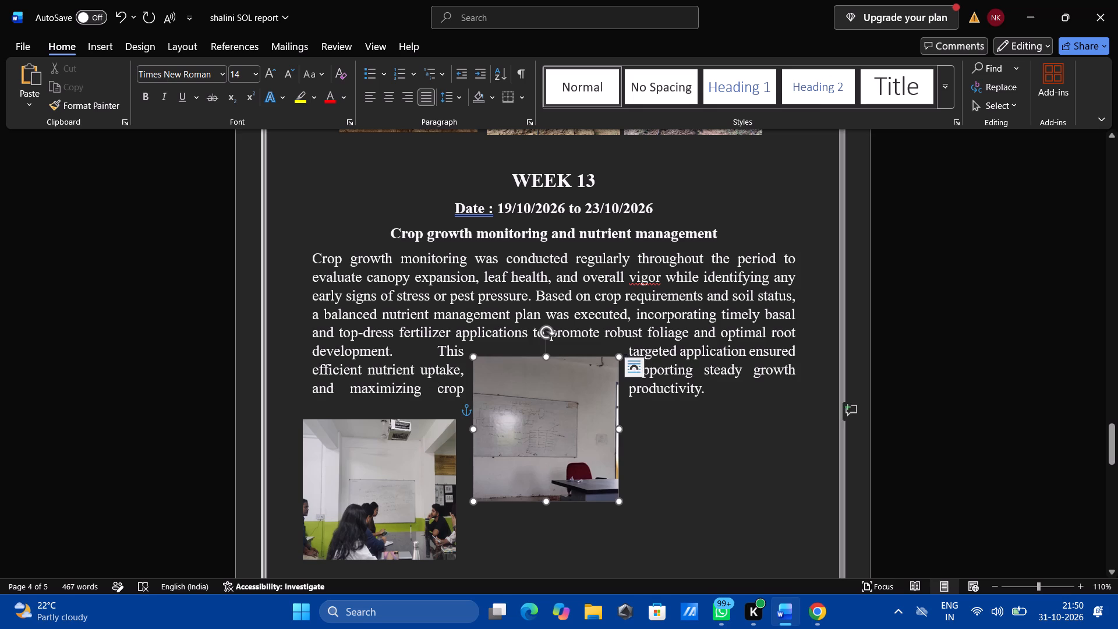
{"action": "left_click_drag", "start_coordinate": [569, 454], "coordinate": [576, 499]}
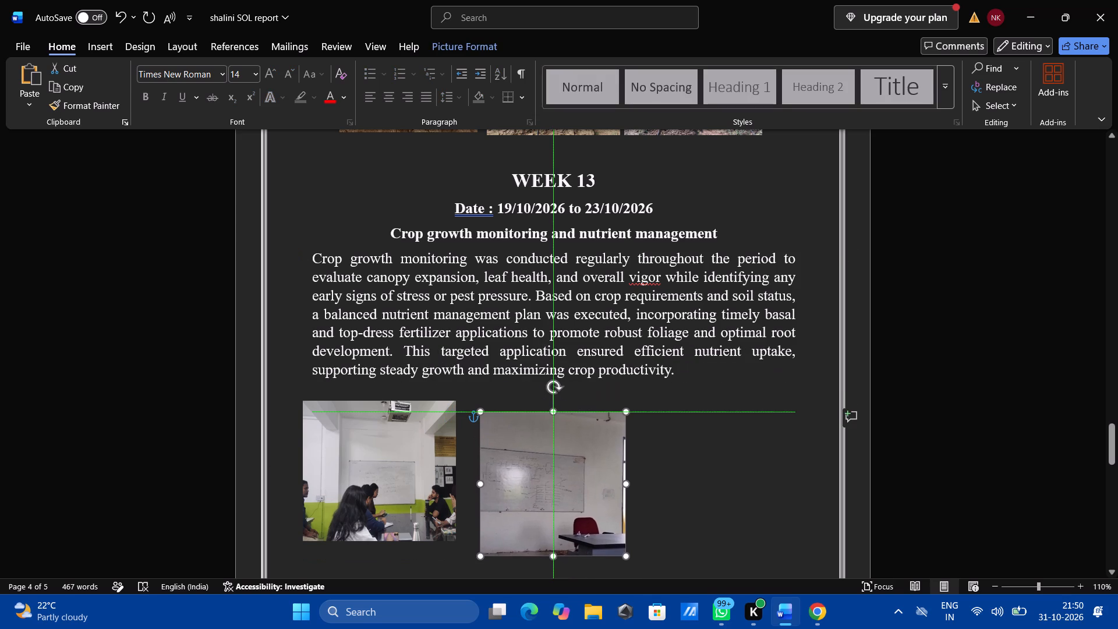
{"action": "left_click_drag", "start_coordinate": [576, 499], "coordinate": [576, 492]}
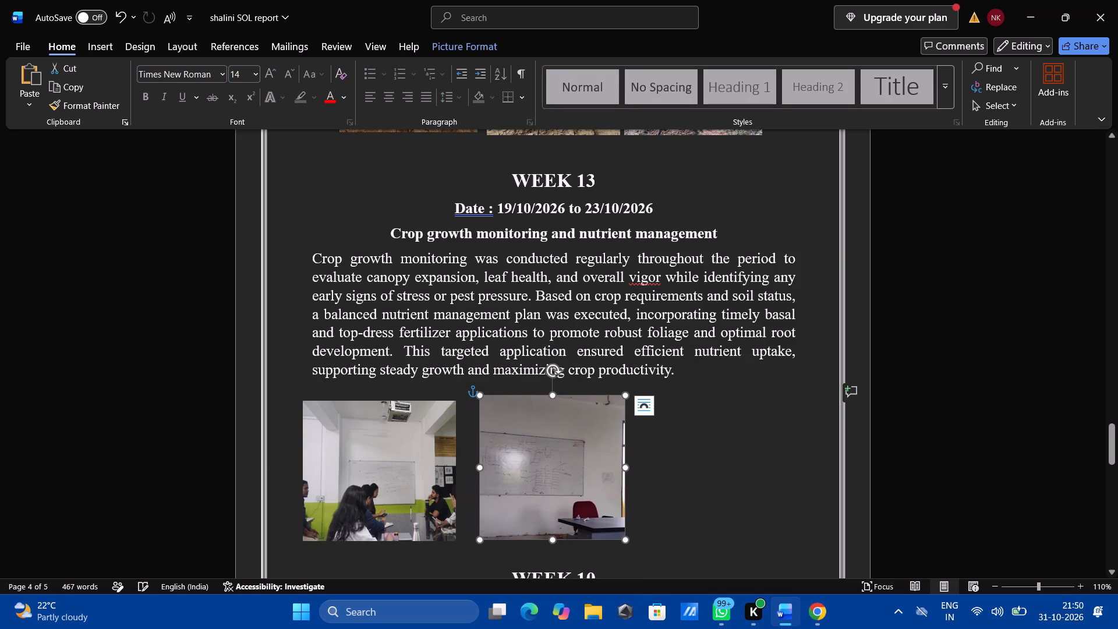
Select the classroom photo of the students under the Week 13 paragraph.
{"action": "scroll", "coordinate": [687, 501], "scroll_direction": "right", "scroll_amount": 1}
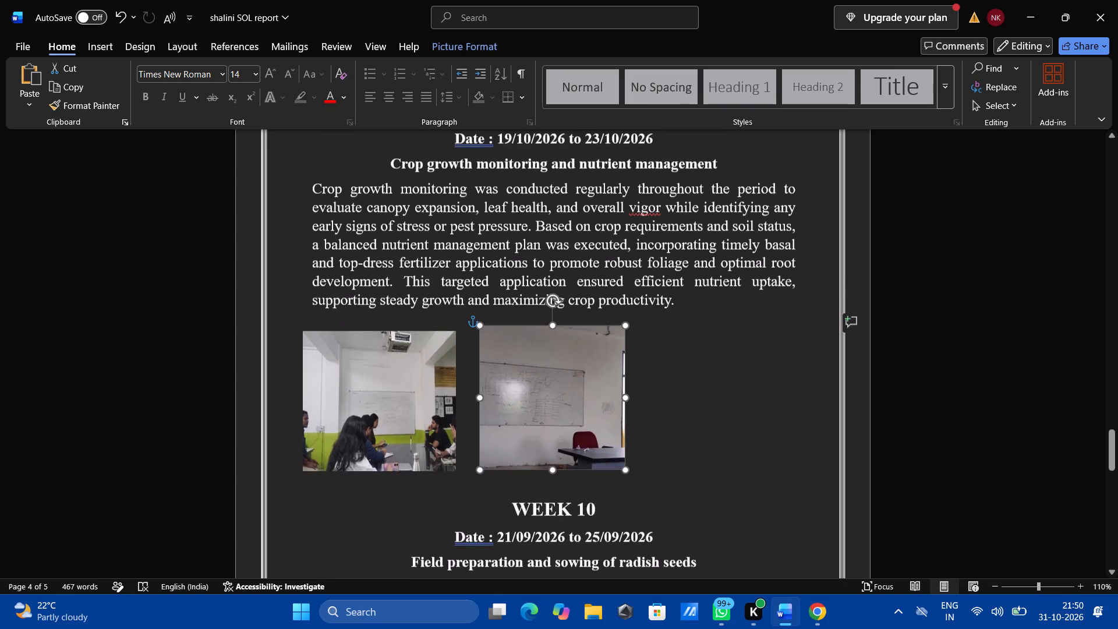
{"action": "scroll", "coordinate": [687, 501], "scroll_direction": "right", "scroll_amount": 1}
{"action": "left_click", "coordinate": [392, 437]}
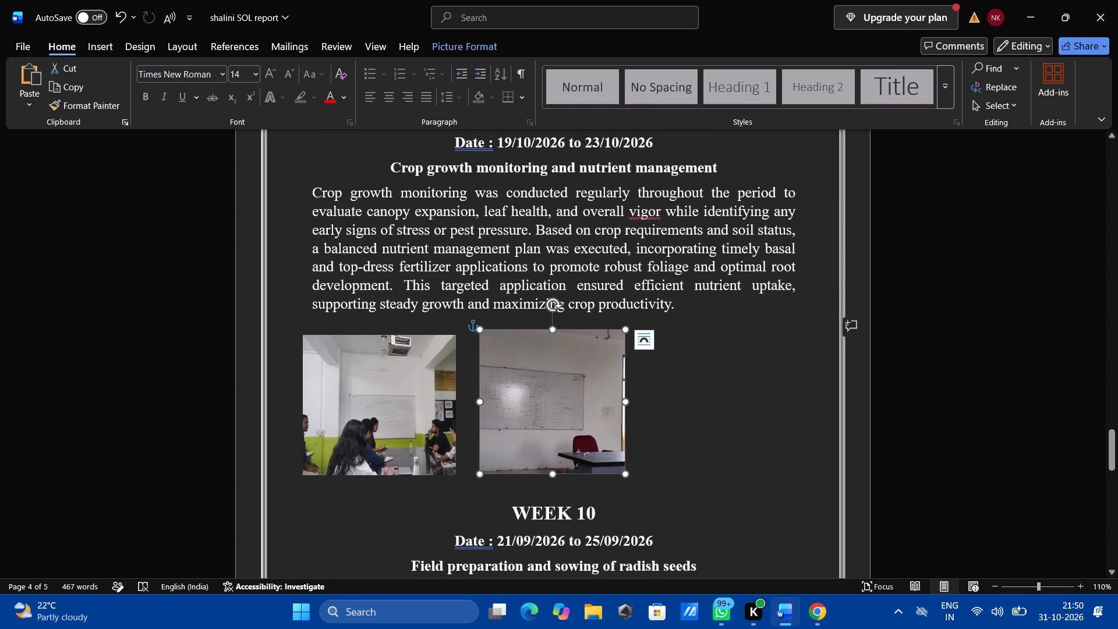
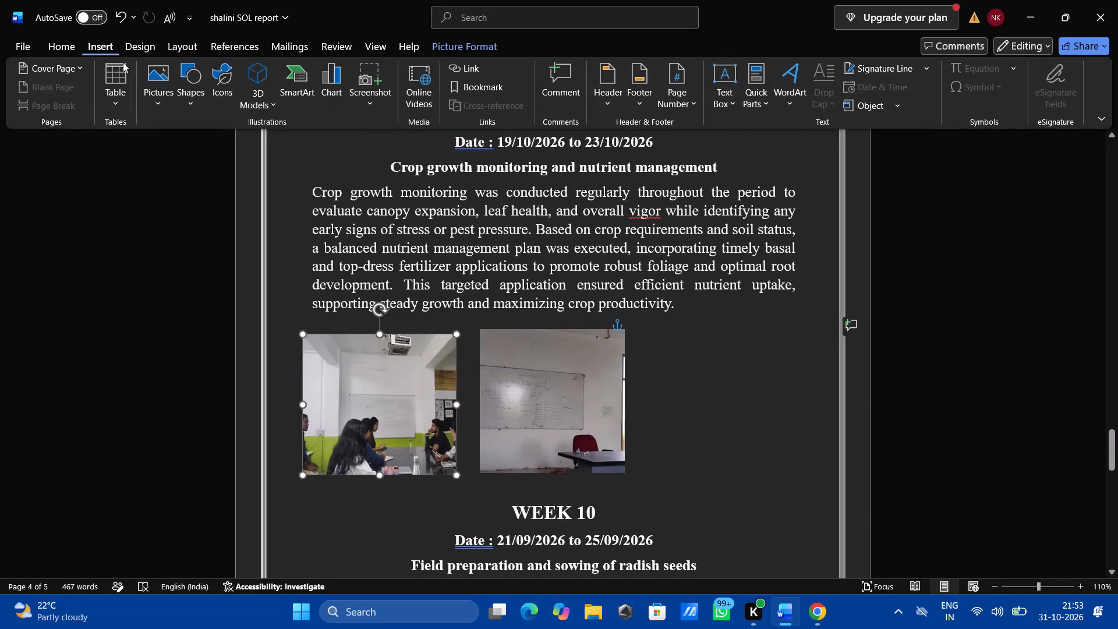
Replace the classroom group photo under the Week 13 paragraph with the downloaded WhatsApp Image 2026-10-31 at 9.45.44 PM.
{"action": "left_click", "coordinate": [373, 370]}
{"action": "right_click", "coordinate": [373, 370]}
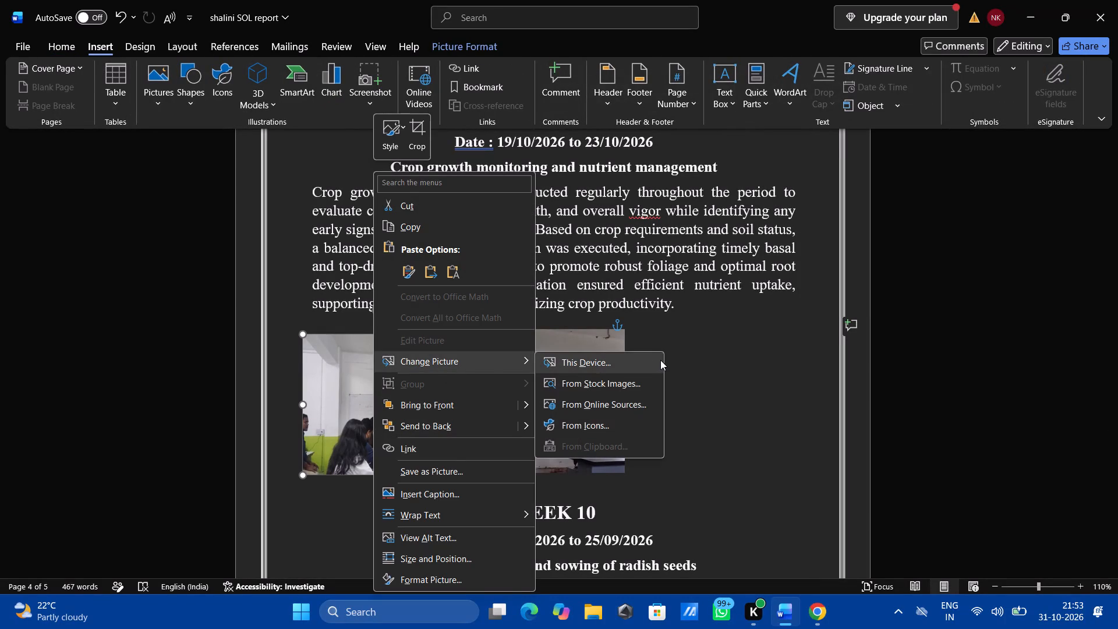
{"action": "left_click", "coordinate": [660, 360]}
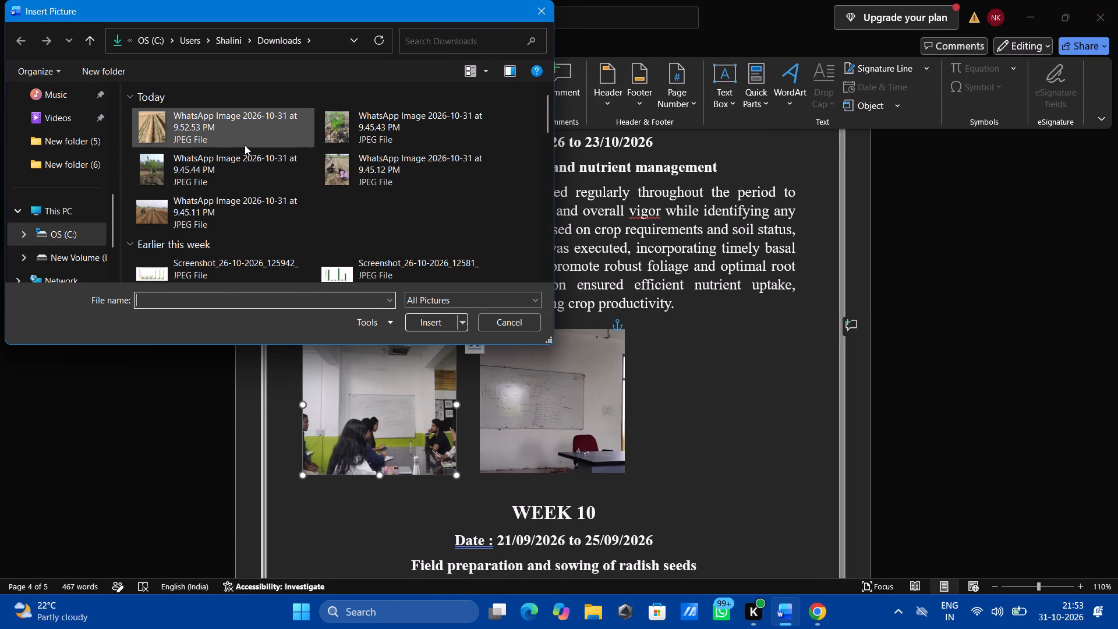
{"action": "left_click", "coordinate": [252, 159]}
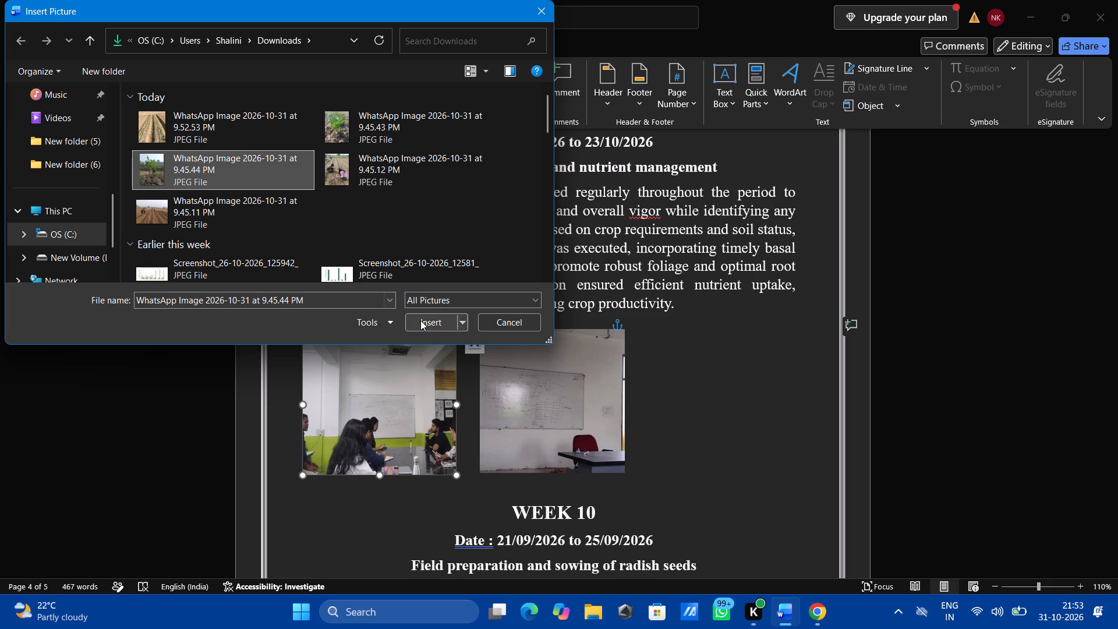
{"action": "left_click", "coordinate": [420, 321]}
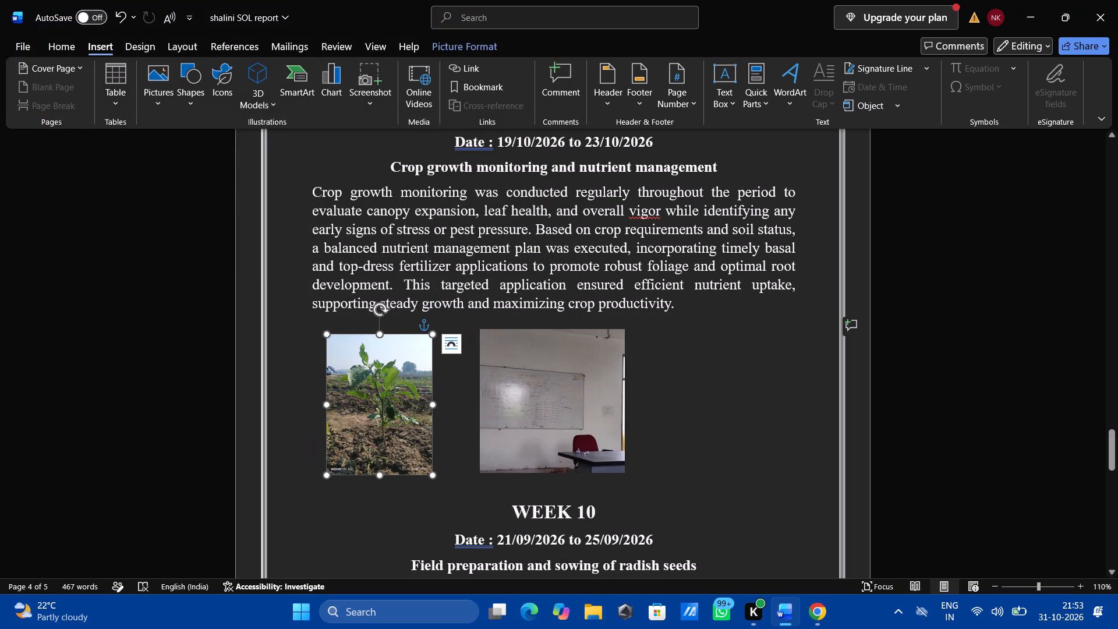
Replace the whiteboard photo under the crop growth monitoring paragraph with WhatsApp Image 2026-10-31 at 9.45.43 PM.
{"action": "left_click", "coordinate": [548, 386]}
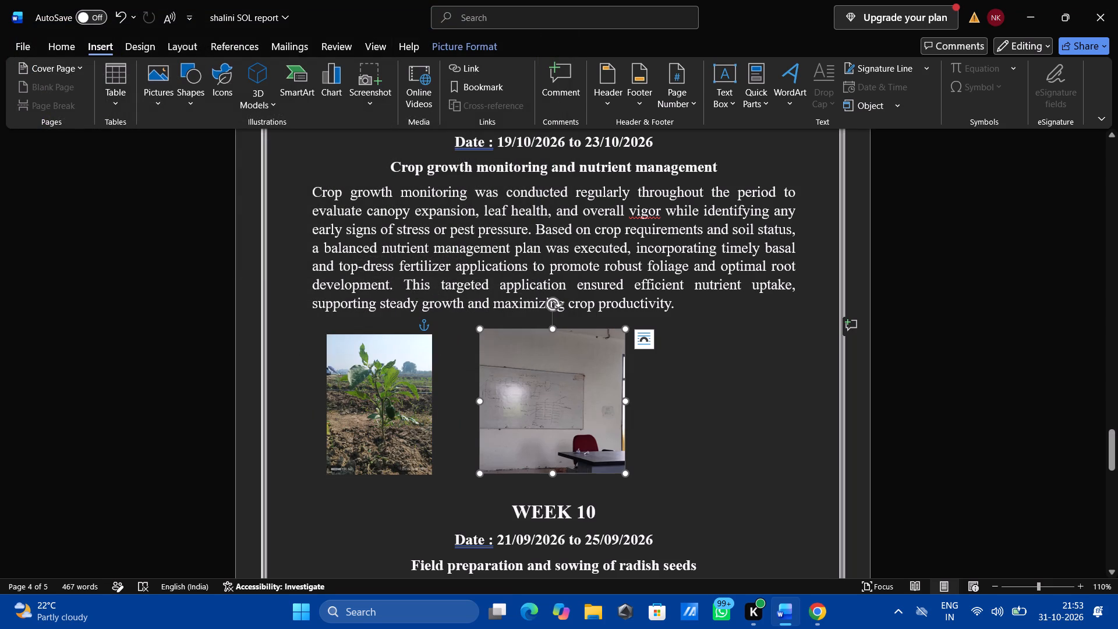
{"action": "right_click", "coordinate": [571, 387]}
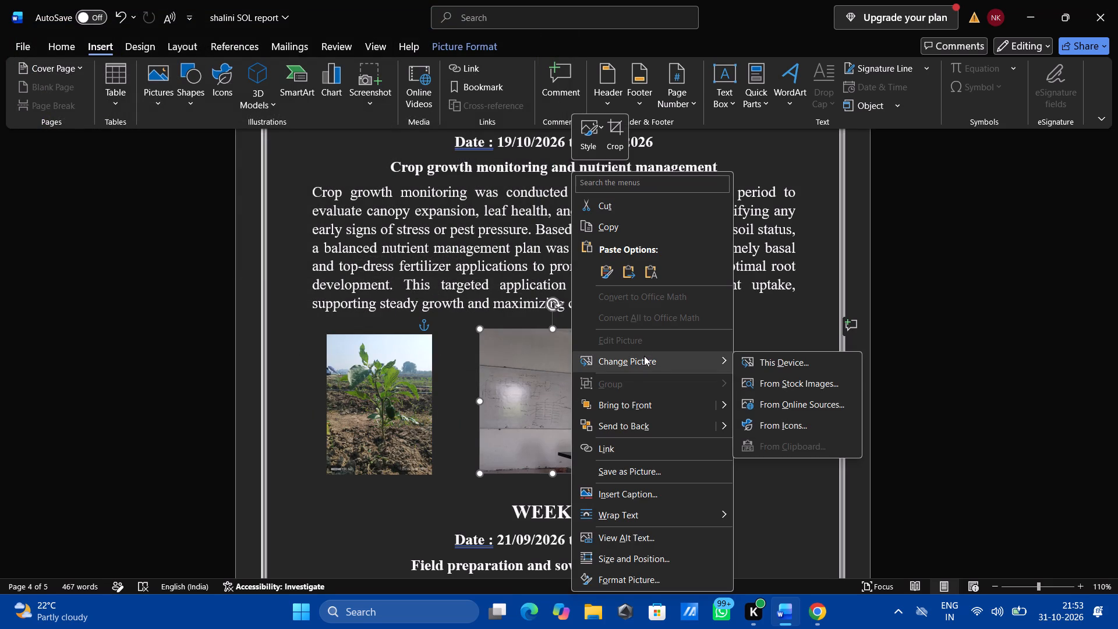
{"action": "left_click", "coordinate": [744, 355]}
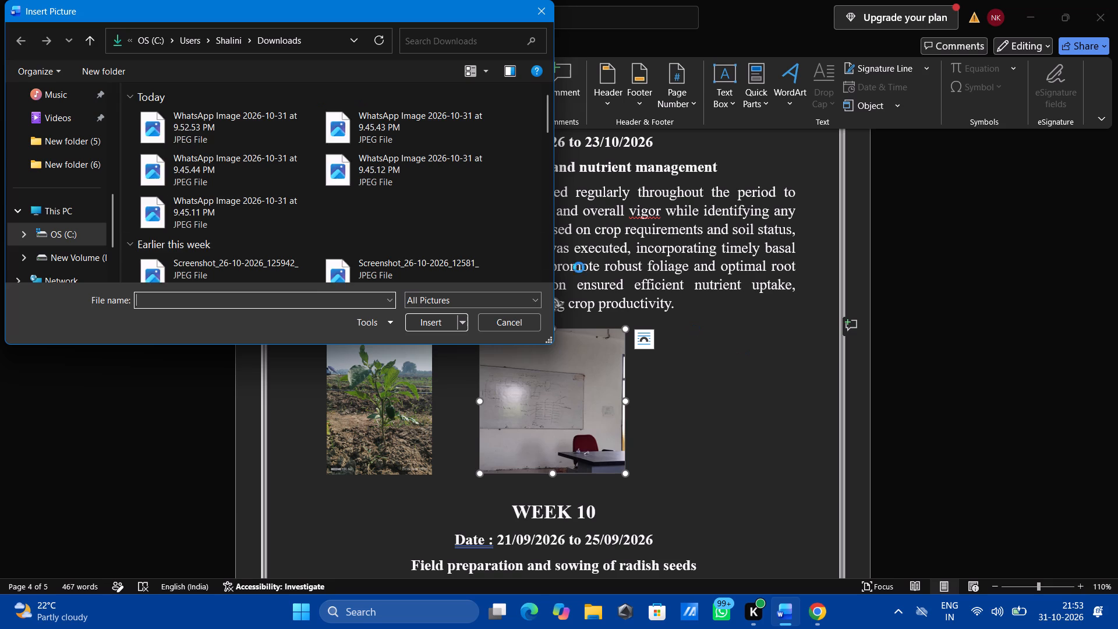
{"action": "left_click", "coordinate": [330, 121]}
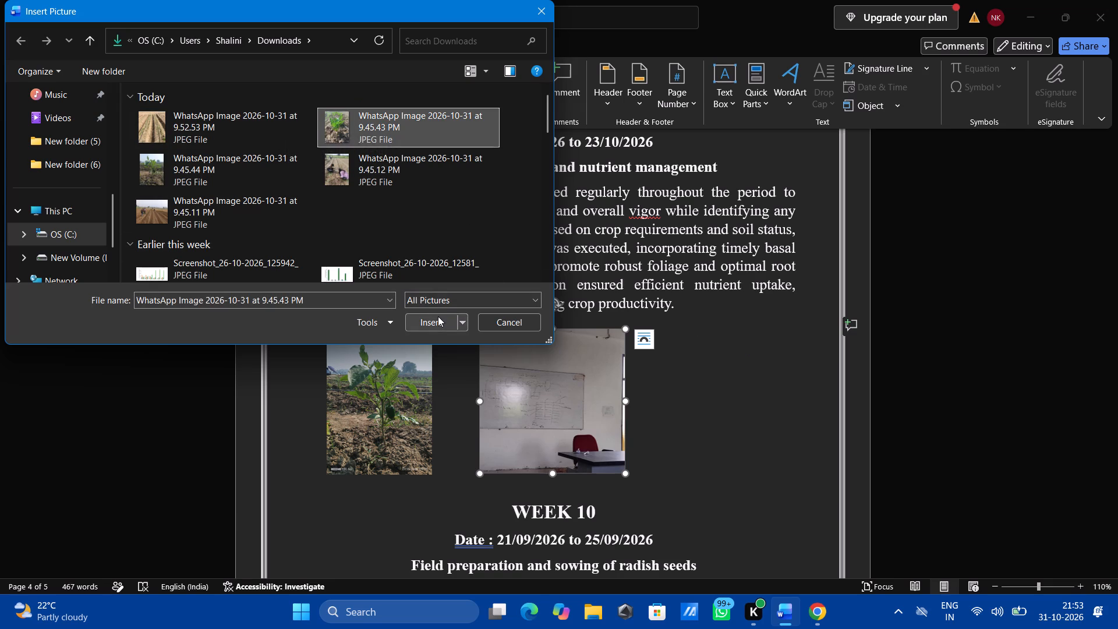
{"action": "left_click", "coordinate": [437, 316]}
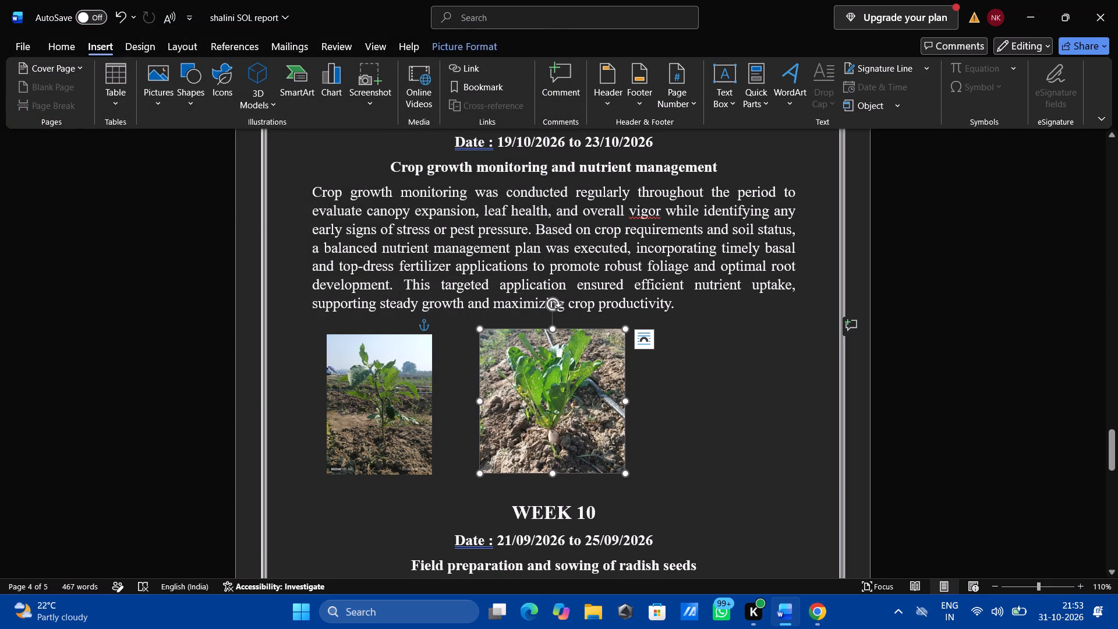
Widen the new photo of the single plant against the sky slightly towards the neighbouring leafy crop photo.
{"action": "left_click", "coordinate": [413, 394]}
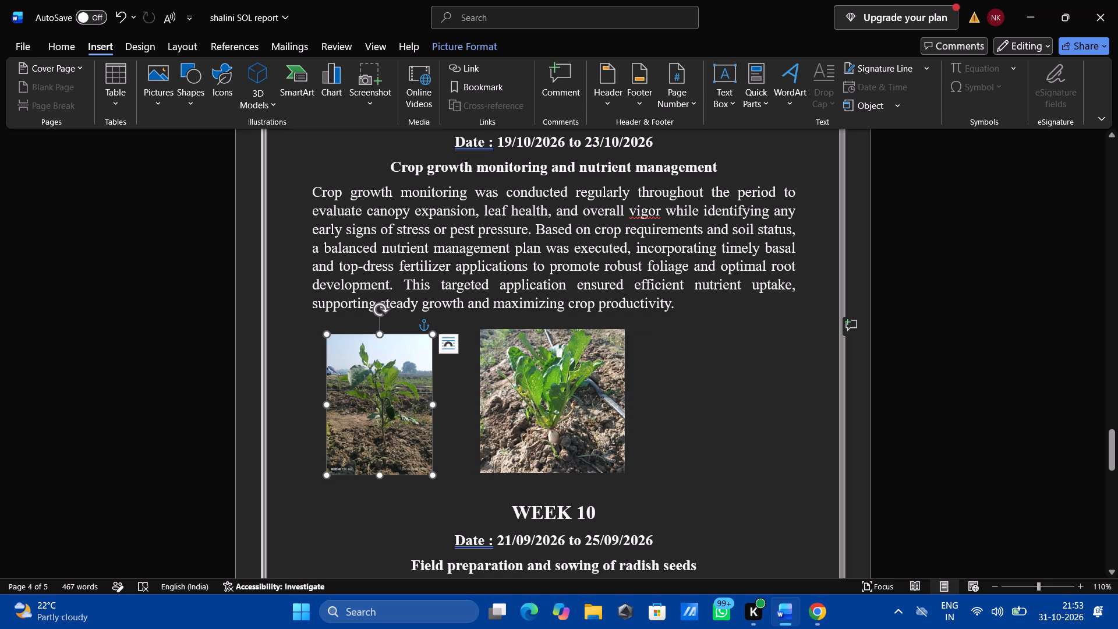
{"action": "left_click_drag", "start_coordinate": [431, 404], "coordinate": [451, 394]}
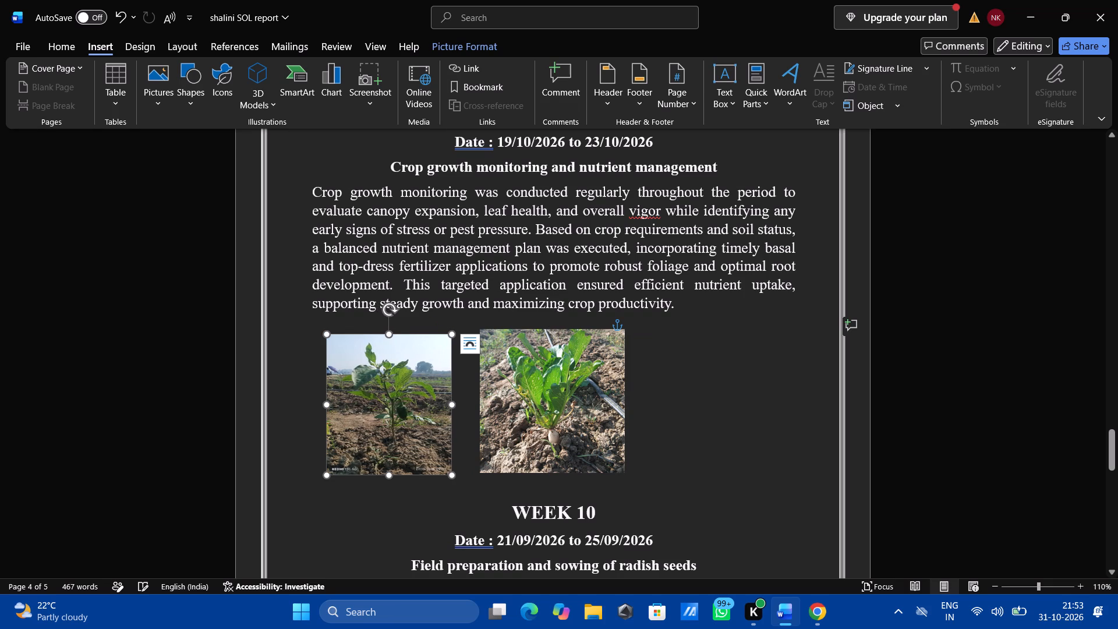
Shrink the leafy crop photo slightly and move it close beside the single plant photo, roughly aligning their top edges.
{"action": "left_click", "coordinate": [510, 385]}
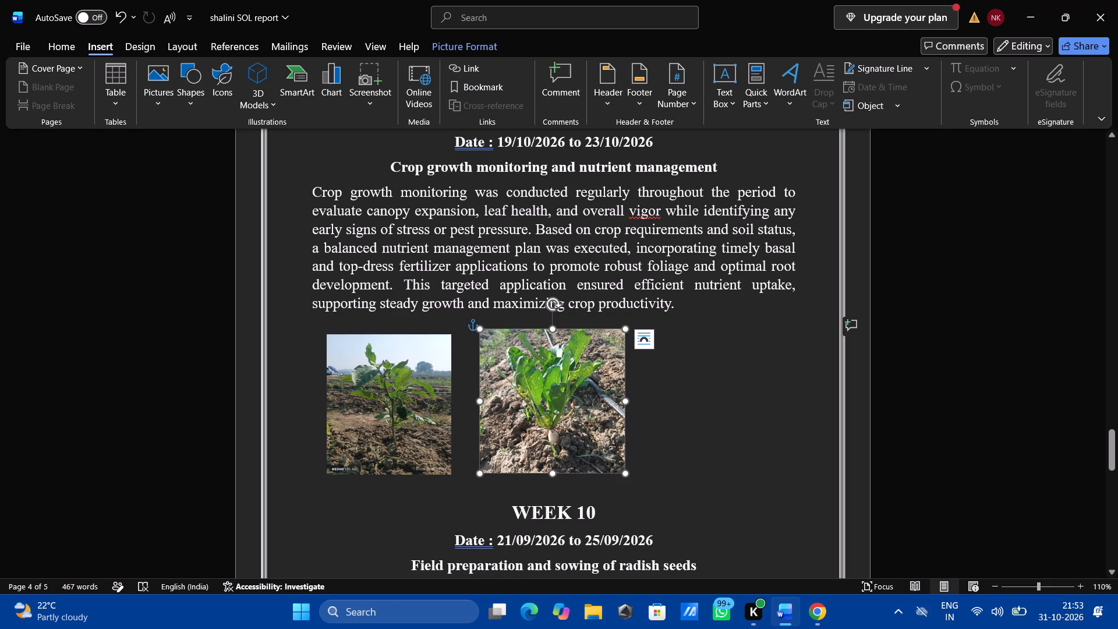
{"action": "left_click_drag", "start_coordinate": [476, 330], "coordinate": [478, 339]}
{"action": "left_click_drag", "start_coordinate": [479, 327], "coordinate": [483, 337]}
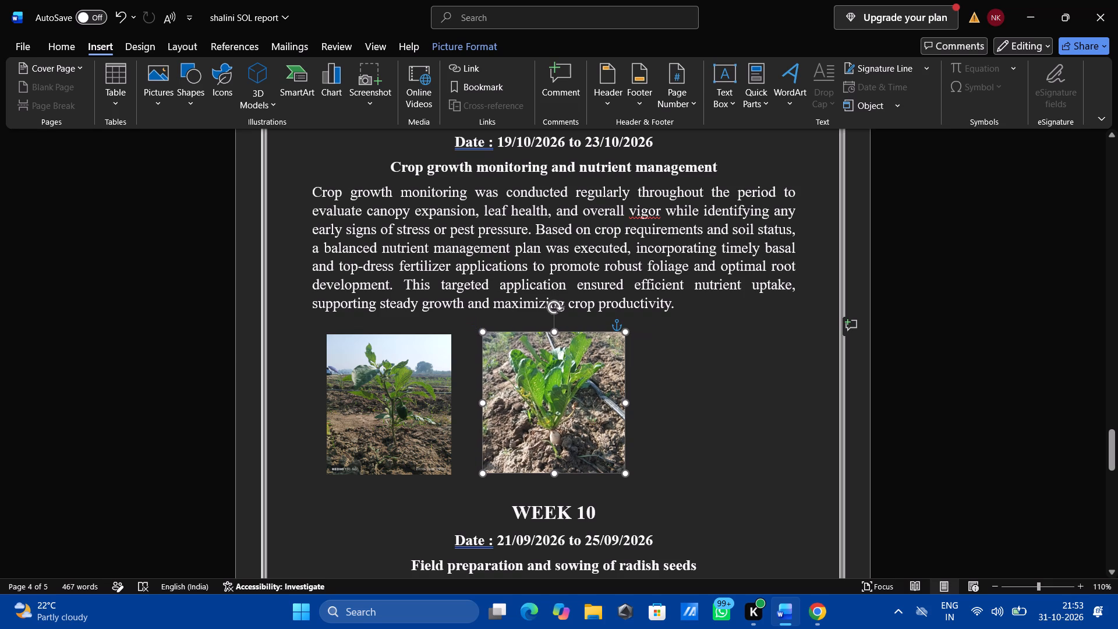
{"action": "left_click_drag", "start_coordinate": [483, 337], "coordinate": [483, 339]}
{"action": "left_click_drag", "start_coordinate": [513, 385], "coordinate": [490, 386]}
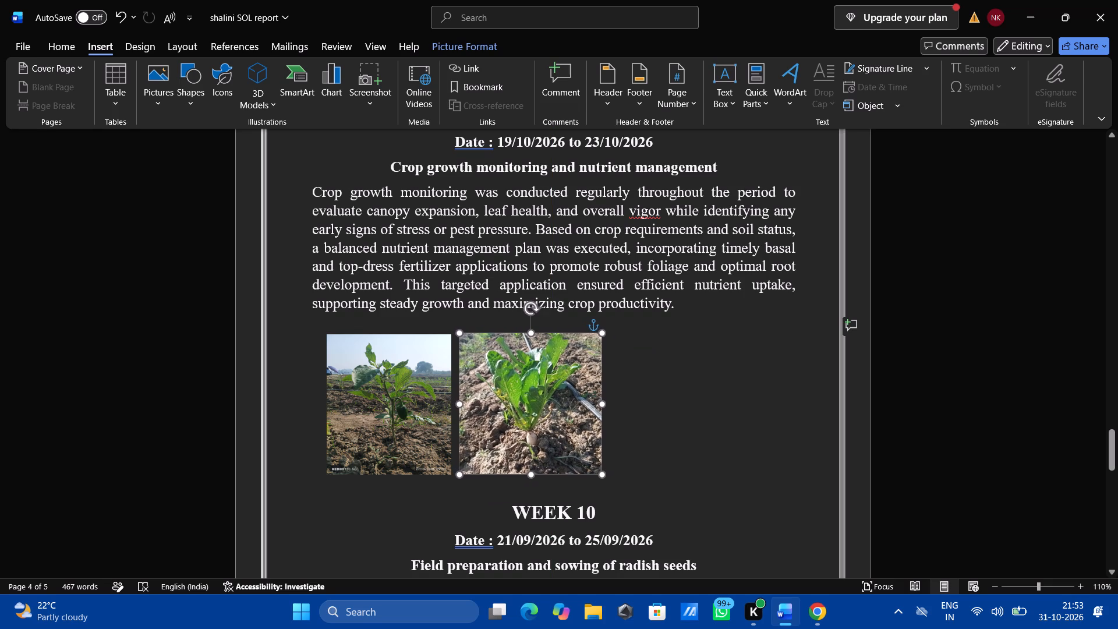
{"action": "left_click_drag", "start_coordinate": [490, 386], "coordinate": [494, 388]}
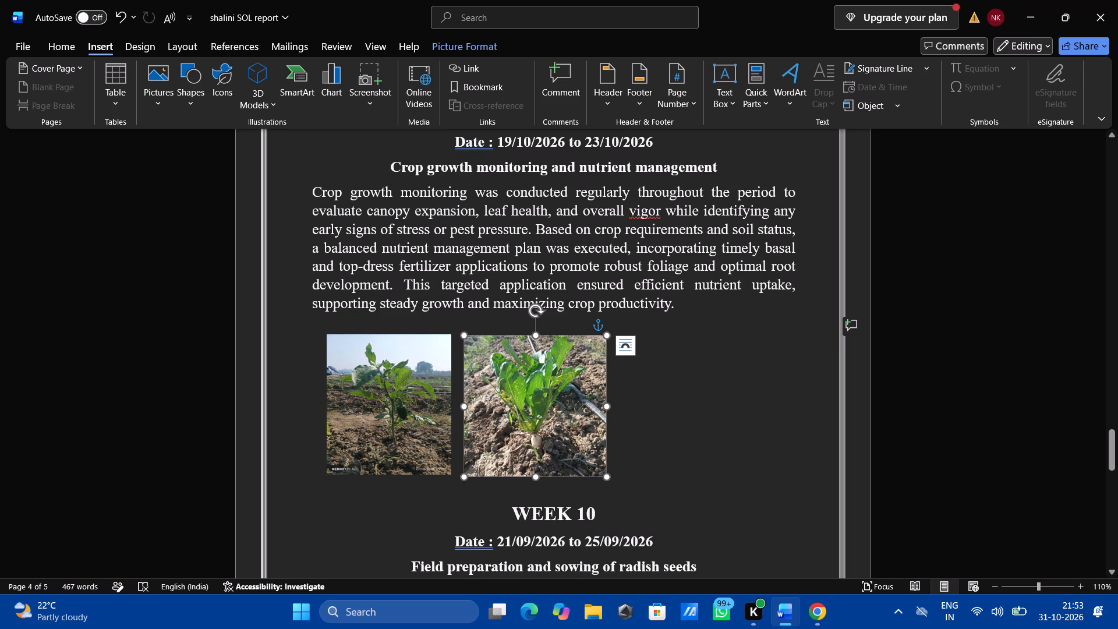
Insert WhatsApp Image 2026-10-31 at 9.52.53 PM from Downloads as a third photo after the two crop photos.
{"action": "left_click", "coordinate": [683, 350]}
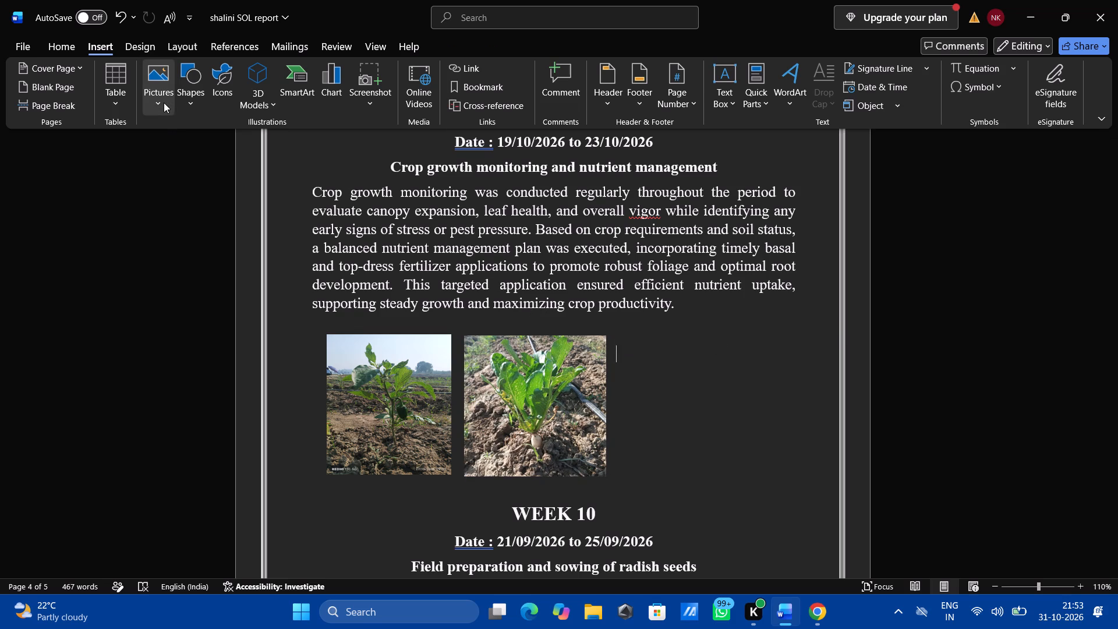
{"action": "left_click", "coordinate": [164, 103]}
{"action": "left_click", "coordinate": [197, 143]}
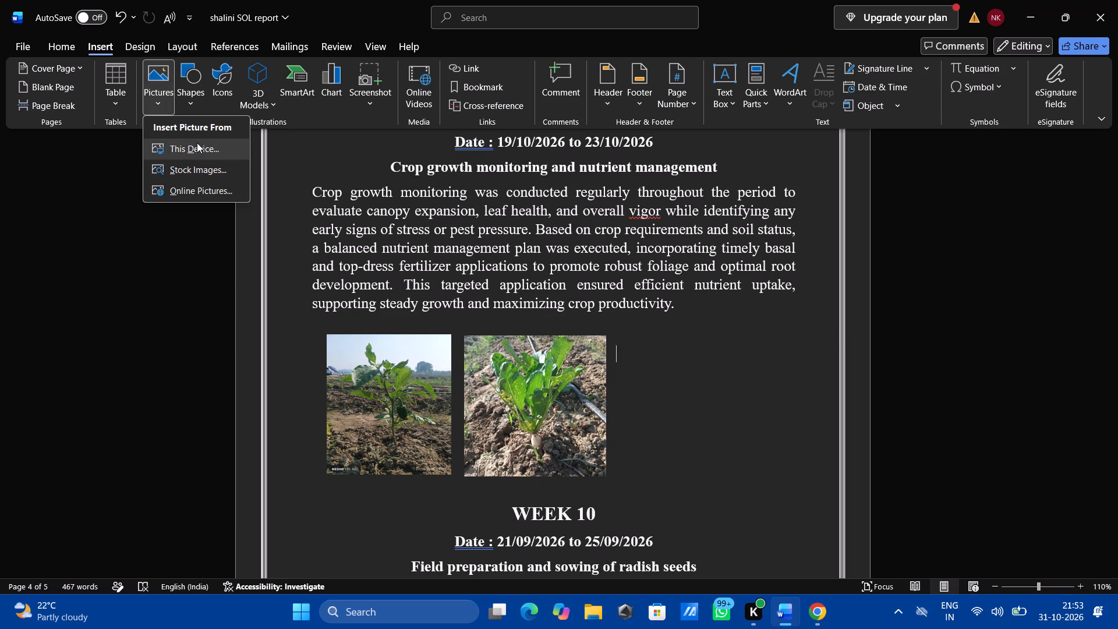
{"action": "left_click", "coordinate": [208, 137]}
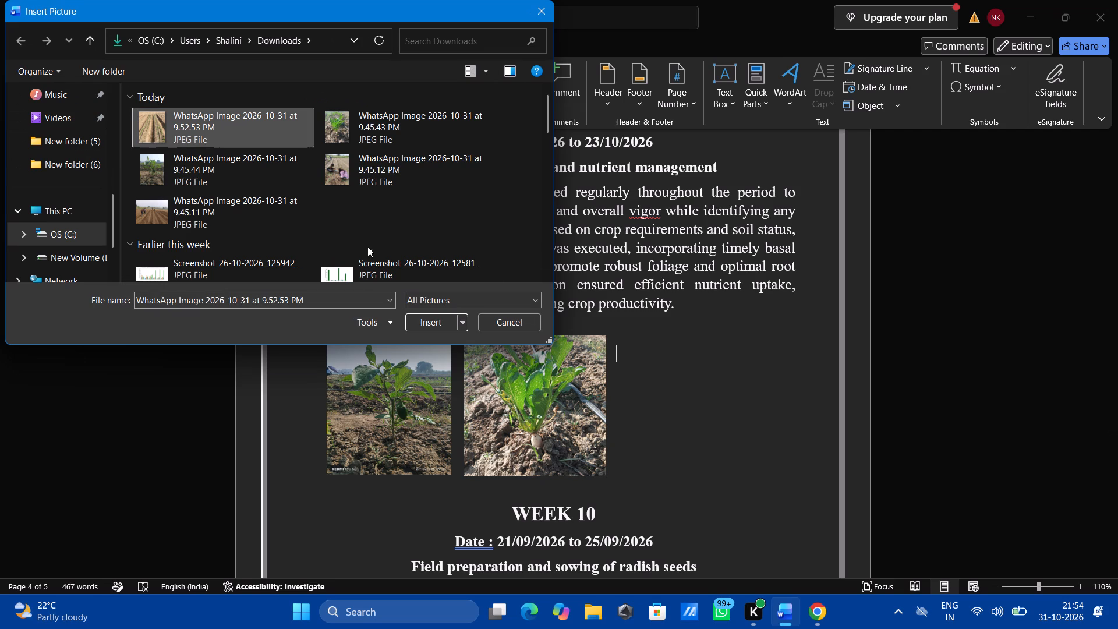
{"action": "left_click", "coordinate": [427, 319]}
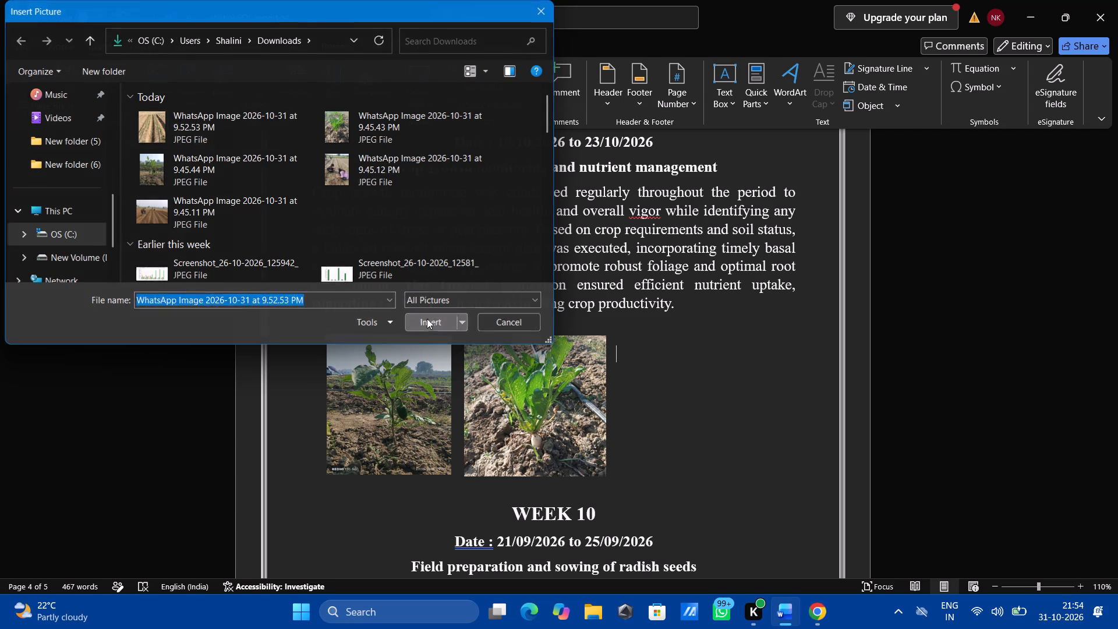
Reduce the height and width of the inserted crop rows photo to bring it closer to the other photos' size.
{"action": "scroll", "coordinate": [715, 392], "scroll_direction": "down", "scroll_amount": 2}
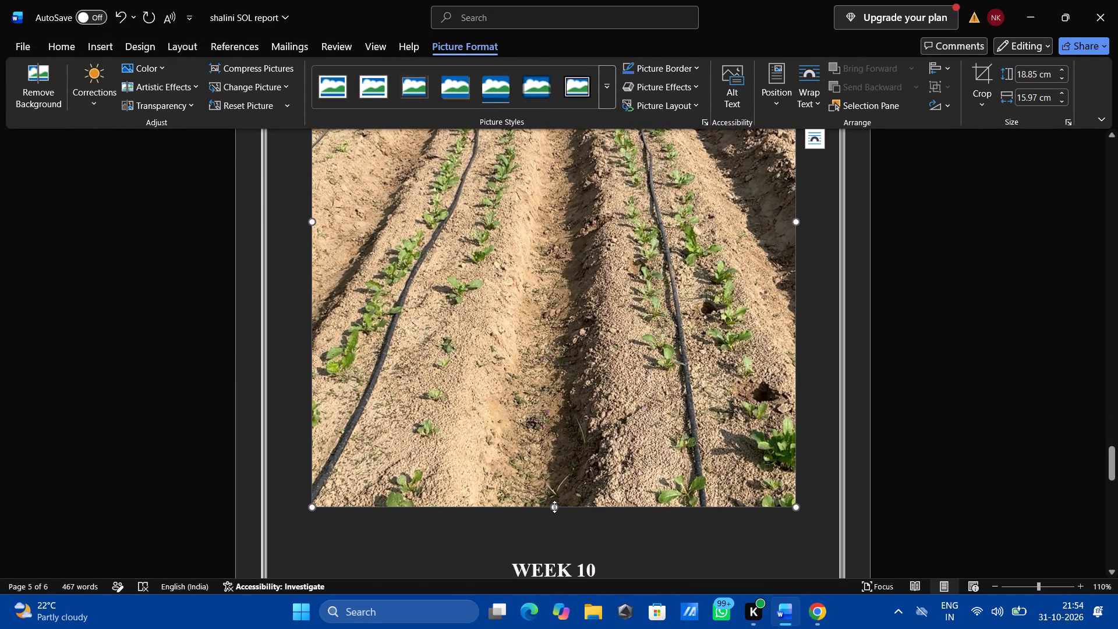
{"action": "left_click_drag", "start_coordinate": [554, 504], "coordinate": [616, 160]}
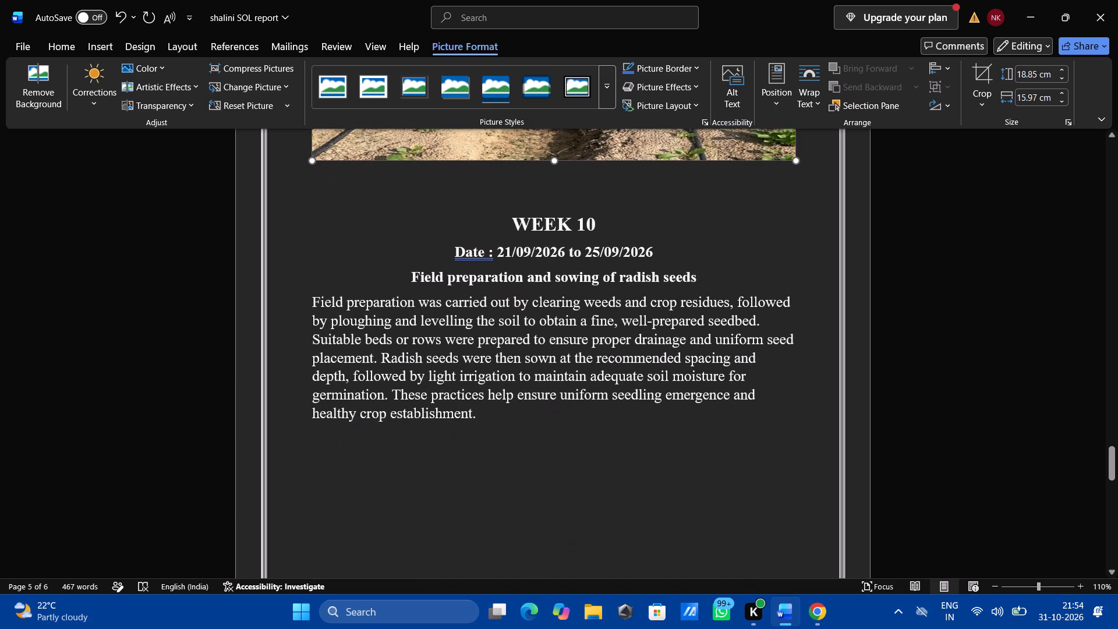
{"action": "left_click_drag", "start_coordinate": [616, 160], "coordinate": [611, 143]}
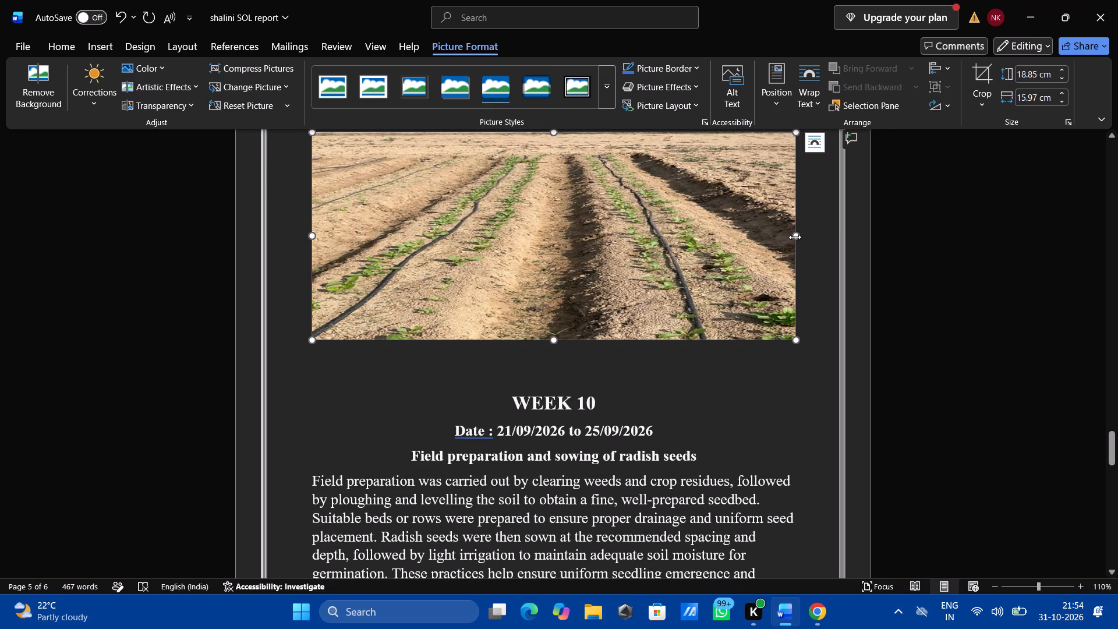
{"action": "left_click_drag", "start_coordinate": [795, 235], "coordinate": [499, 316]}
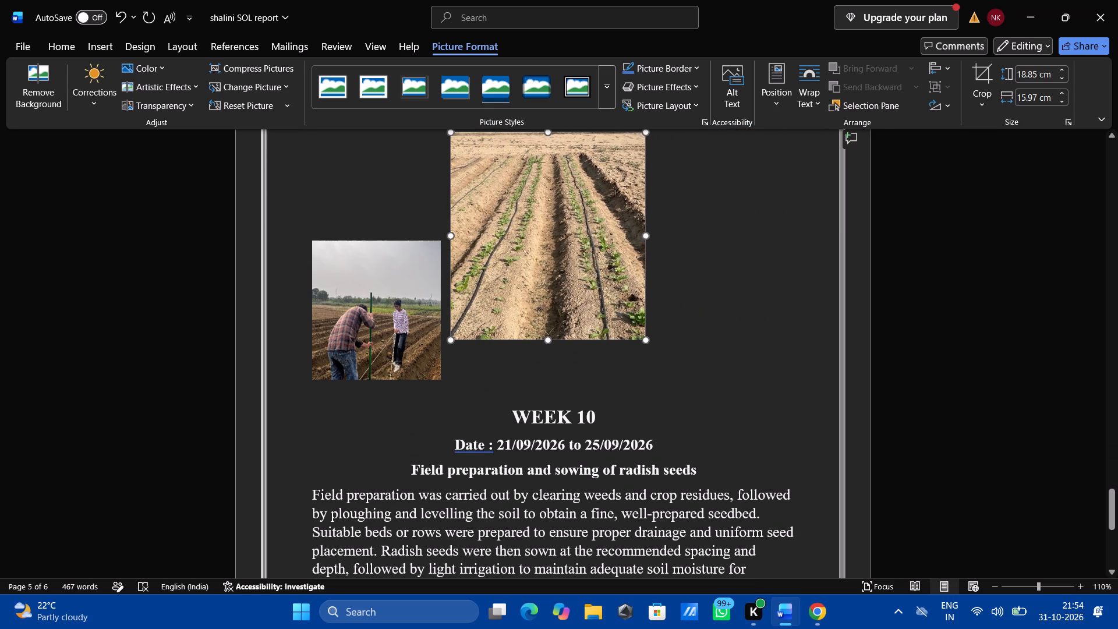
Resize the crop-row field photo below the Week 13 paragraph to about 4.65 cm high and 5.56 cm wide, beside the two plant photos.
{"action": "left_click_drag", "start_coordinate": [499, 316], "coordinate": [481, 324]}
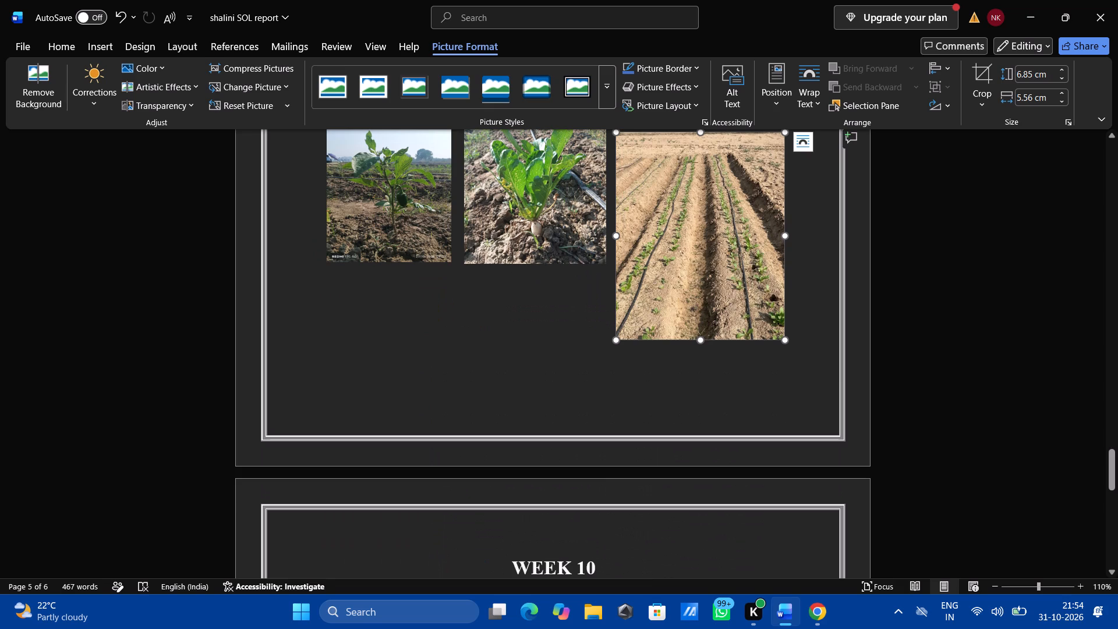
{"action": "scroll", "coordinate": [465, 339], "scroll_direction": "up", "scroll_amount": 1}
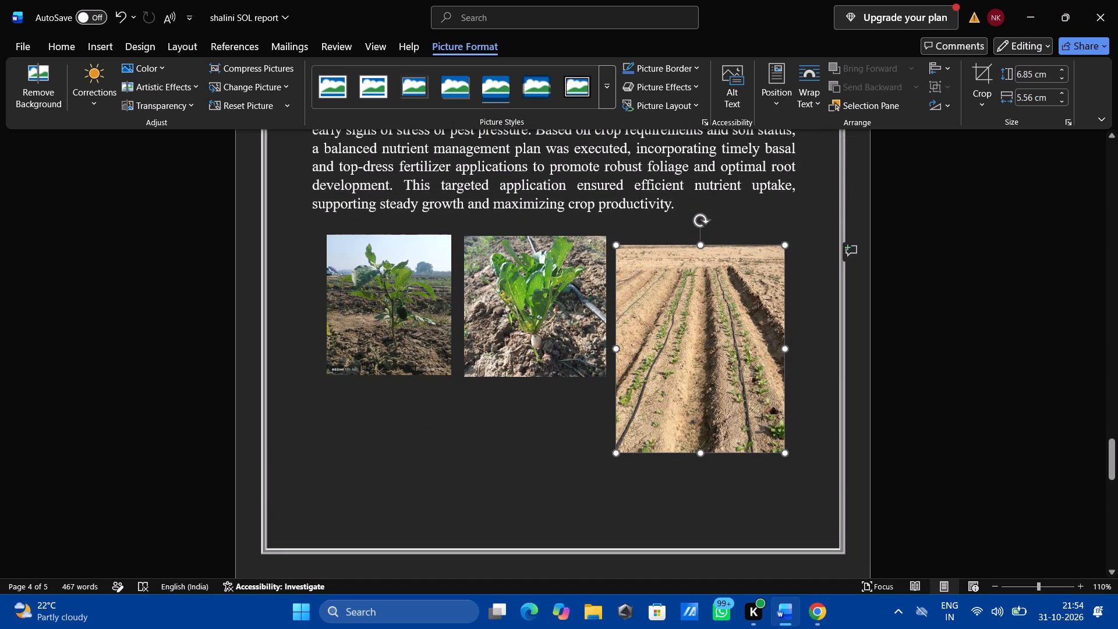
{"action": "left_click_drag", "start_coordinate": [719, 374], "coordinate": [710, 349]}
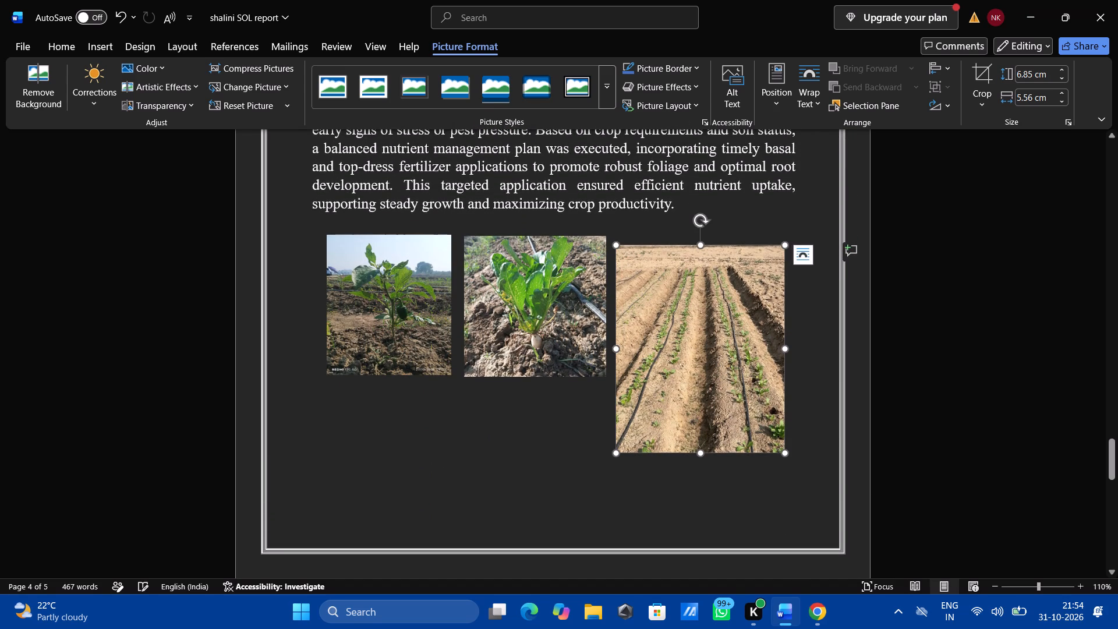
{"action": "left_click_drag", "start_coordinate": [709, 349], "coordinate": [707, 331]}
{"action": "left_click_drag", "start_coordinate": [699, 451], "coordinate": [711, 390]}
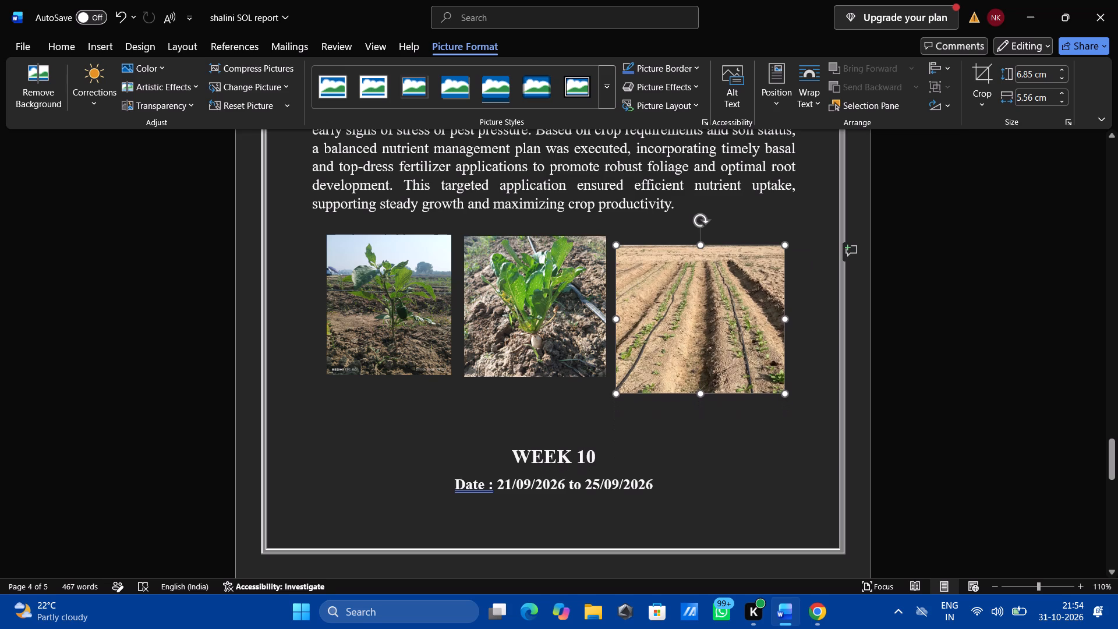
{"action": "left_click_drag", "start_coordinate": [711, 390], "coordinate": [722, 374]}
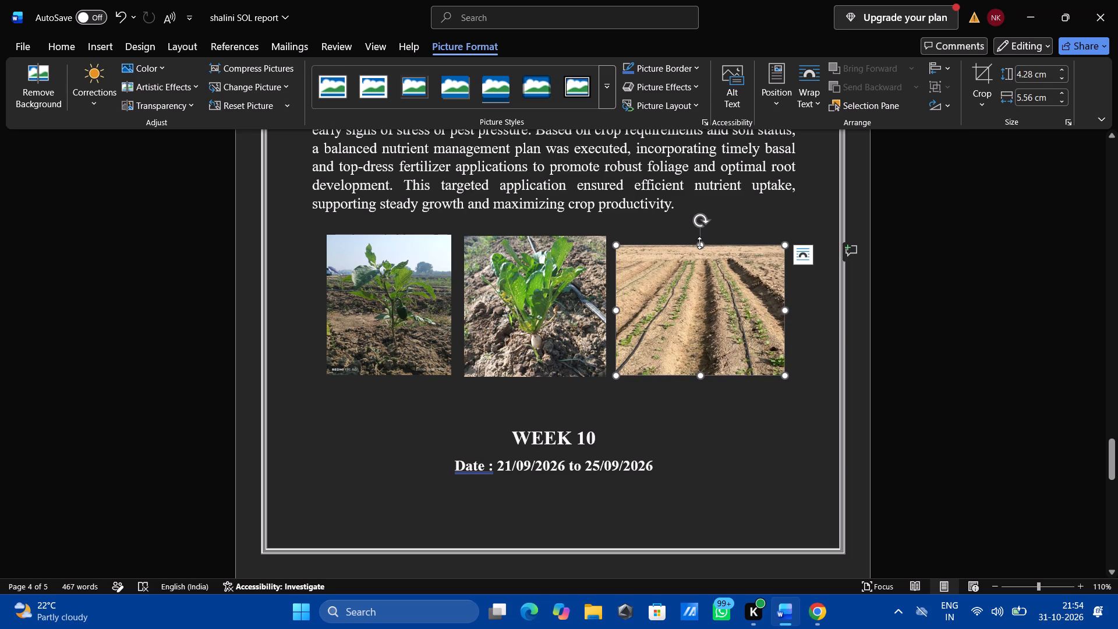
{"action": "left_click_drag", "start_coordinate": [698, 244], "coordinate": [700, 234]}
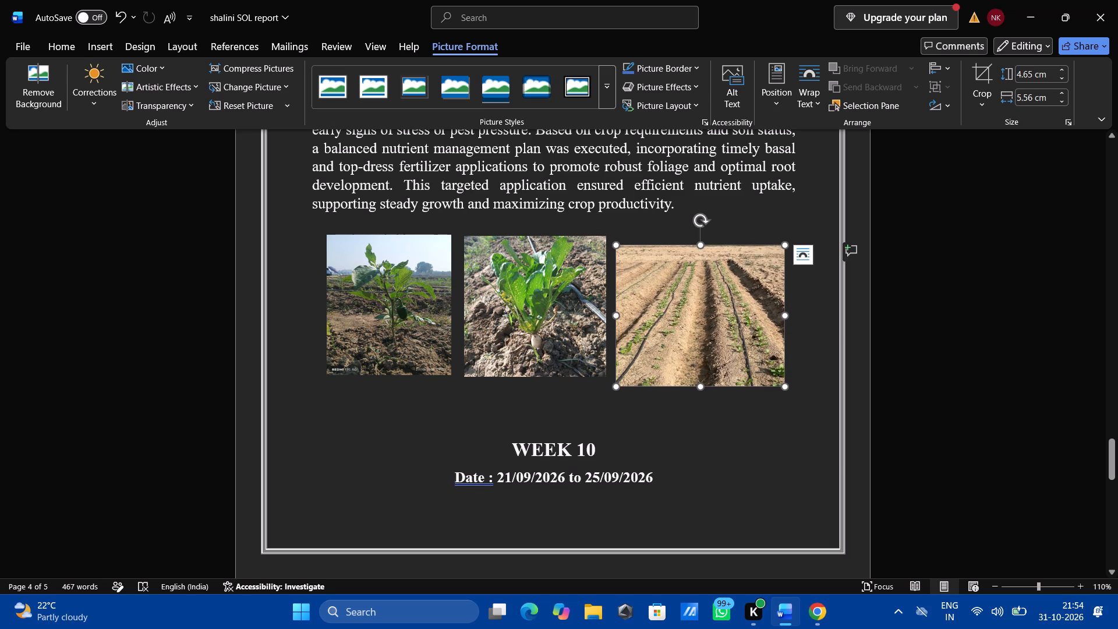
Scale the crop-row field photo down to about 4.51 cm high and 5.4 cm wide.
{"action": "left_click", "coordinate": [689, 282]}
{"action": "left_click_drag", "start_coordinate": [689, 282], "coordinate": [686, 238]}
{"action": "left_click", "coordinate": [615, 249]}
{"action": "left_click_drag", "start_coordinate": [615, 249], "coordinate": [642, 250]}
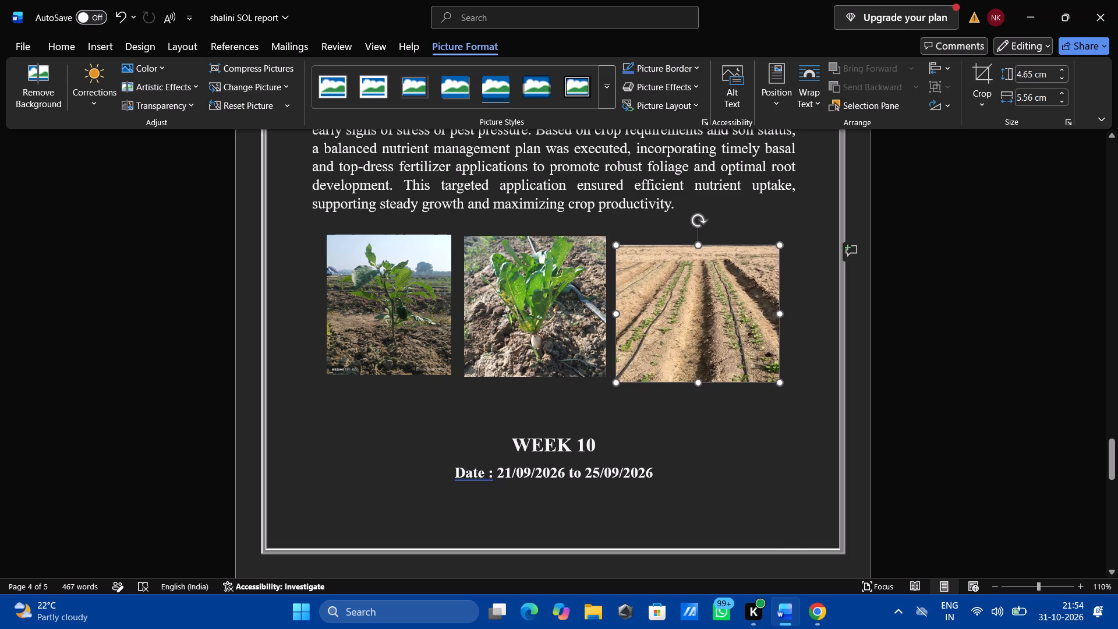
{"action": "left_click_drag", "start_coordinate": [642, 250], "coordinate": [645, 249]}
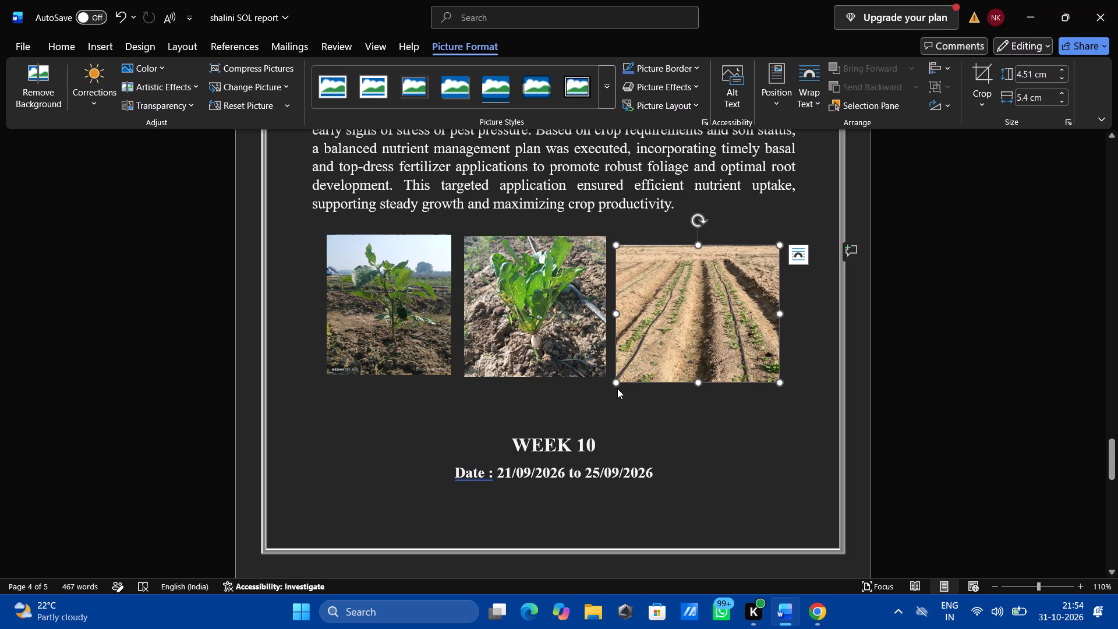
Try to move the crop-row field photo up level with the two plant photos, and enlarge it slightly.
{"action": "left_click", "coordinate": [617, 388]}
{"action": "triple_click", "coordinate": [684, 308]}
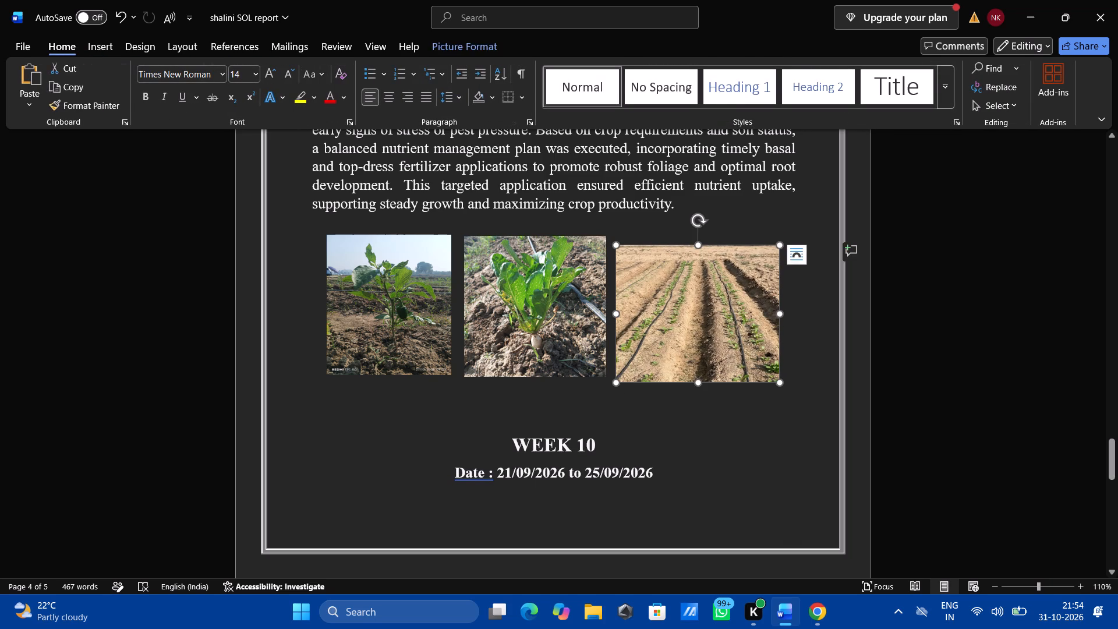
{"action": "left_click_drag", "start_coordinate": [684, 308], "coordinate": [666, 279]}
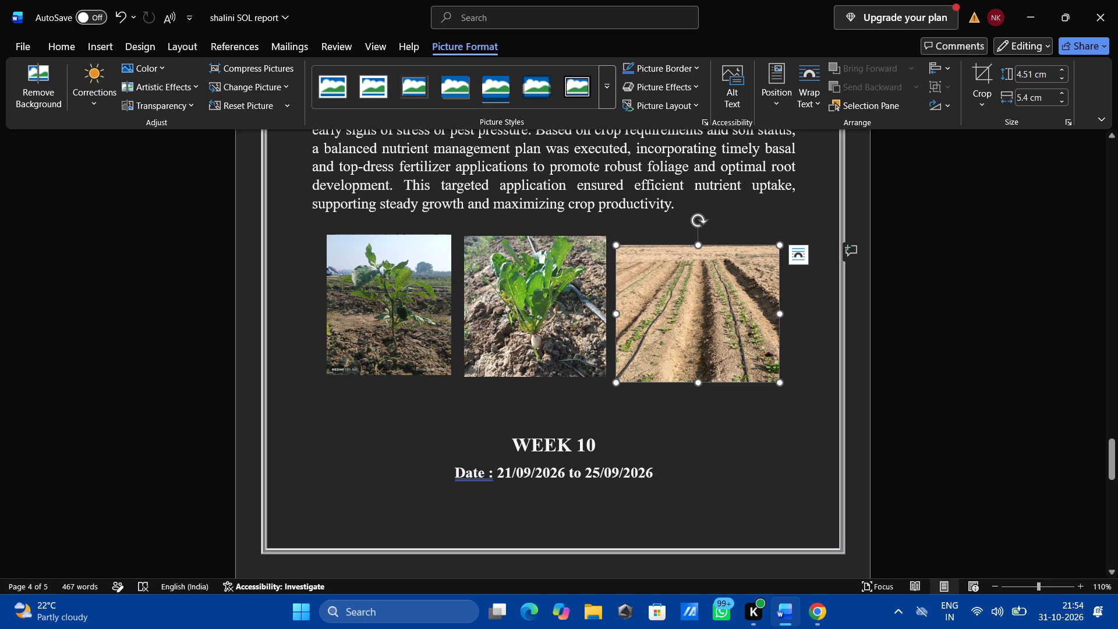
{"action": "left_click", "coordinate": [684, 471]}
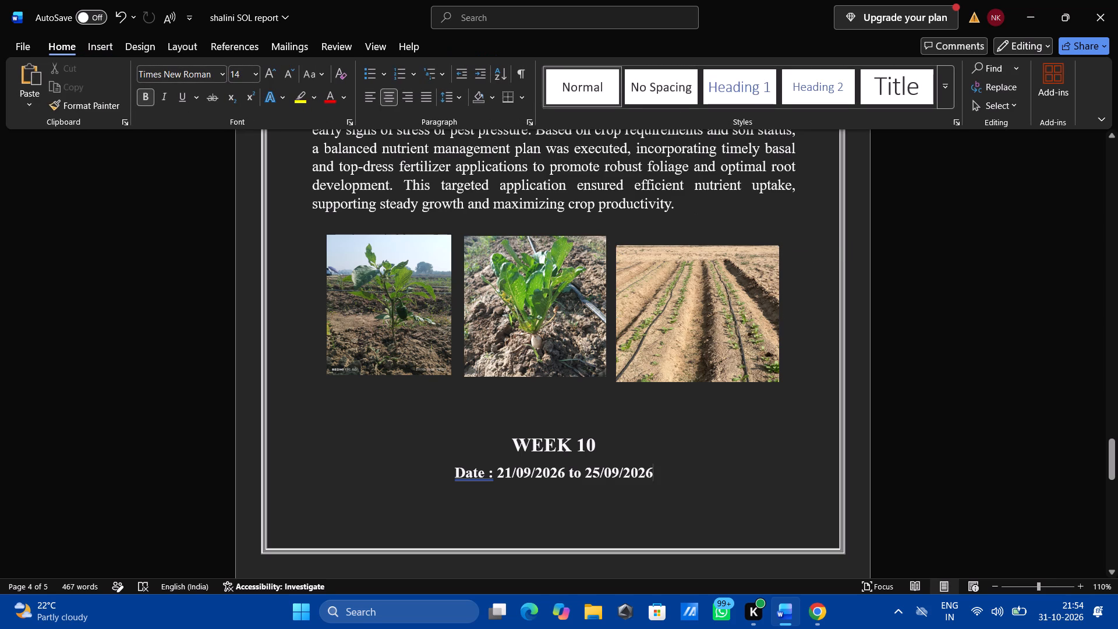
{"action": "left_click", "coordinate": [682, 278]}
{"action": "left_click_drag", "start_coordinate": [682, 278], "coordinate": [687, 252]}
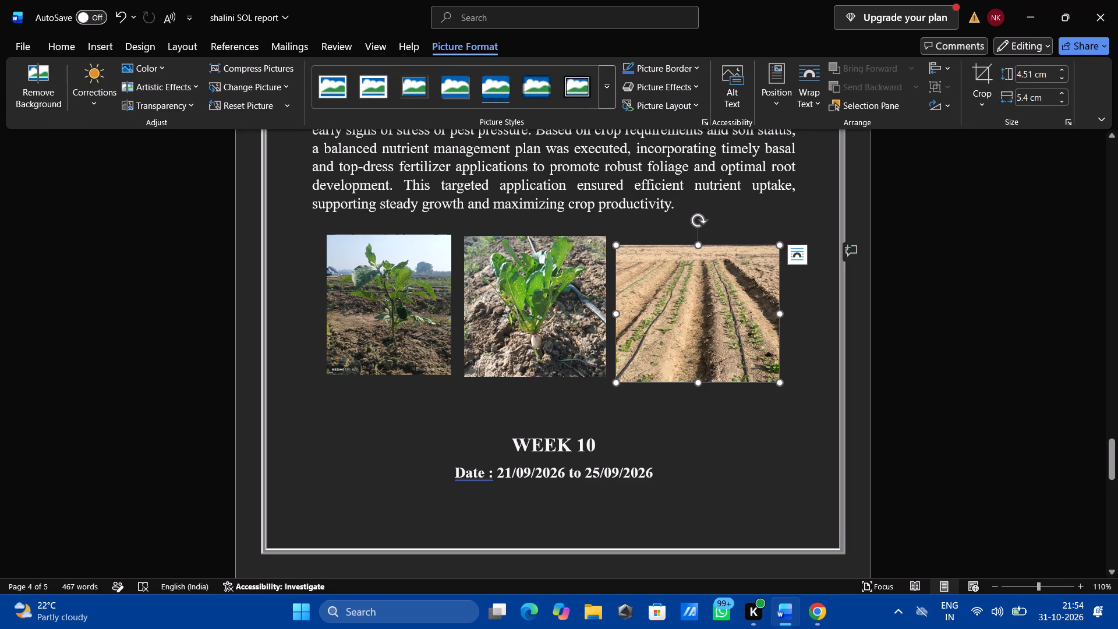
{"action": "left_click", "coordinate": [616, 247]}
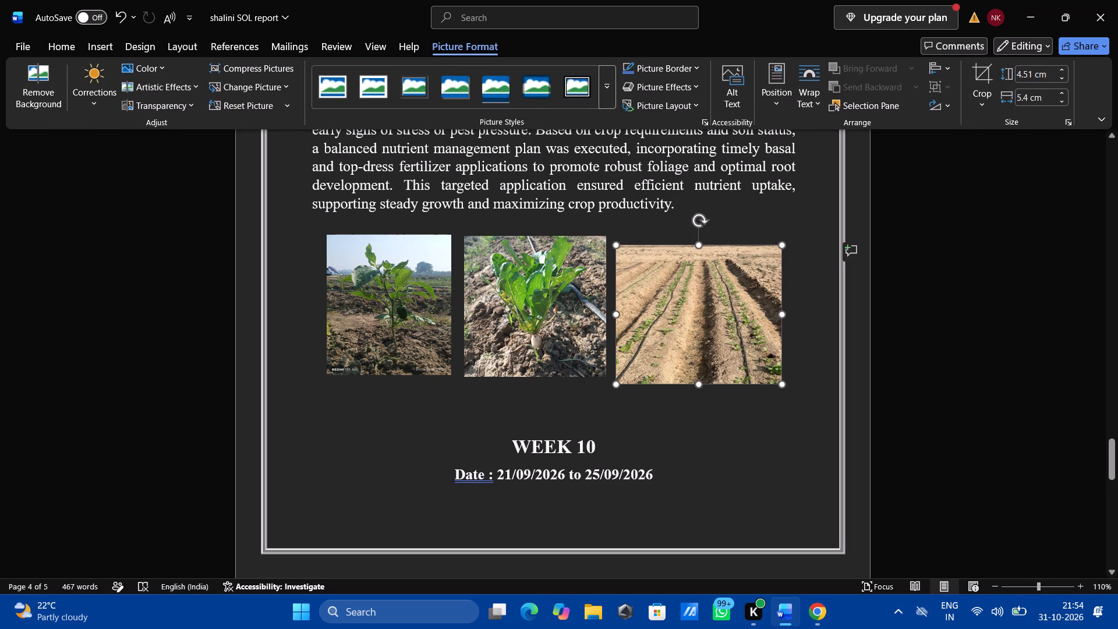
Move the two Week 13 plant photos down slightly so they line up with the crop-row field photo.
{"action": "left_click", "coordinate": [565, 288]}
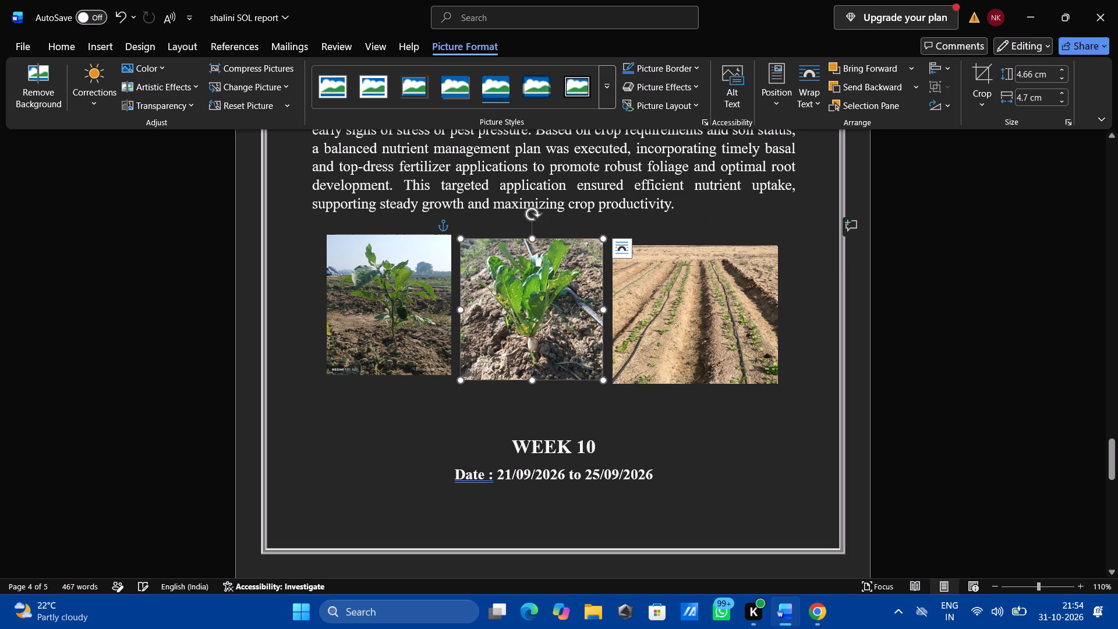
{"action": "left_click_drag", "start_coordinate": [562, 289], "coordinate": [565, 294]}
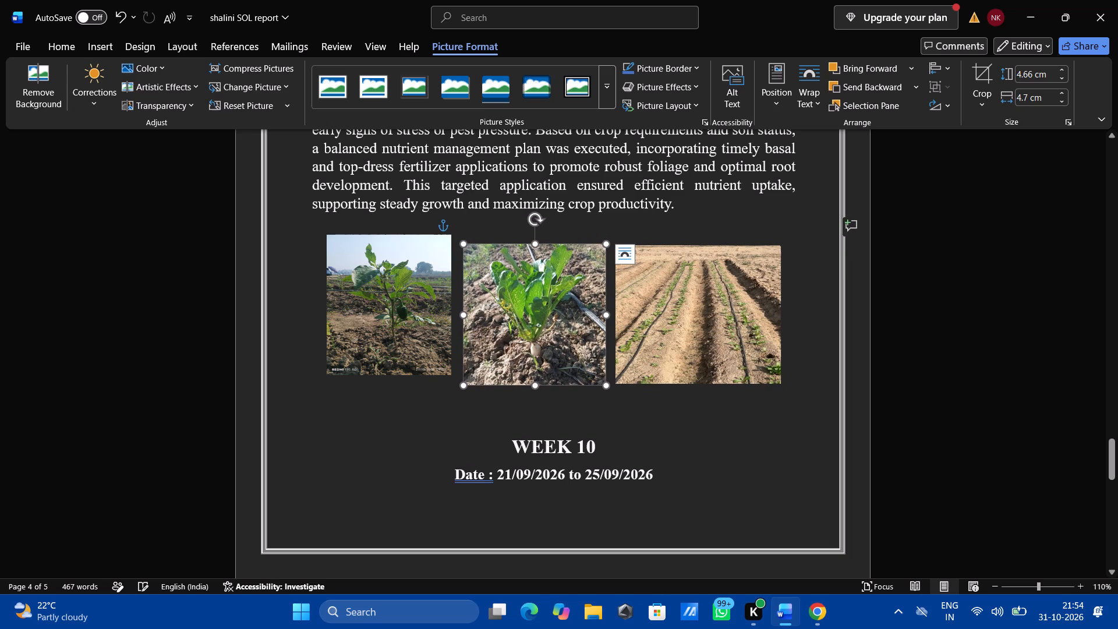
{"action": "double_click", "coordinate": [383, 314]}
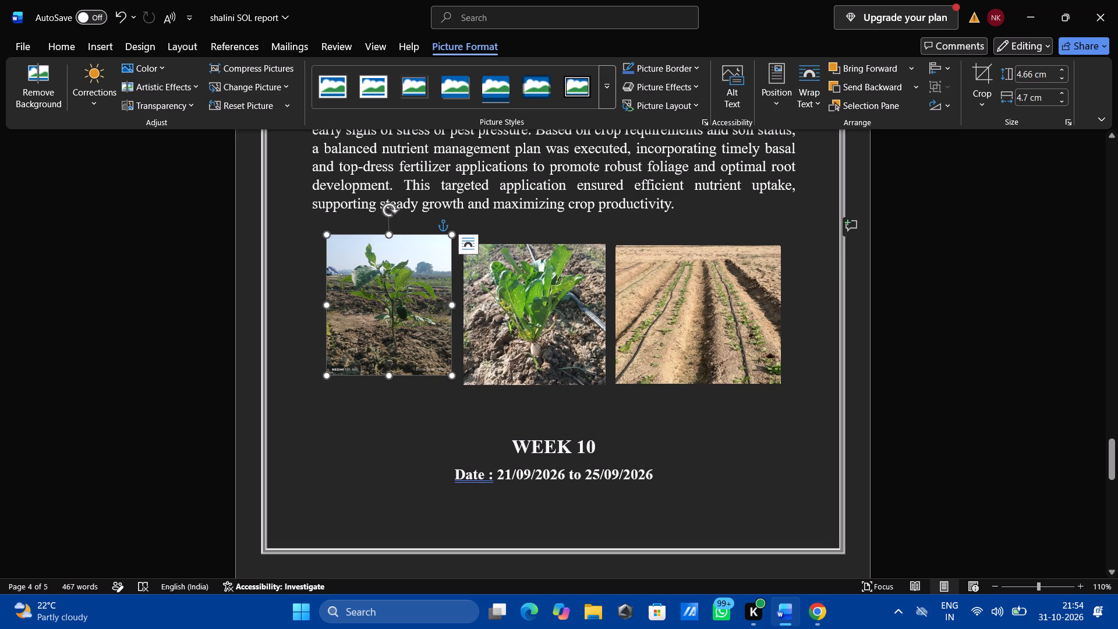
{"action": "left_click_drag", "start_coordinate": [383, 314], "coordinate": [384, 327]}
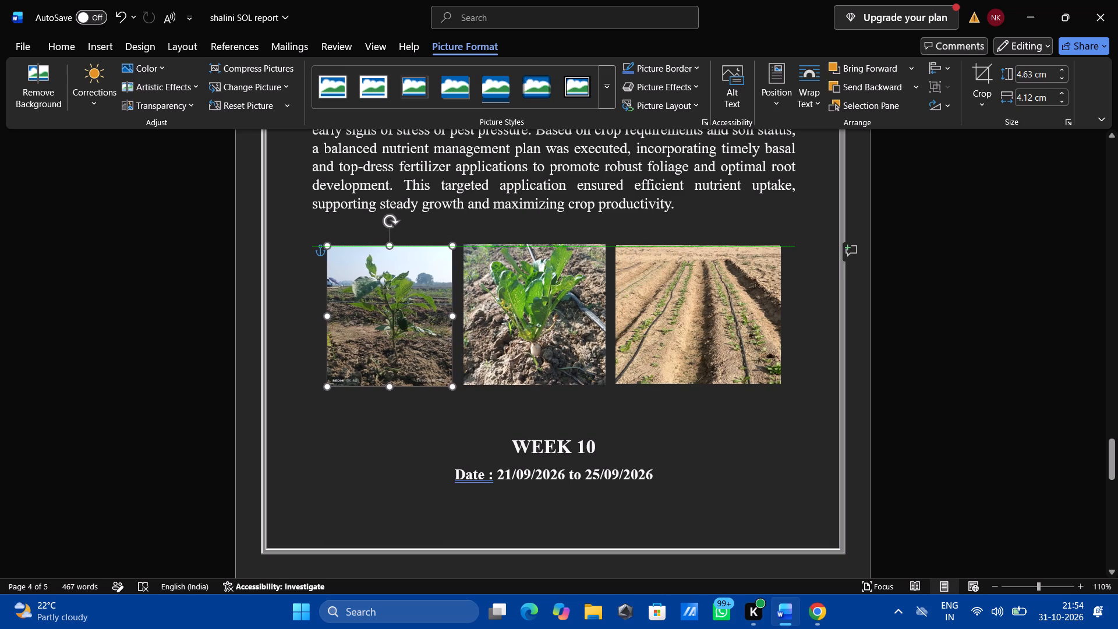
{"action": "left_click_drag", "start_coordinate": [384, 327], "coordinate": [386, 323]}
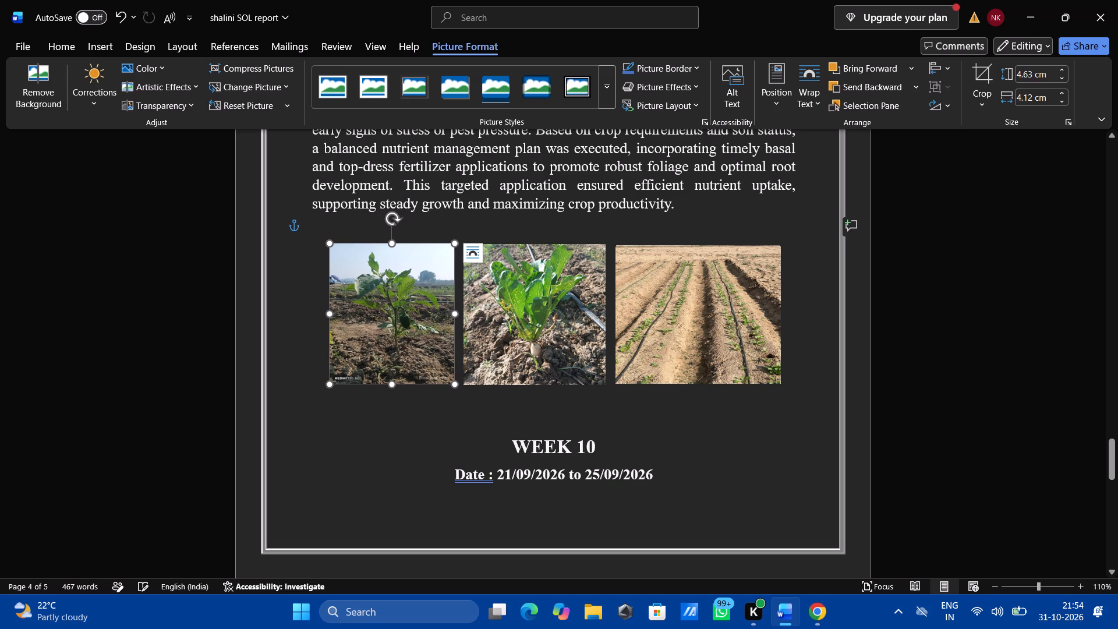
Change the WEEK 10 heading below the Week 13 photos to WEEK 14.
{"action": "scroll", "coordinate": [673, 427], "scroll_direction": "down", "scroll_amount": 1}
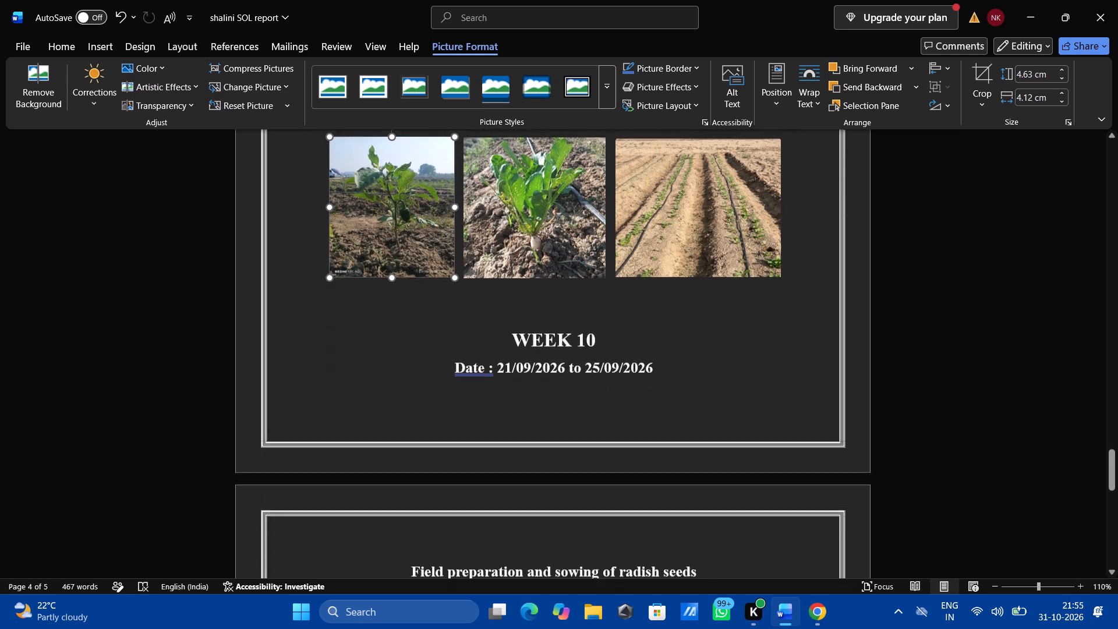
{"action": "scroll", "coordinate": [673, 427], "scroll_direction": "down", "scroll_amount": 1}
{"action": "scroll", "coordinate": [673, 427], "scroll_direction": "up", "scroll_amount": 3}
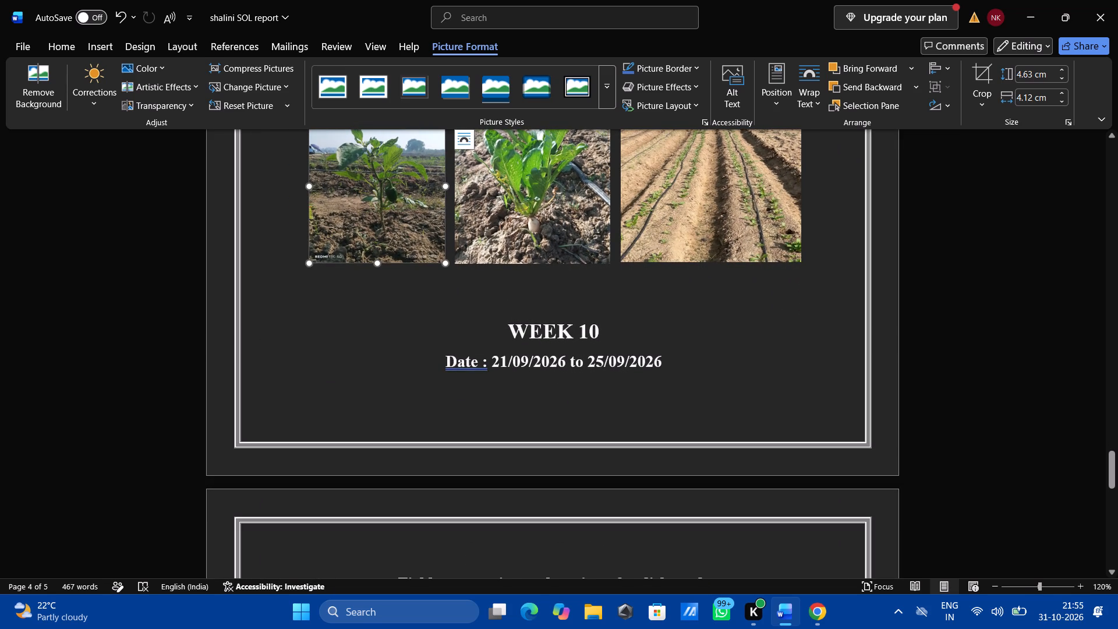
{"action": "scroll", "coordinate": [710, 380], "scroll_direction": "up", "scroll_amount": 2}
{"action": "scroll", "coordinate": [710, 380], "scroll_direction": "down", "scroll_amount": 6}
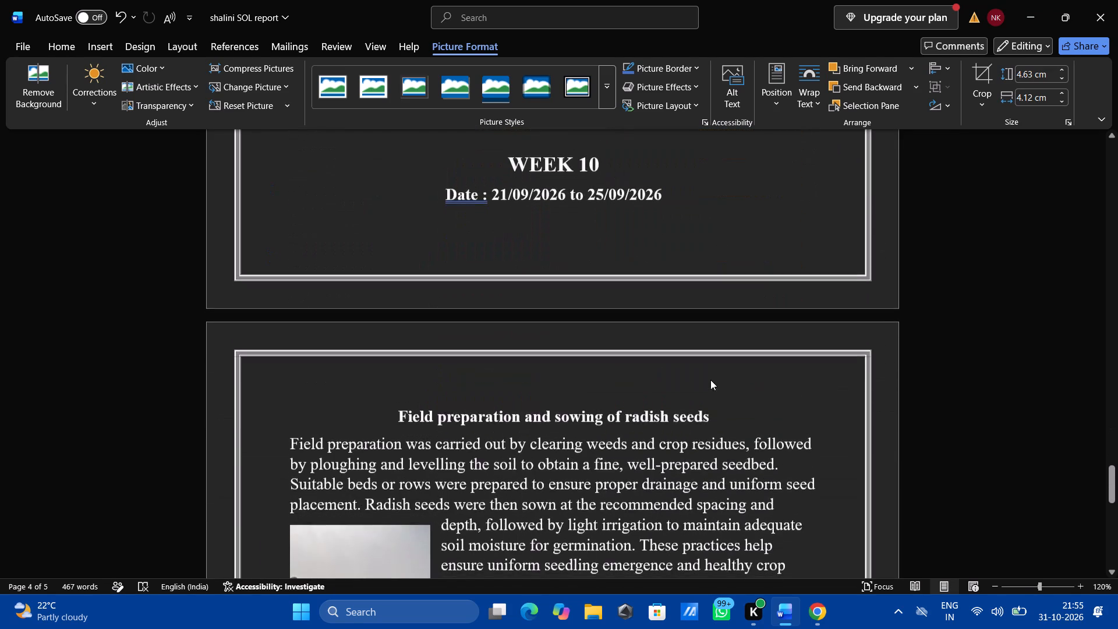
{"action": "left_click", "coordinate": [603, 166]}
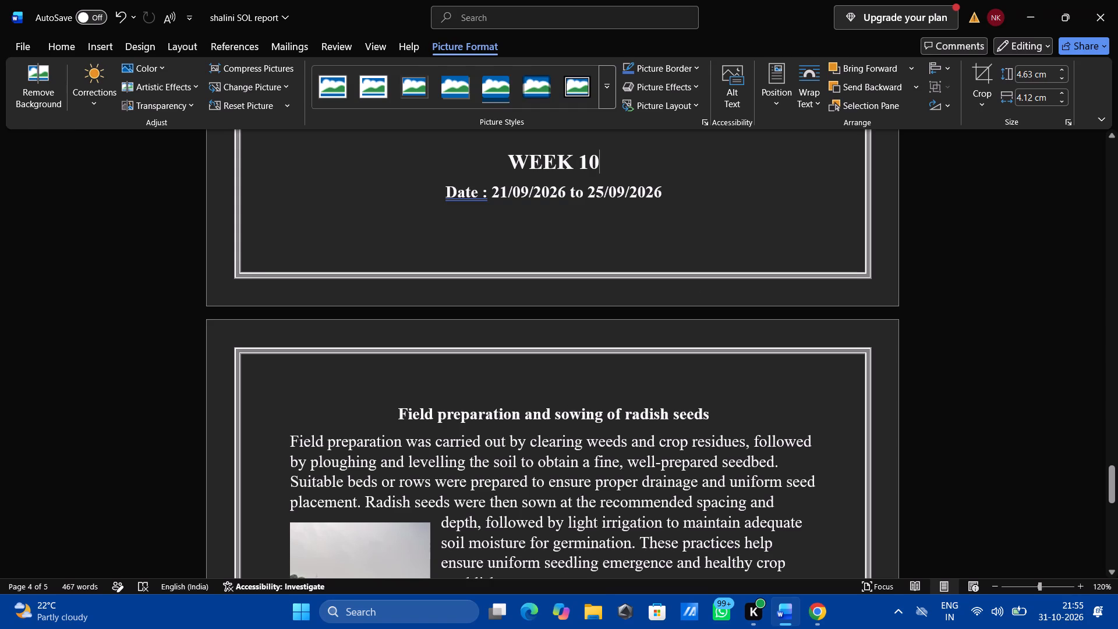
{"action": "key", "text": "BackSpace"}
{"action": "key", "text": "4"}
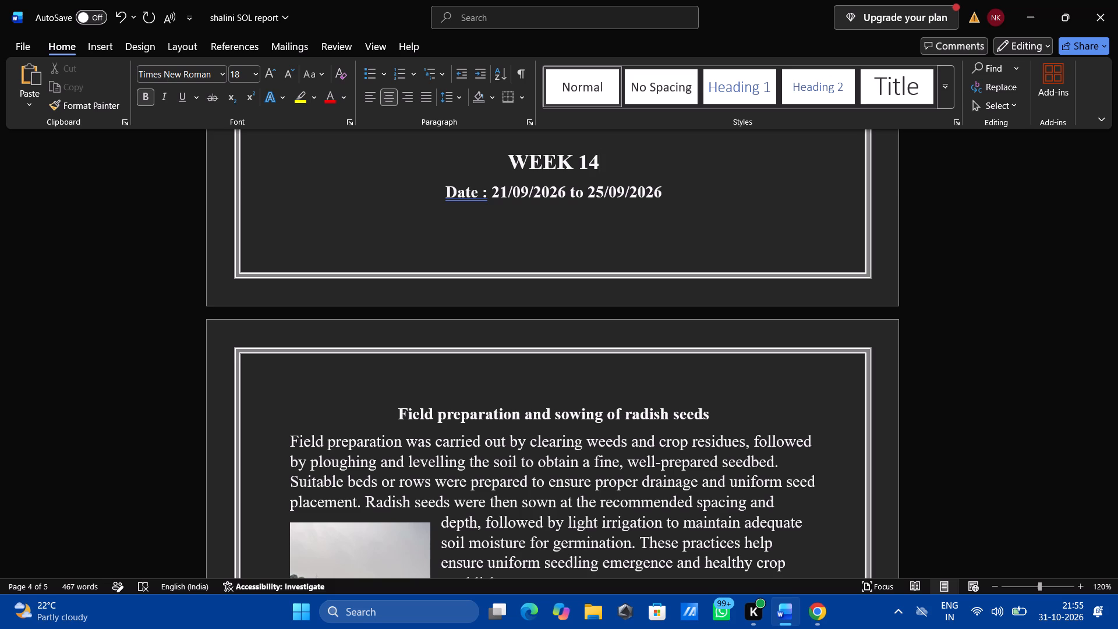
Change the Week 14 date line to 26/10/2026 to 31/10/2026.
{"action": "left_click", "coordinate": [526, 189]}
{"action": "key", "text": "BackSpace"}
{"action": "key", "text": "BackSpace"}
{"action": "key", "text": "BackSpace"}
{"action": "key", "text": "BackSpace"}
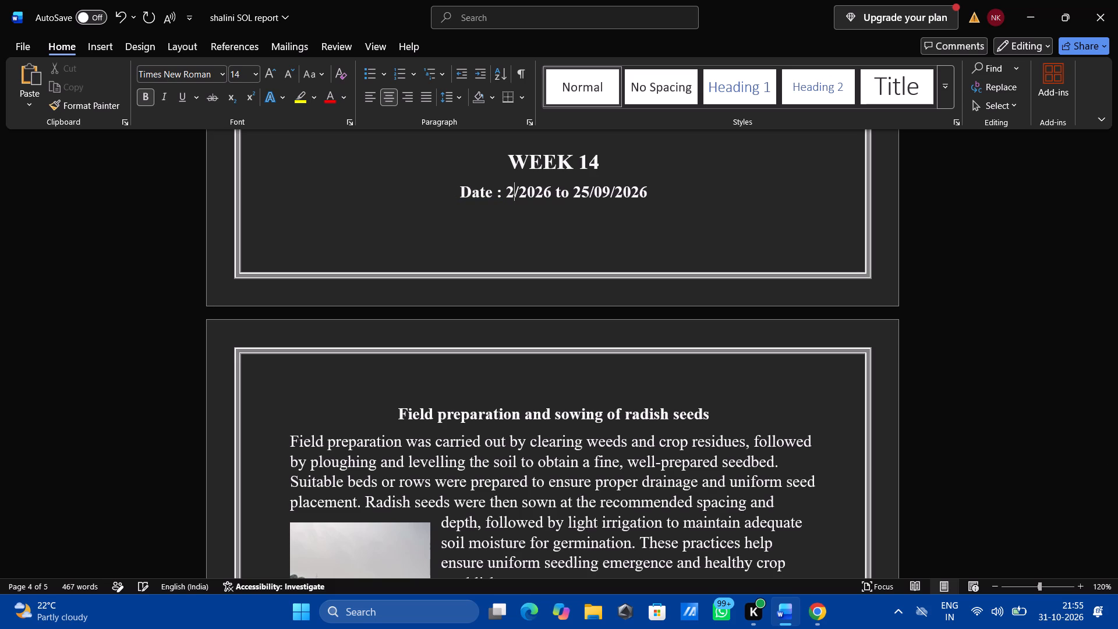
{"action": "key", "text": "6"}
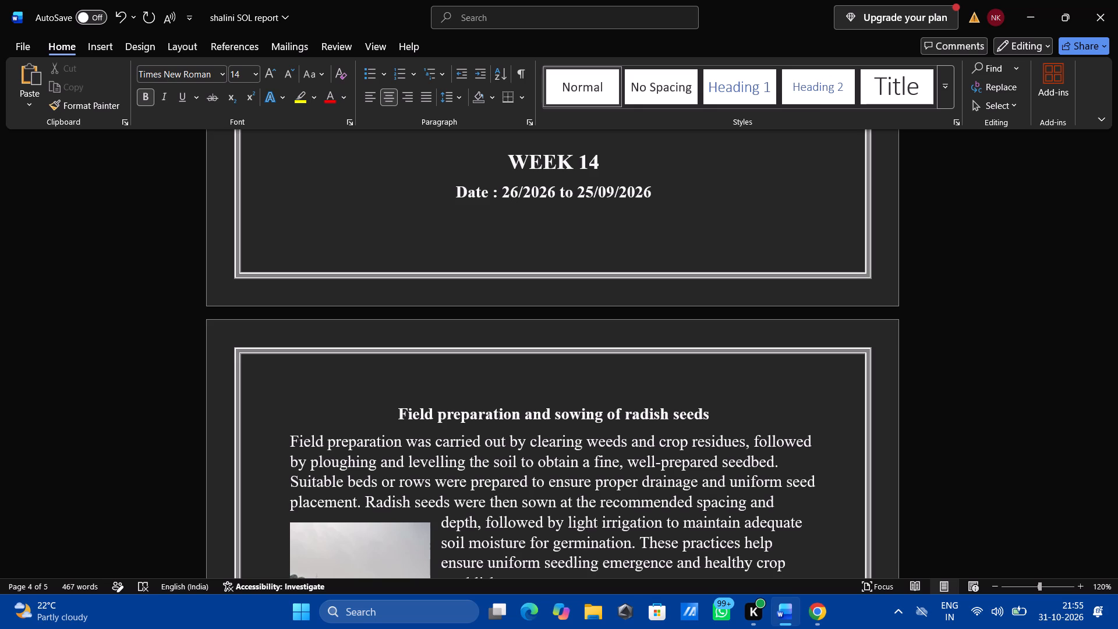
{"action": "key", "text": "slash"}
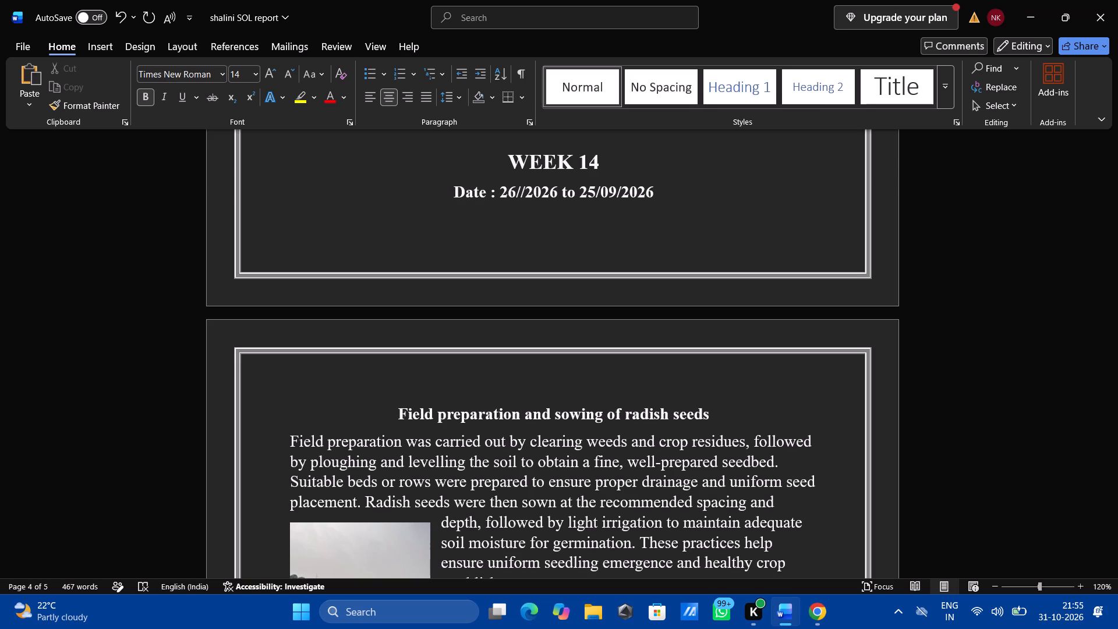
{"action": "type", "text": "10"}
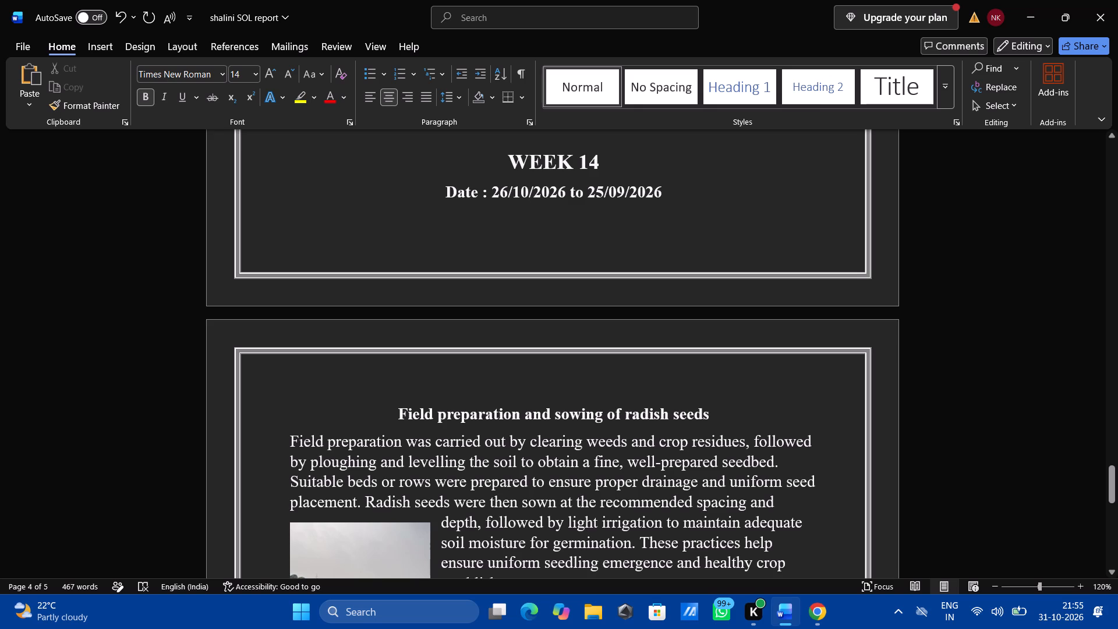
{"action": "left_click", "coordinate": [623, 193]}
{"action": "key", "text": "BackSpace"}
{"action": "key", "text": "BackSpace"}
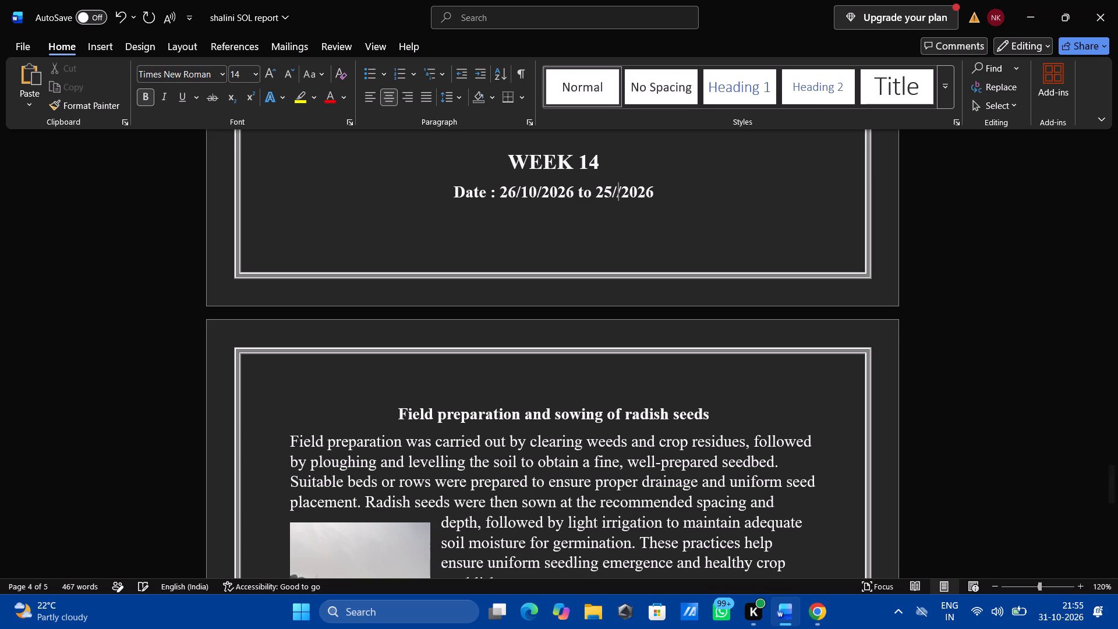
{"action": "key", "text": "BackSpace"}
{"action": "key", "text": "BackSpace"}
{"action": "key", "text": "BackSpace"}
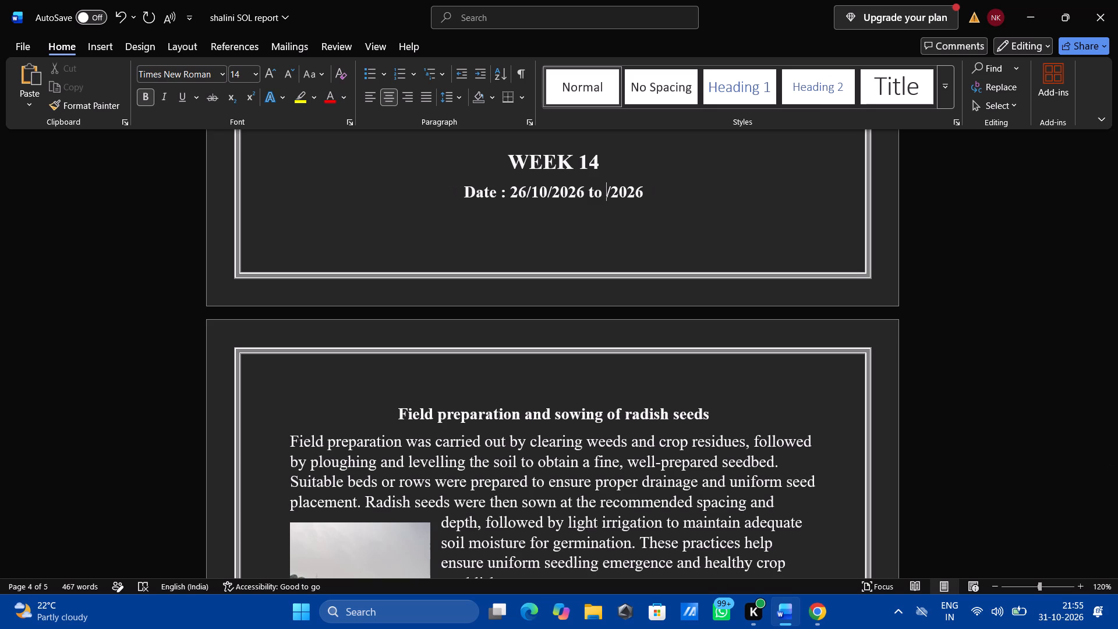
{"action": "type", "text": "31"}
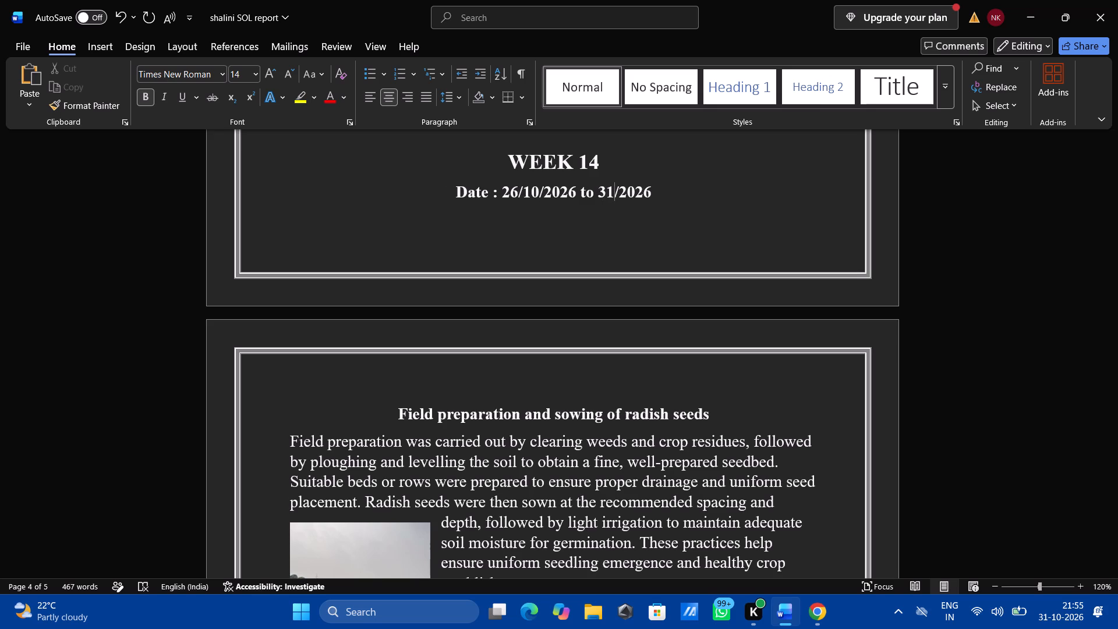
{"action": "type", "text": "/10"}
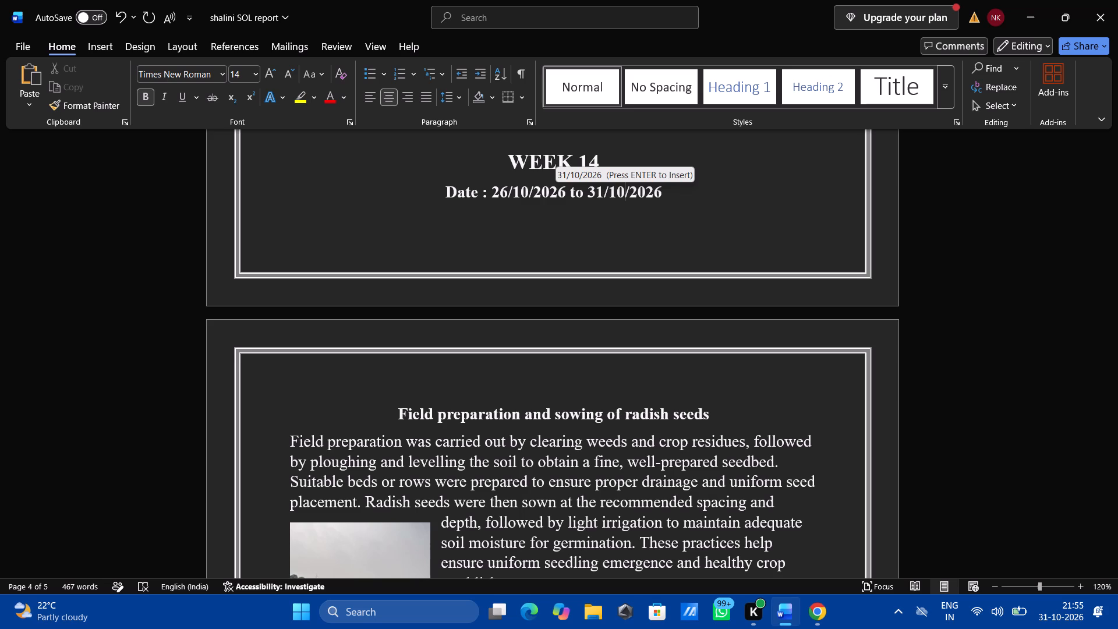
Replace the Week 14 title about field preparation and sowing of radish seeds with "Cabbage transplantation and radish cultivation".
{"action": "scroll", "coordinate": [620, 374], "scroll_direction": "down", "scroll_amount": 1}
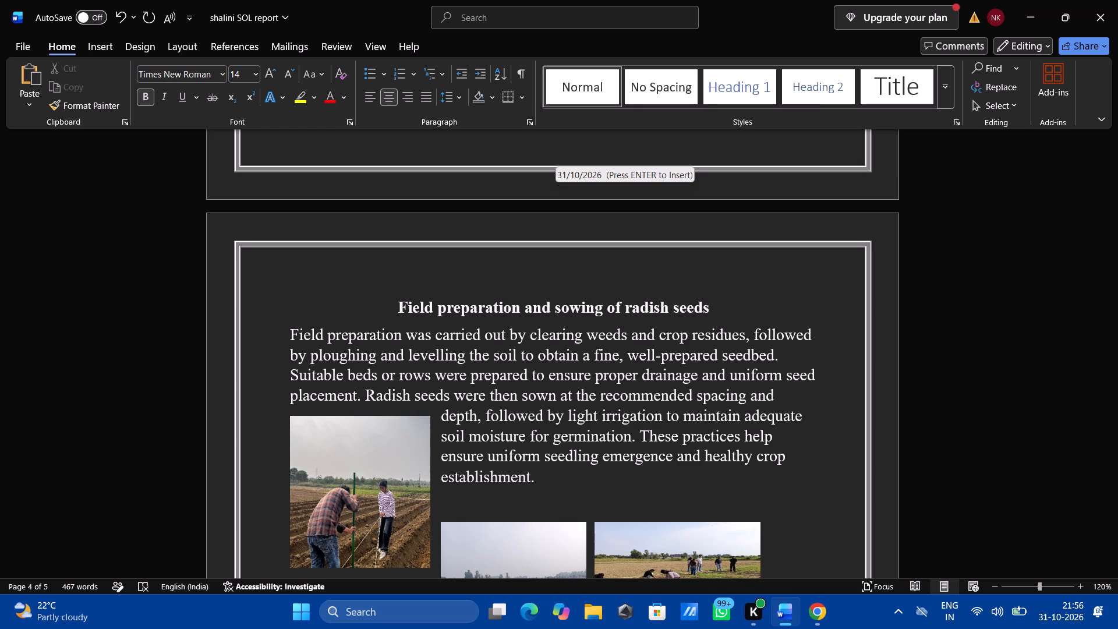
{"action": "left_click", "coordinate": [716, 310]}
{"action": "key", "text": "BackSpace"}
{"action": "key", "text": "BackSpace"}
{"action": "key", "text": "BackSpace"}
{"action": "key", "text": "BackSpace"}
{"action": "key", "text": "BackSpace"}
{"action": "key", "text": "BackSpace"}
{"action": "key", "text": "BackSpace"}
{"action": "key", "text": "BackSpace"}
{"action": "key", "text": "BackSpace"}
{"action": "key", "text": "BackSpace"}
{"action": "key", "text": "BackSpace"}
{"action": "key", "text": "BackSpace"}
{"action": "key", "text": "BackSpace"}
{"action": "key", "text": "BackSpace"}
{"action": "key", "text": "BackSpace"}
{"action": "key", "text": "BackSpace"}
{"action": "key", "text": "BackSpace"}
{"action": "key", "text": "BackSpace"}
{"action": "key", "text": "BackSpace"}
{"action": "key", "text": "BackSpace"}
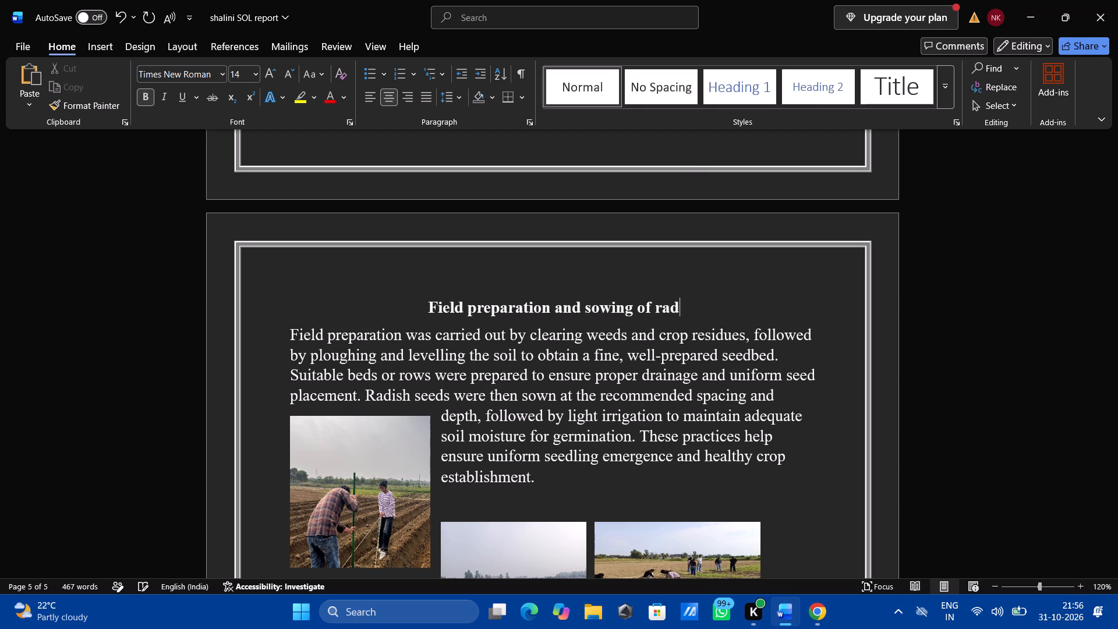
{"action": "key", "text": "BackSpace"}
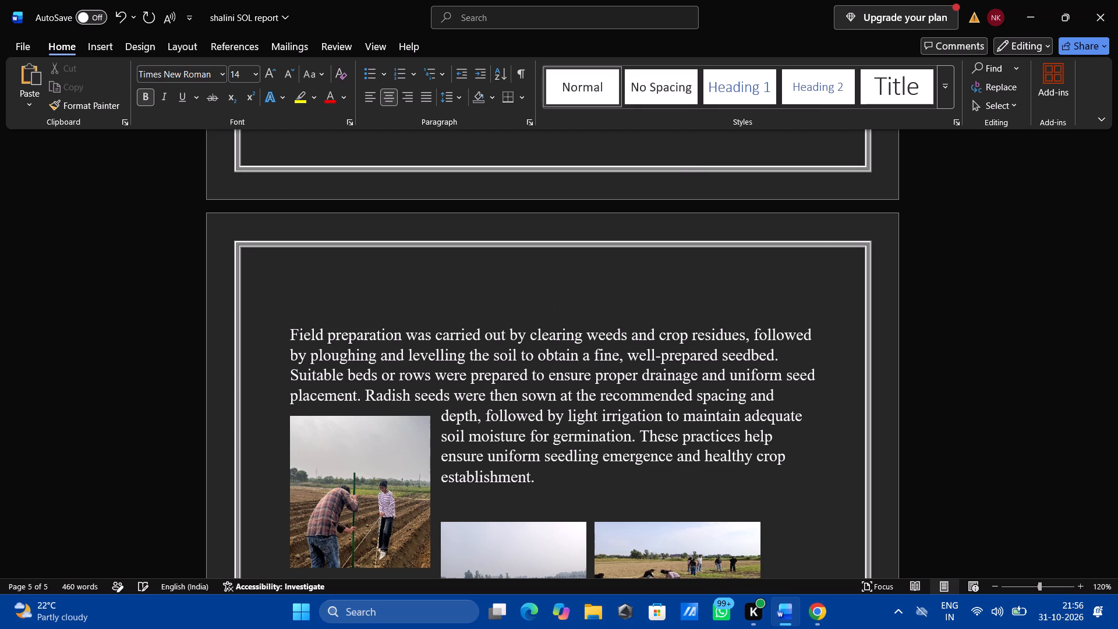
{"action": "key", "text": "c"}
{"action": "type", "text": "abbage"}
{"action": "key", "text": "space"}
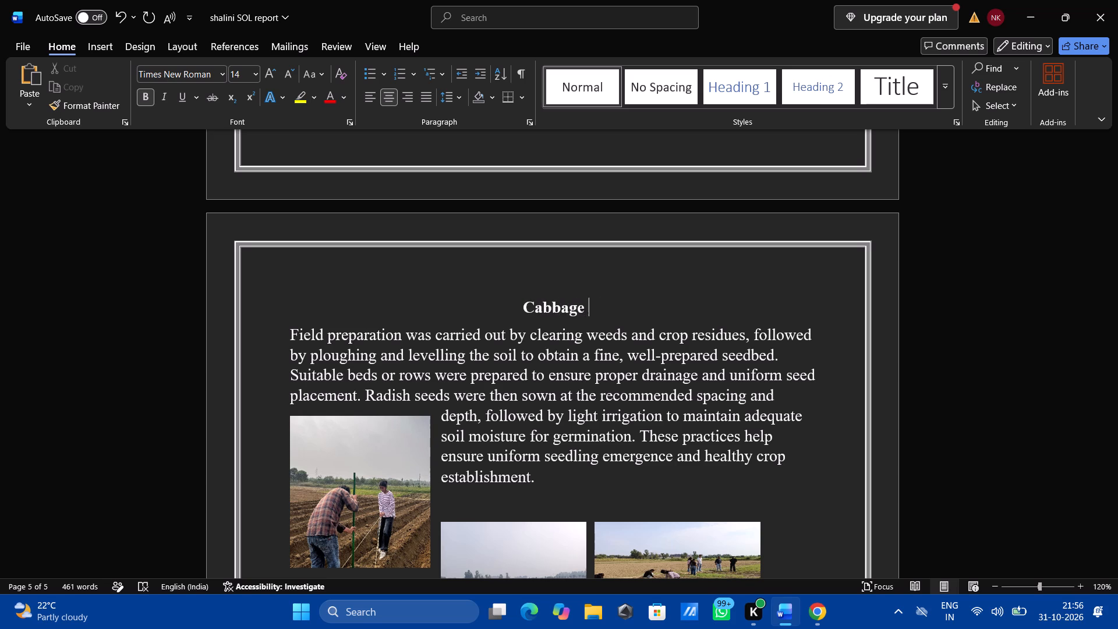
{"action": "type", "text": "transpl"}
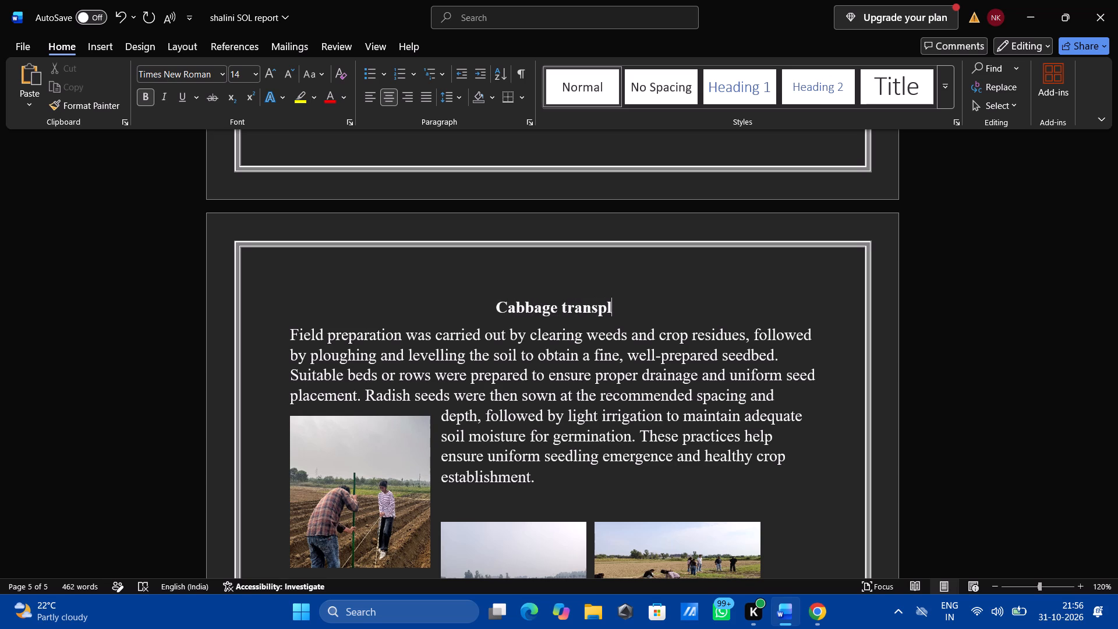
{"action": "type", "text": "antation"}
{"action": "key", "text": "space"}
{"action": "type", "text": "and radish"}
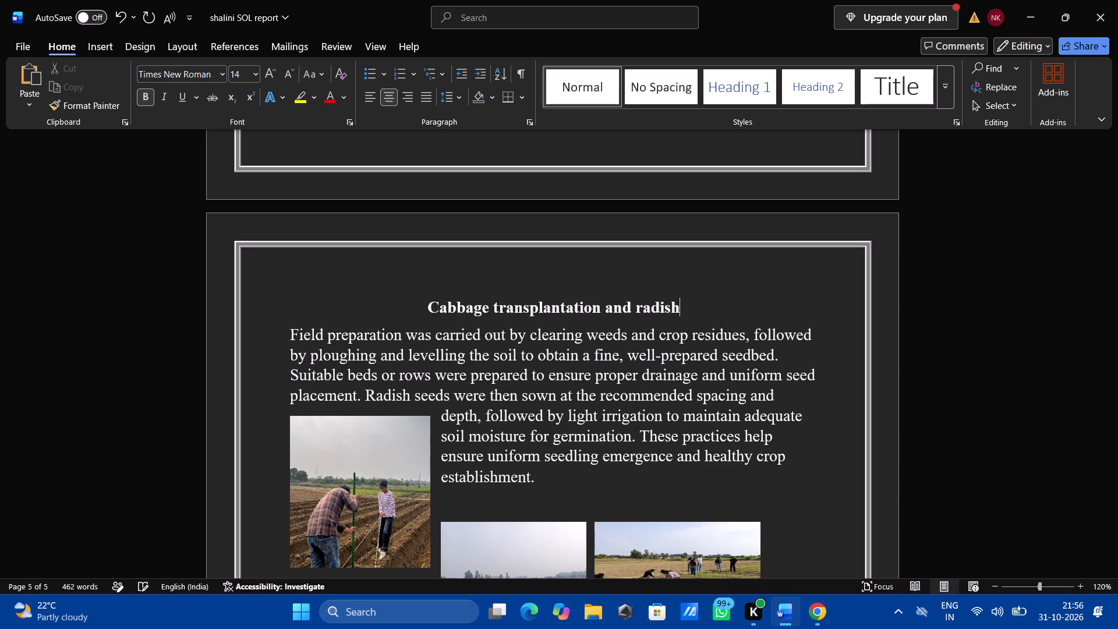
{"action": "key", "text": "space"}
{"action": "type", "text": "cultivation"}
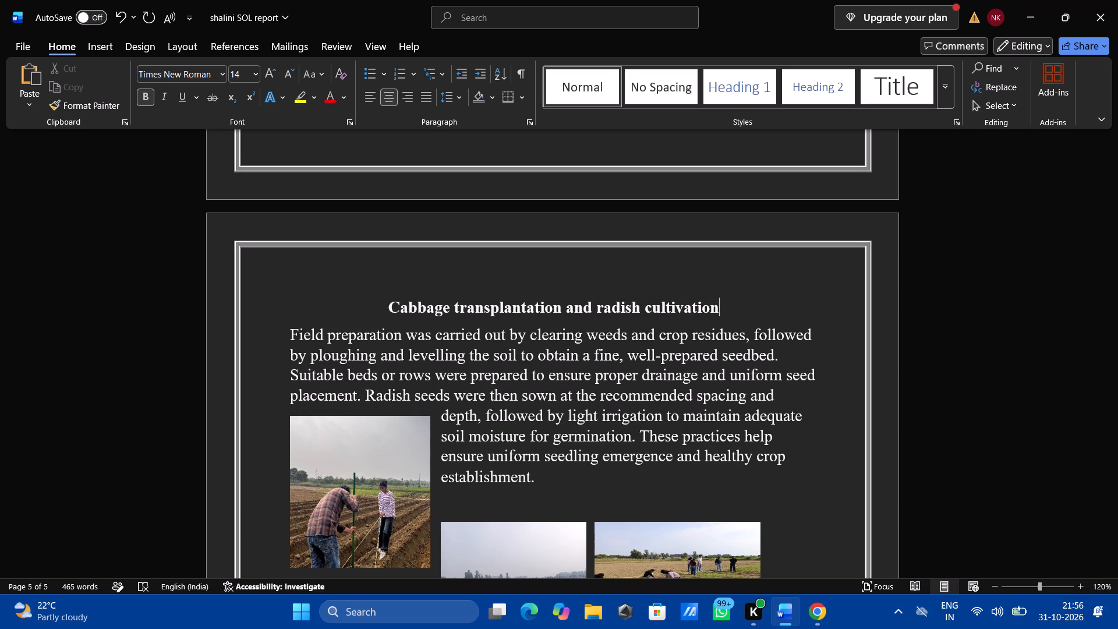
{"action": "scroll", "coordinate": [716, 310], "scroll_direction": "down", "scroll_amount": 1}
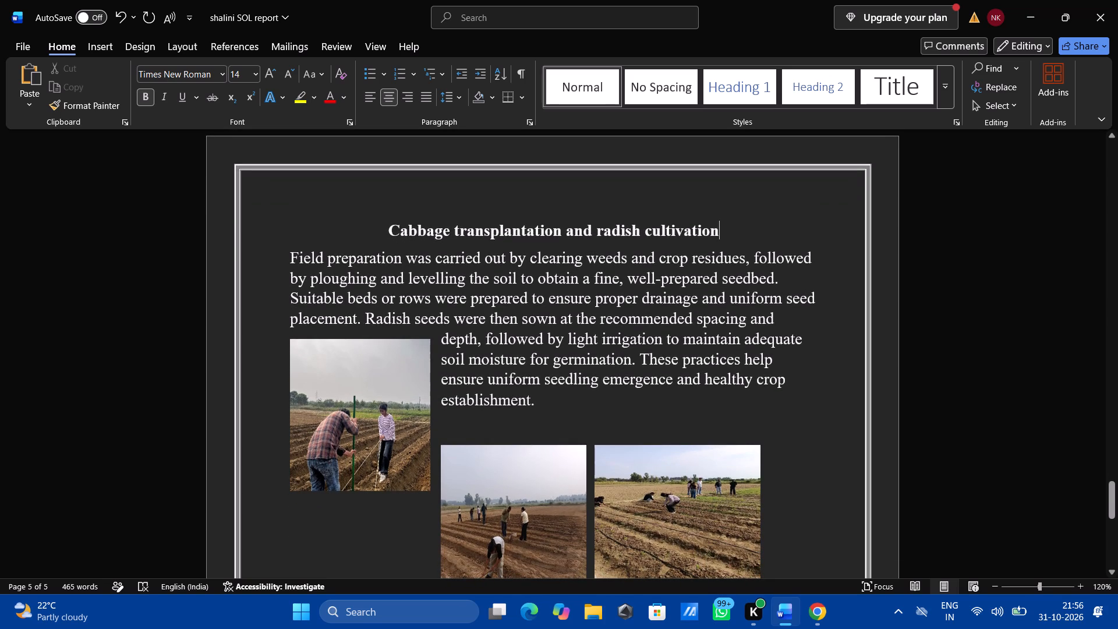
{"action": "left_click_drag", "start_coordinate": [384, 231], "coordinate": [746, 224]}
{"action": "key", "text": "ctrl+c"}
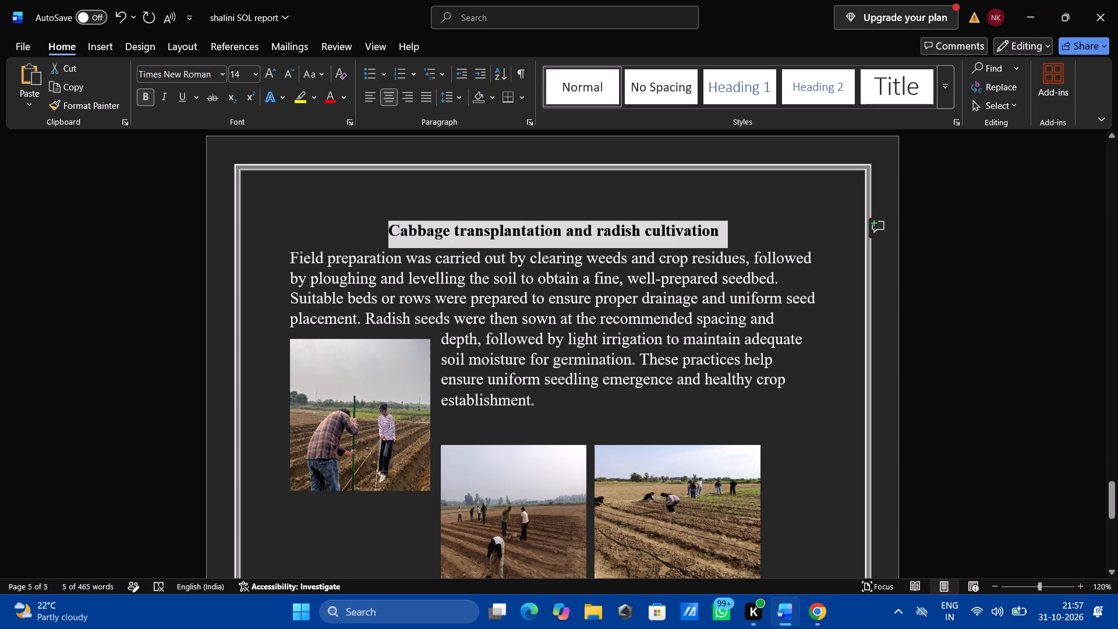
{"action": "left_click_drag", "start_coordinate": [412, 441], "coordinate": [393, 516]}
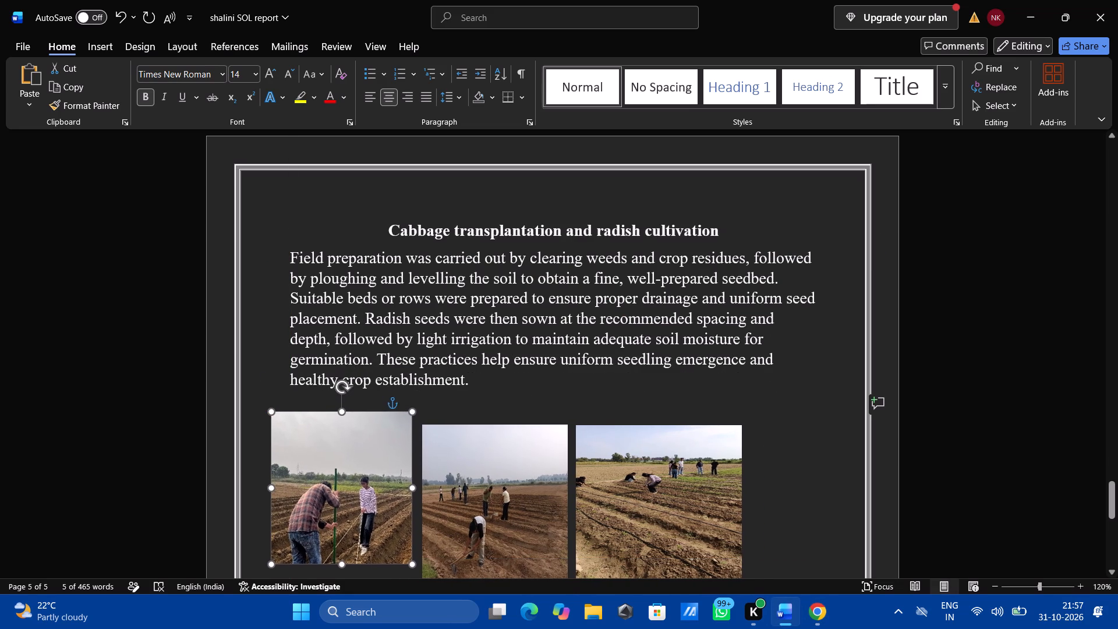
{"action": "left_click_drag", "start_coordinate": [393, 516], "coordinate": [397, 524]}
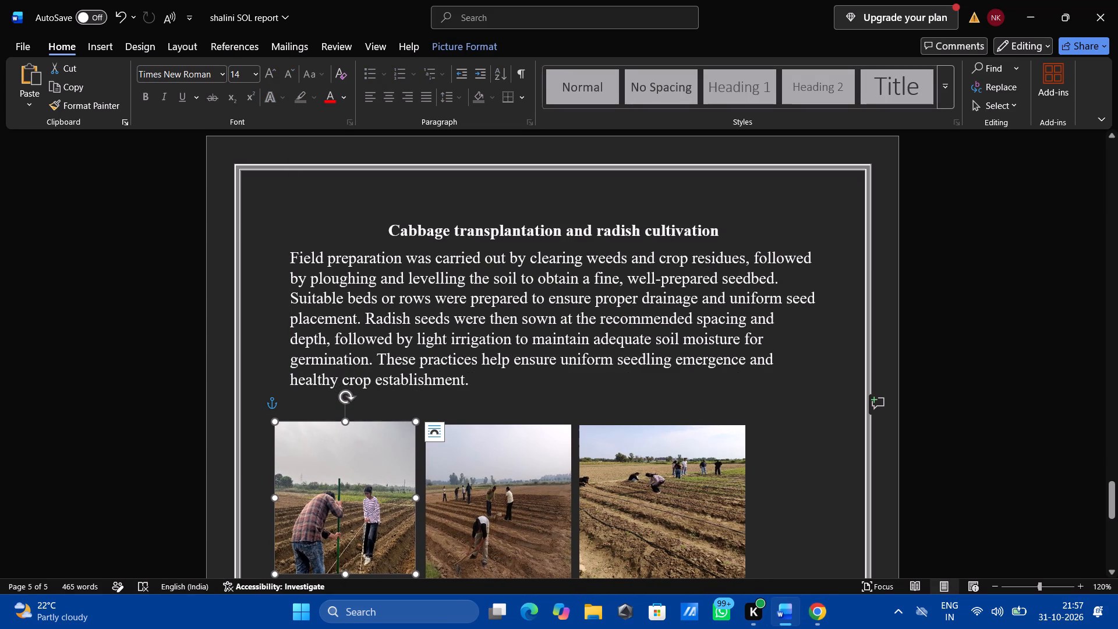
Place the text cursor at the start of the field preparation paragraph under the Week 14 title.
{"action": "left_click", "coordinate": [285, 257]}
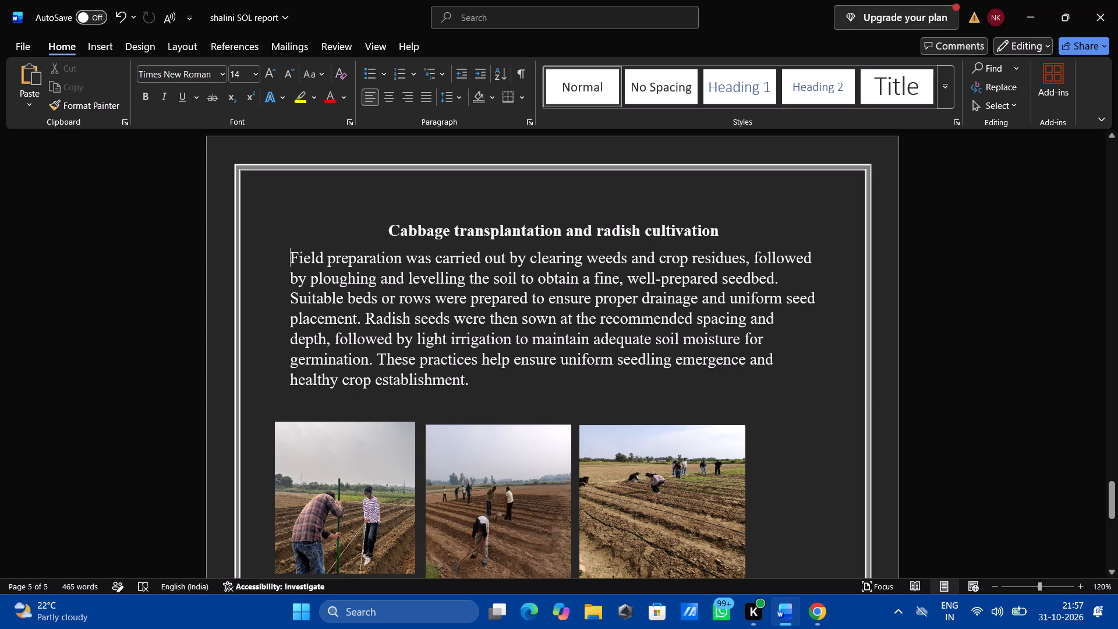
Paste the copied cabbage transplantation paragraph under the Week 14 title and delete the old field preparation paragraph that follows it.
{"action": "key", "text": "ctrl+v"}
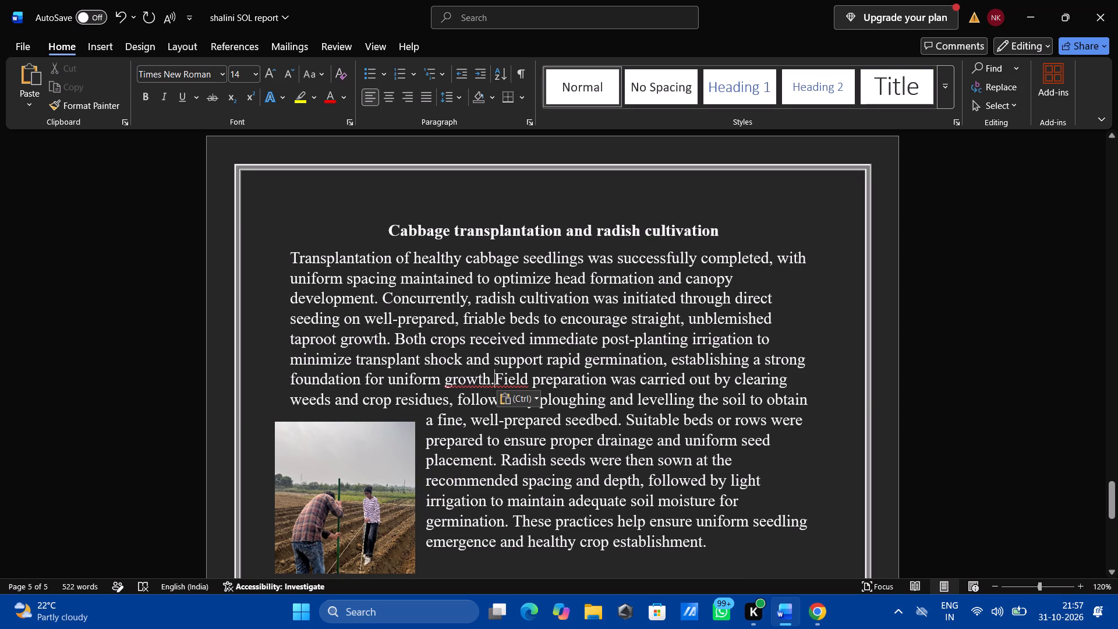
{"action": "left_click_drag", "start_coordinate": [497, 379], "coordinate": [521, 401]}
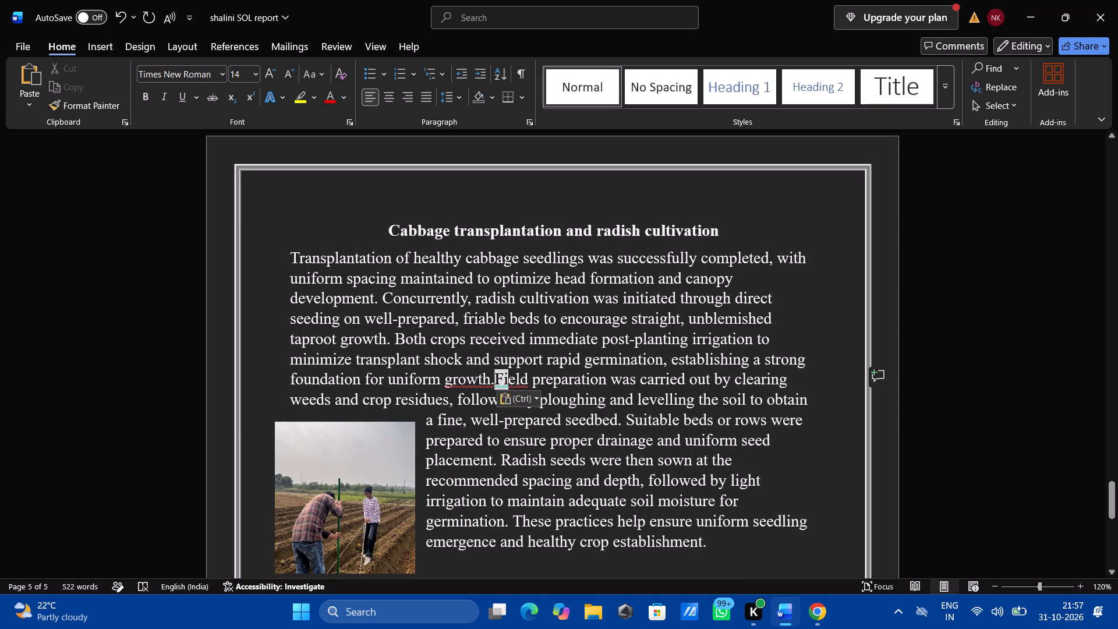
{"action": "left_click_drag", "start_coordinate": [521, 401], "coordinate": [717, 545]}
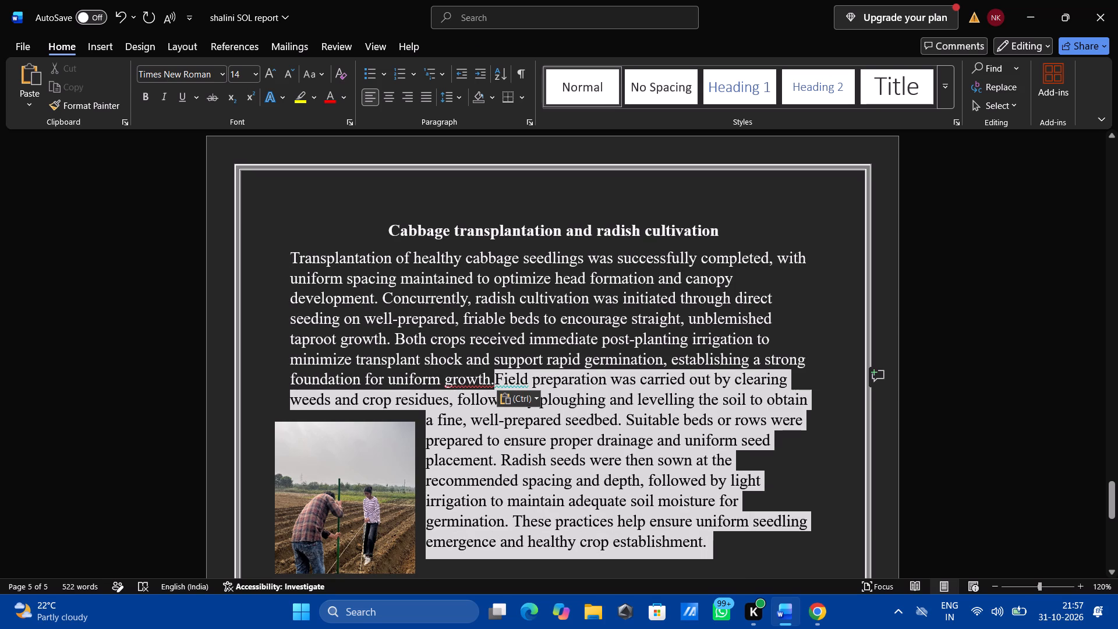
{"action": "left_click_drag", "start_coordinate": [717, 545], "coordinate": [718, 546]}
{"action": "key", "text": "BackSpace"}
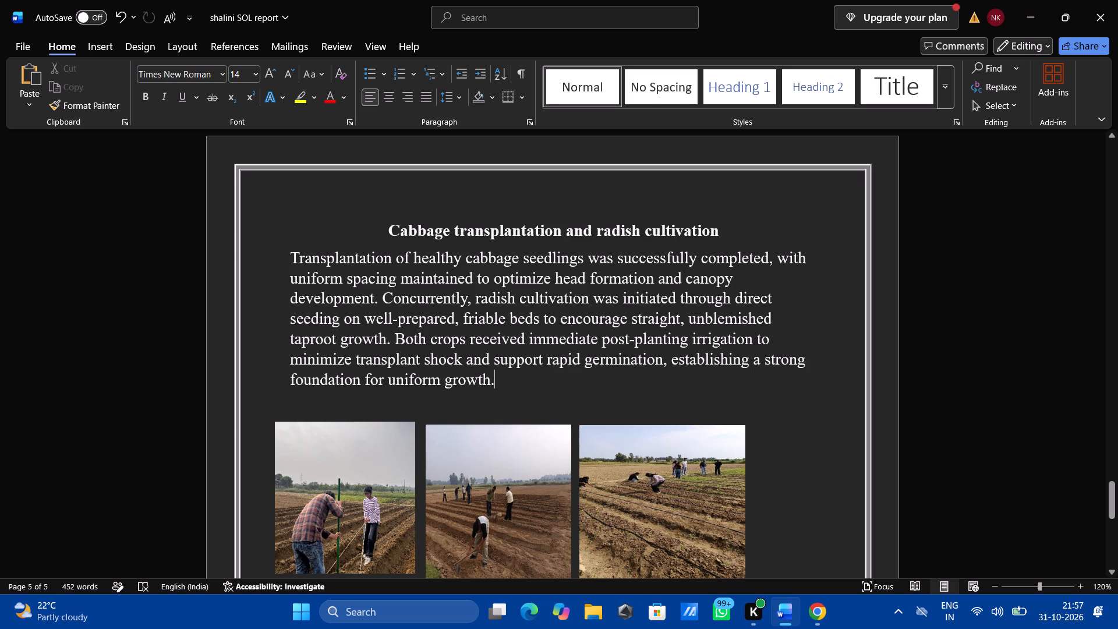
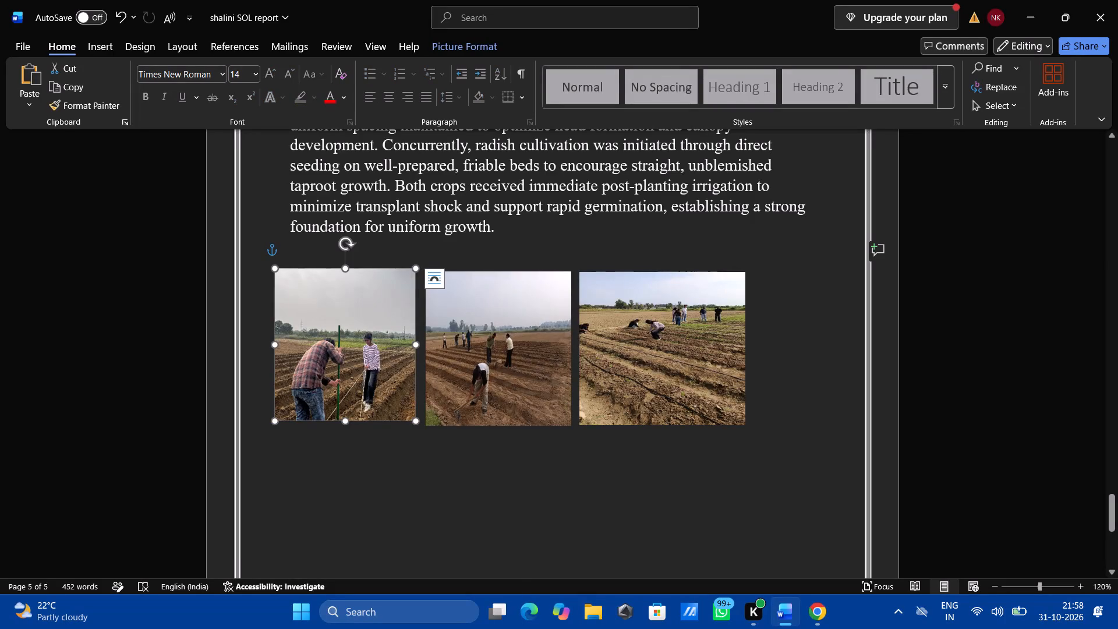
Replace the photo of two people at the green pole with "WhatsApp Image 2026-10-31 at 9.45.54 PM" from Downloads.
{"action": "right_click", "coordinate": [356, 312]}
{"action": "left_click", "coordinate": [430, 361]}
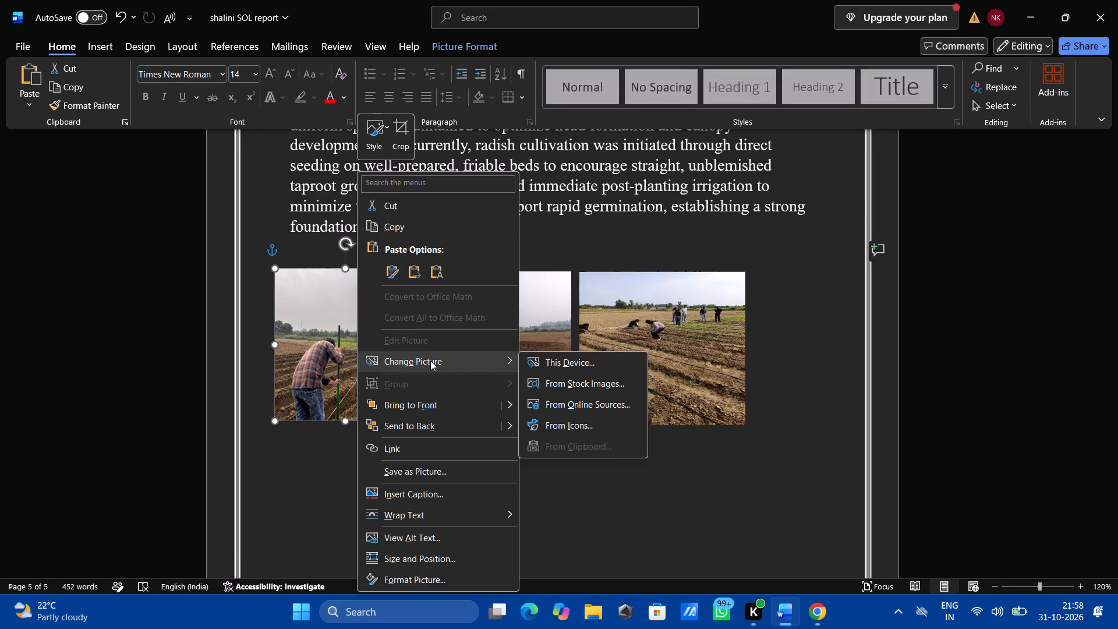
{"action": "left_click", "coordinate": [532, 371]}
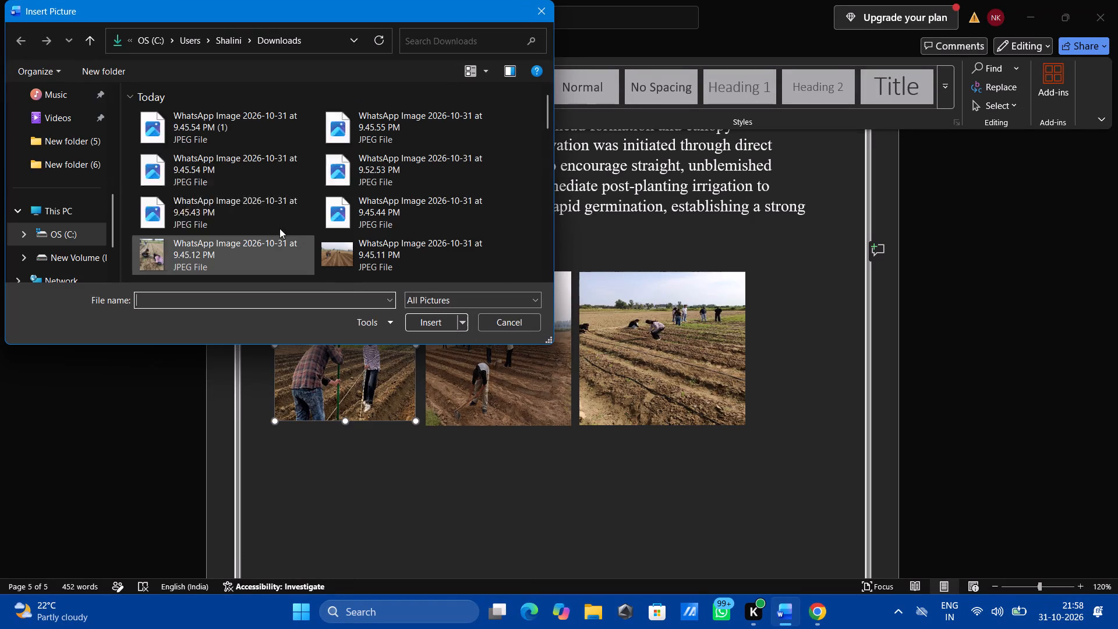
{"action": "left_click", "coordinate": [195, 176]}
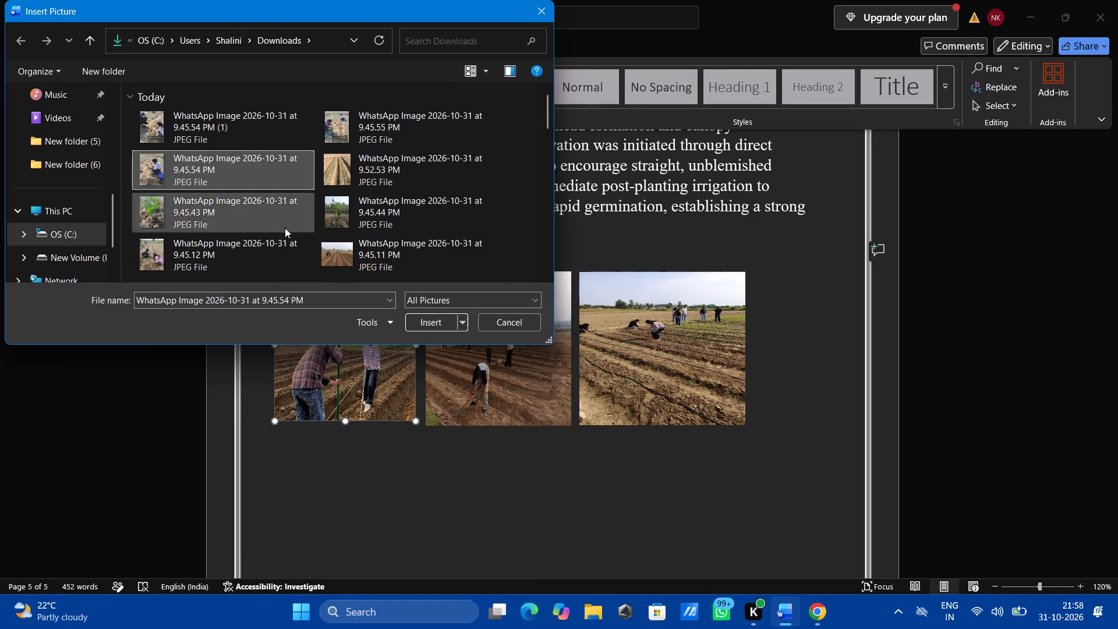
{"action": "left_click", "coordinate": [417, 326]}
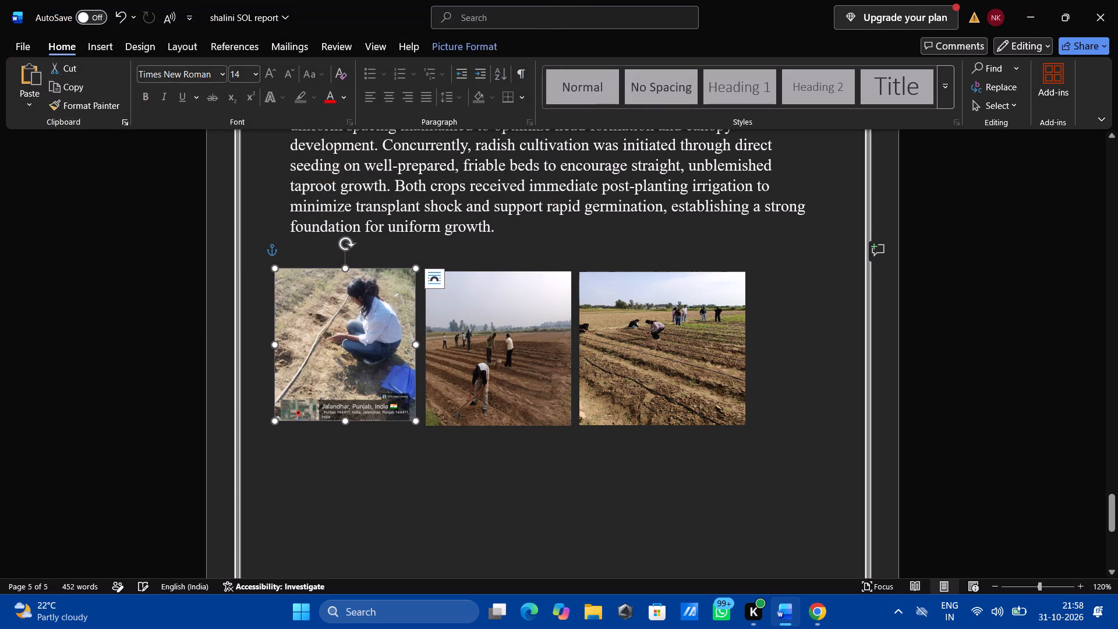
Replace the middle field photo with "WhatsApp Image 2026-10-31 at 9.45.55 PM" from the Downloads folder.
{"action": "left_click", "coordinate": [525, 340]}
{"action": "right_click", "coordinate": [525, 340]}
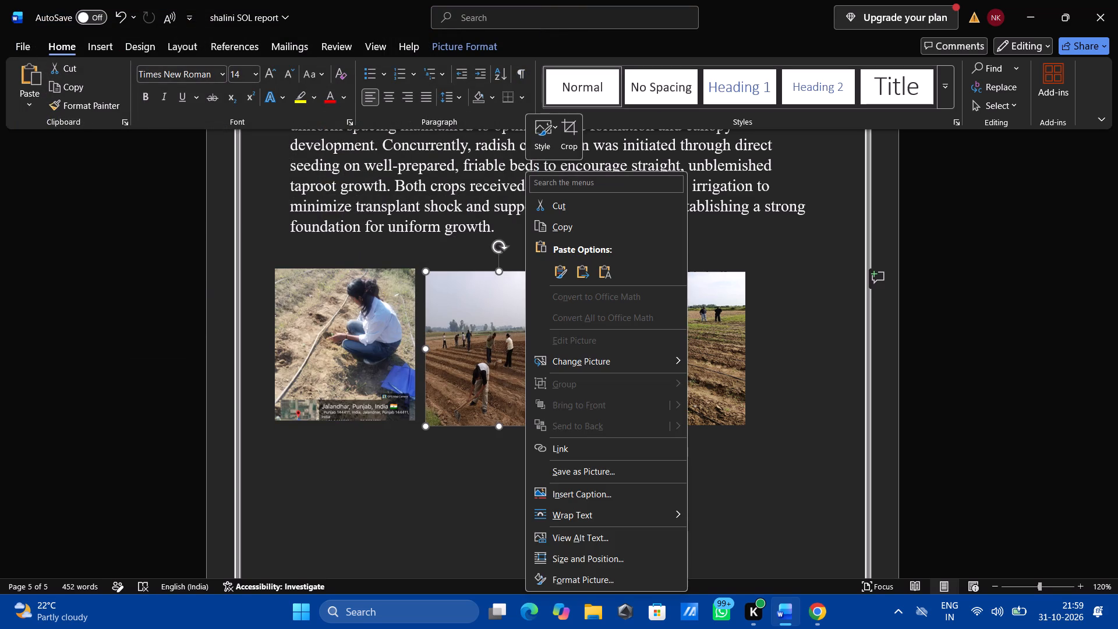
{"action": "left_click", "coordinate": [600, 365]}
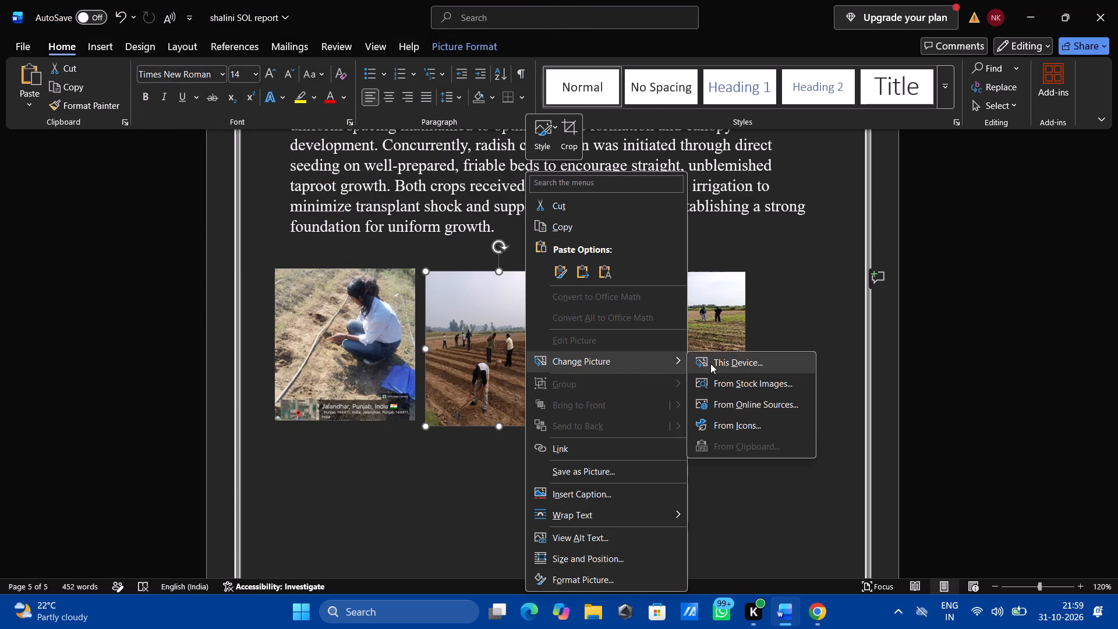
{"action": "left_click", "coordinate": [713, 363]}
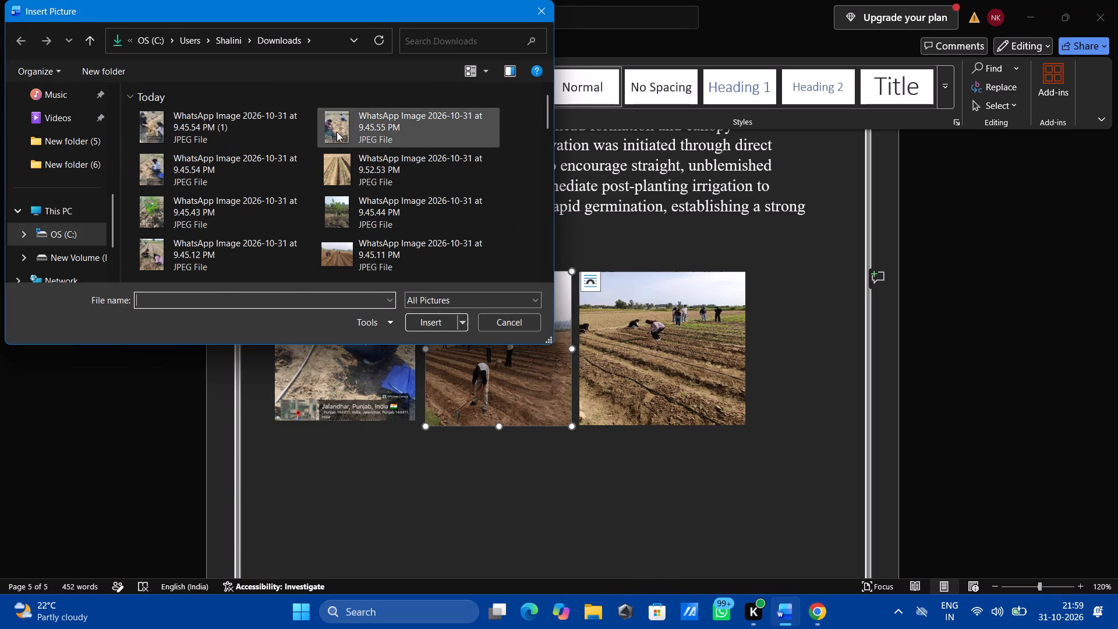
{"action": "left_click", "coordinate": [390, 127]}
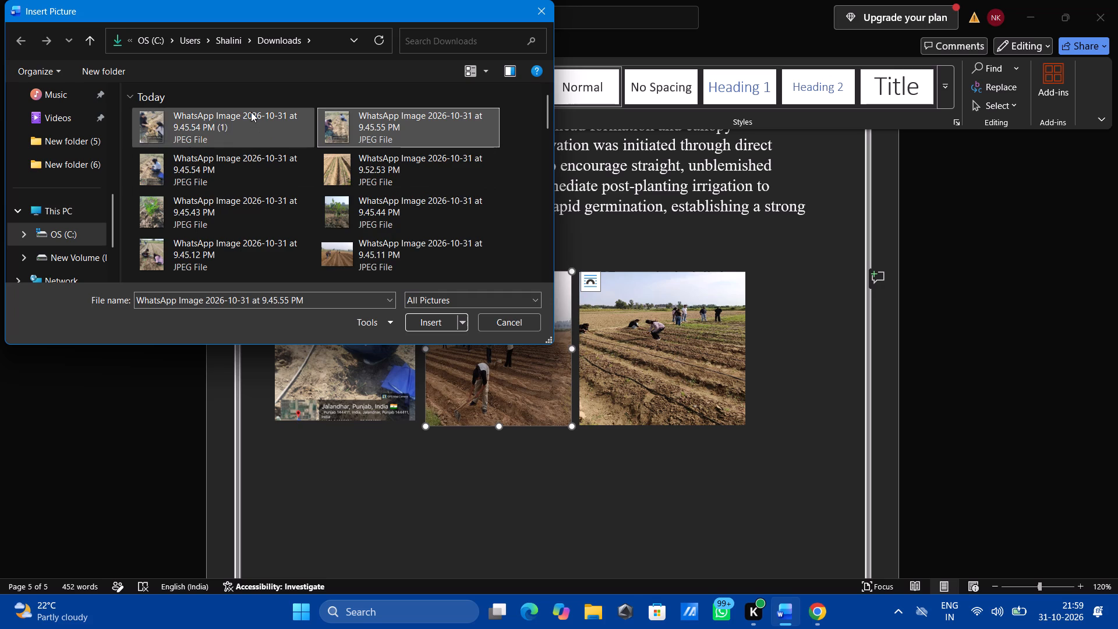
{"action": "left_click", "coordinate": [442, 328]}
Replace the third photo in the row with "WhatsApp Image 2026-10-31 at 9.45.54 PM (1)" from the Downloads folder.
{"action": "left_click", "coordinate": [632, 373]}
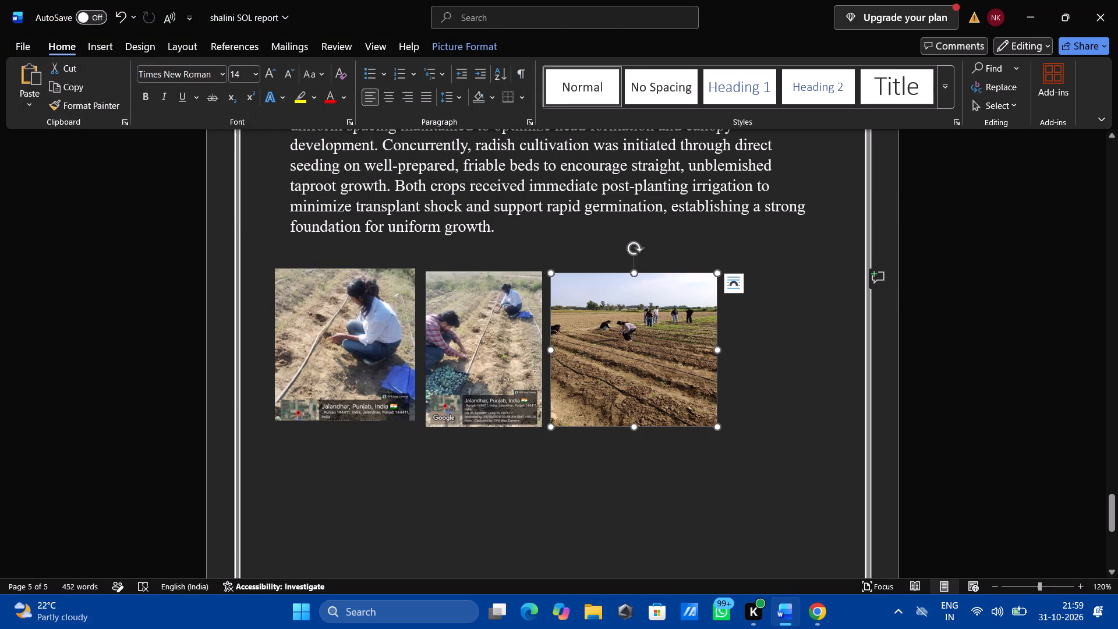
{"action": "right_click", "coordinate": [632, 373]}
{"action": "left_click", "coordinate": [674, 365]}
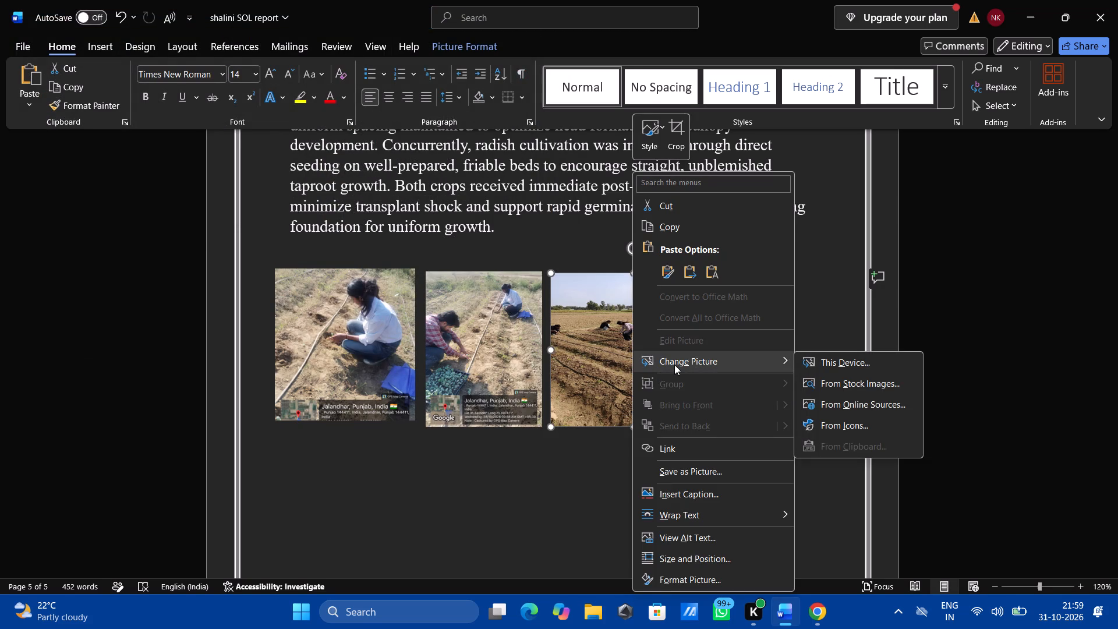
{"action": "left_click", "coordinate": [803, 364]}
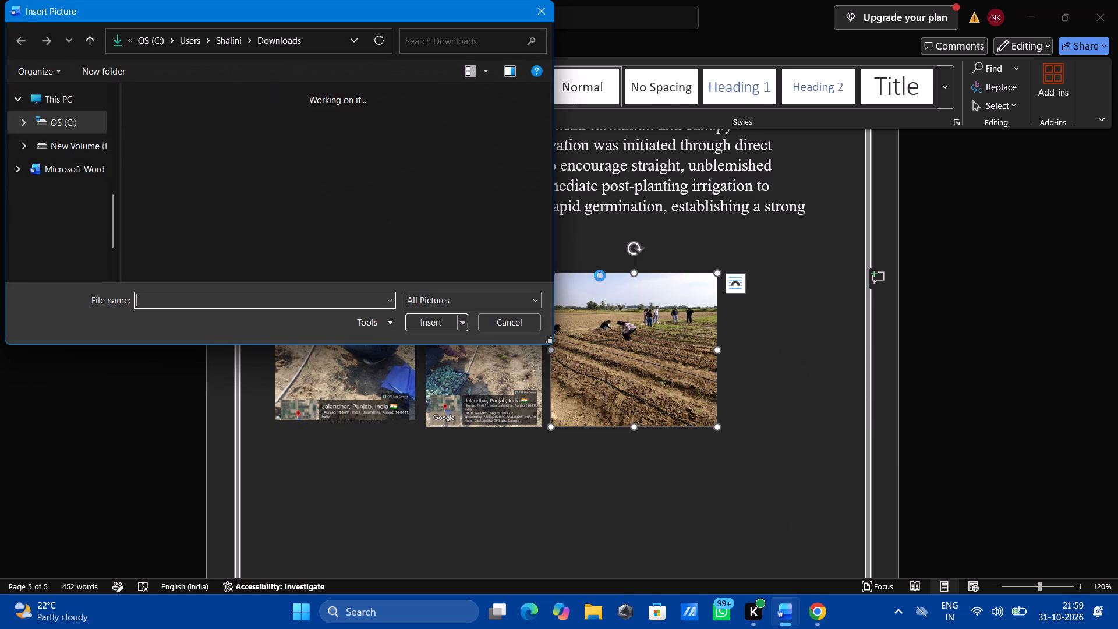
{"action": "left_click", "coordinate": [228, 136]}
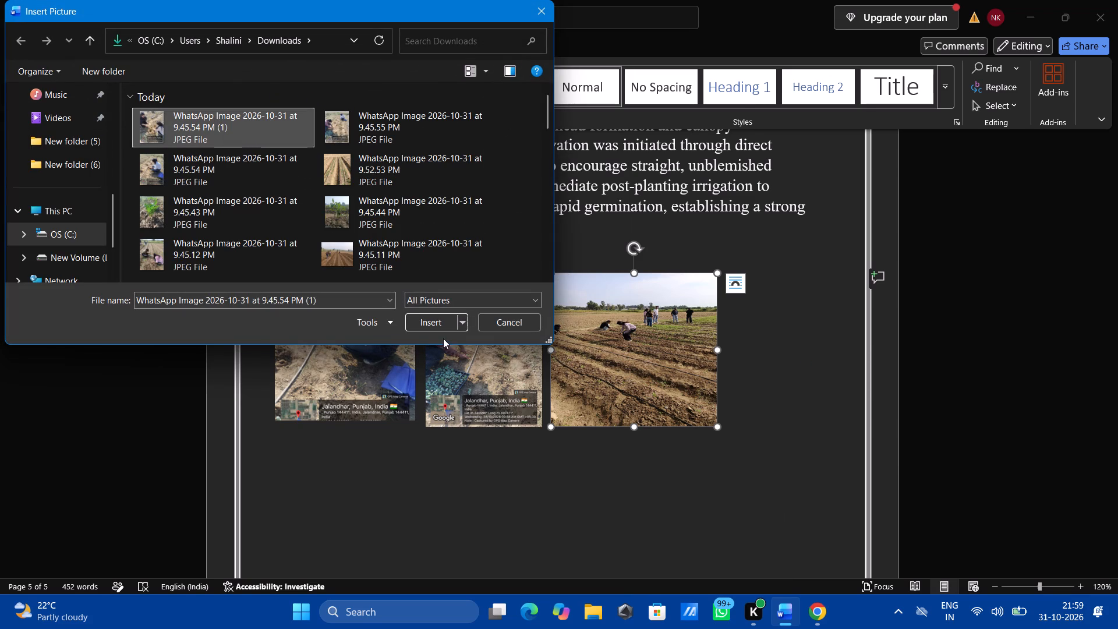
{"action": "left_click", "coordinate": [431, 328]}
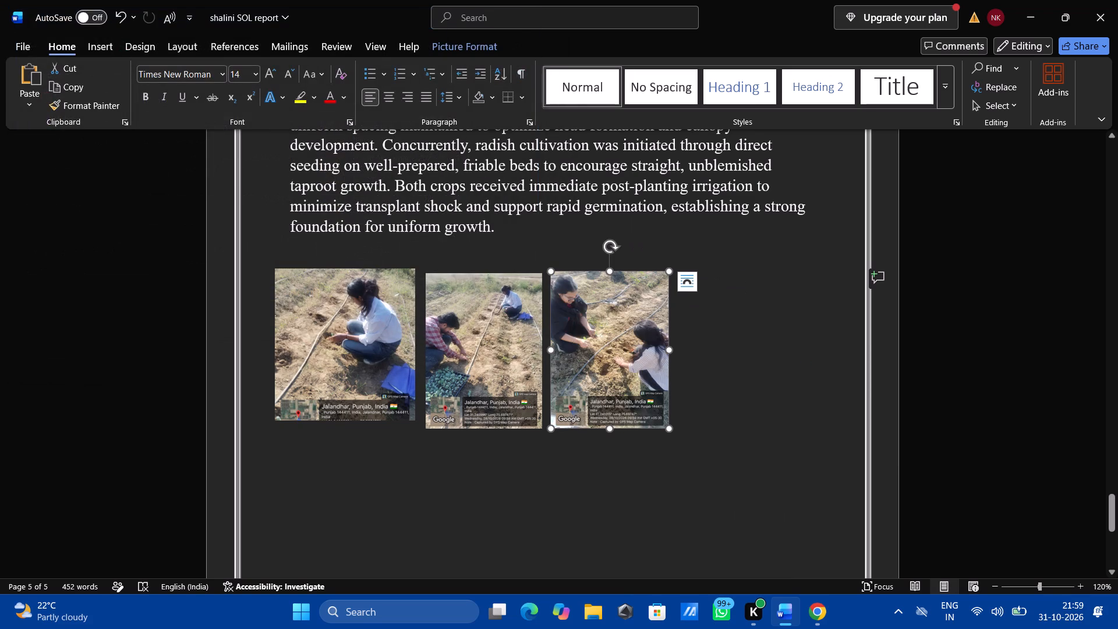
Nudge the first photo, of the lone woman crouching, slightly down and inward so its top lines up with the other two.
{"action": "left_click_drag", "start_coordinate": [339, 327], "coordinate": [340, 328]}
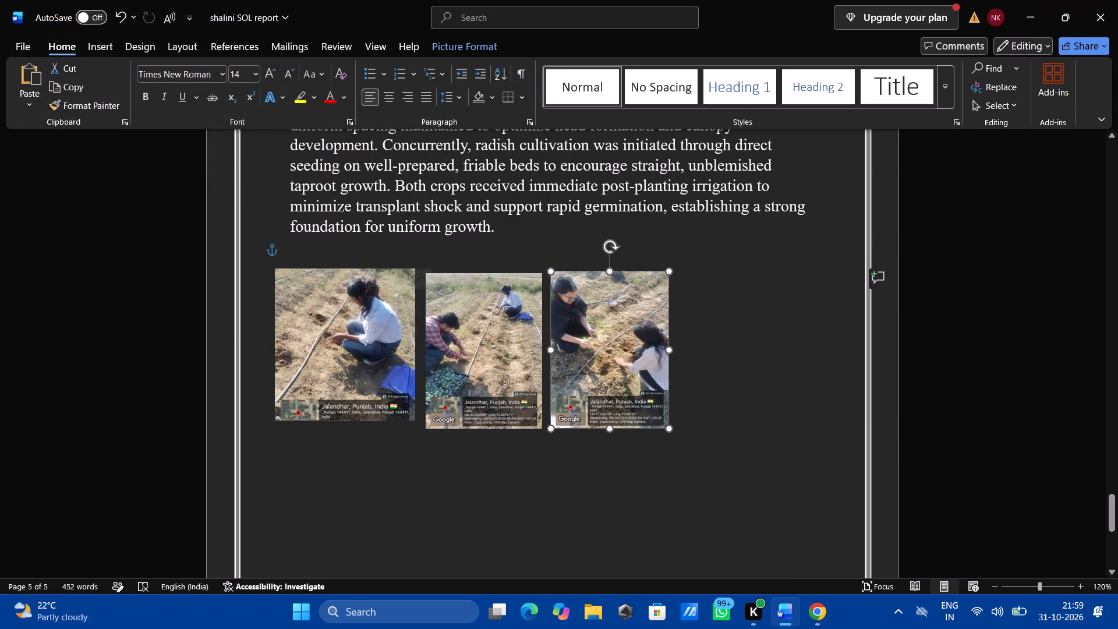
{"action": "left_click_drag", "start_coordinate": [340, 328], "coordinate": [345, 345]}
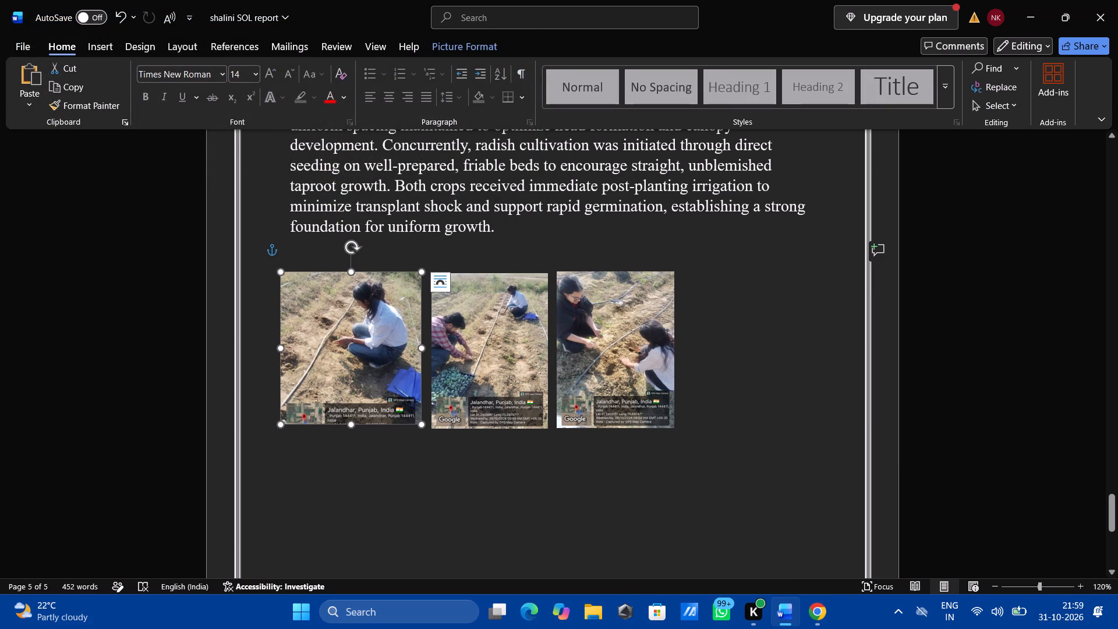
Stretch the middle and third photos wider, keeping their height, so their widths roughly match the first photo in the row.
{"action": "left_click", "coordinate": [500, 308]}
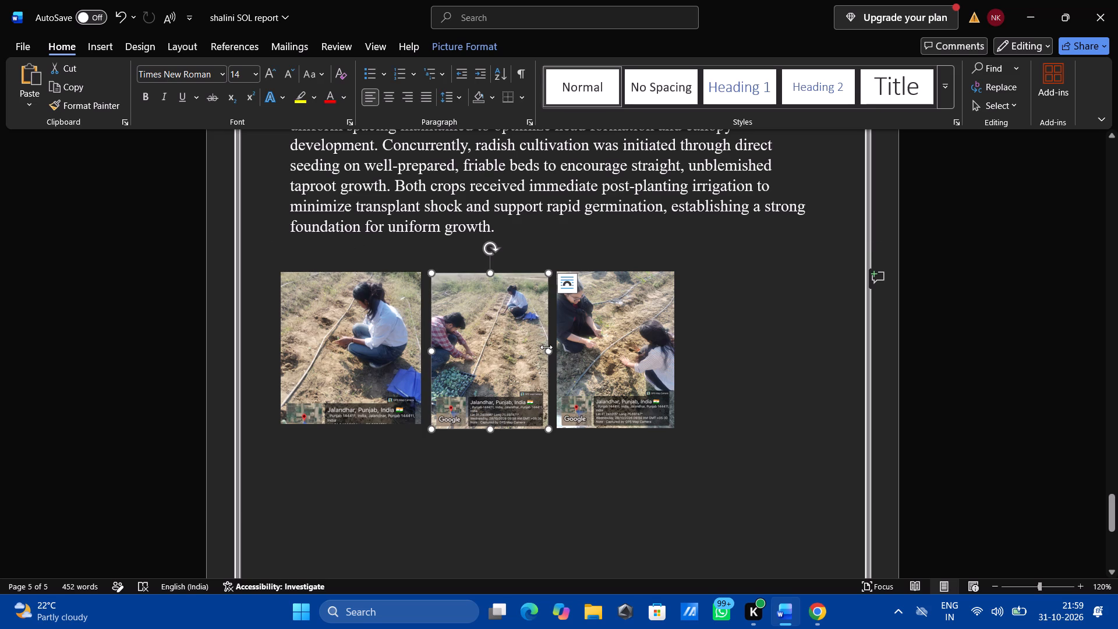
{"action": "left_click_drag", "start_coordinate": [547, 353], "coordinate": [555, 354]}
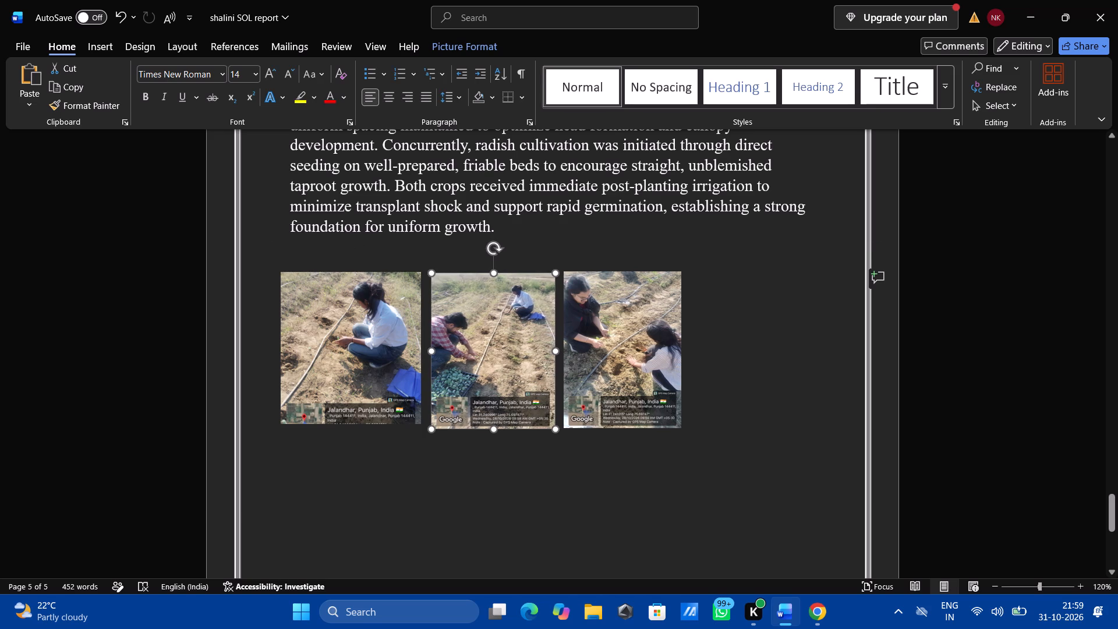
{"action": "left_click_drag", "start_coordinate": [555, 354], "coordinate": [565, 356]}
{"action": "left_click", "coordinate": [597, 355]}
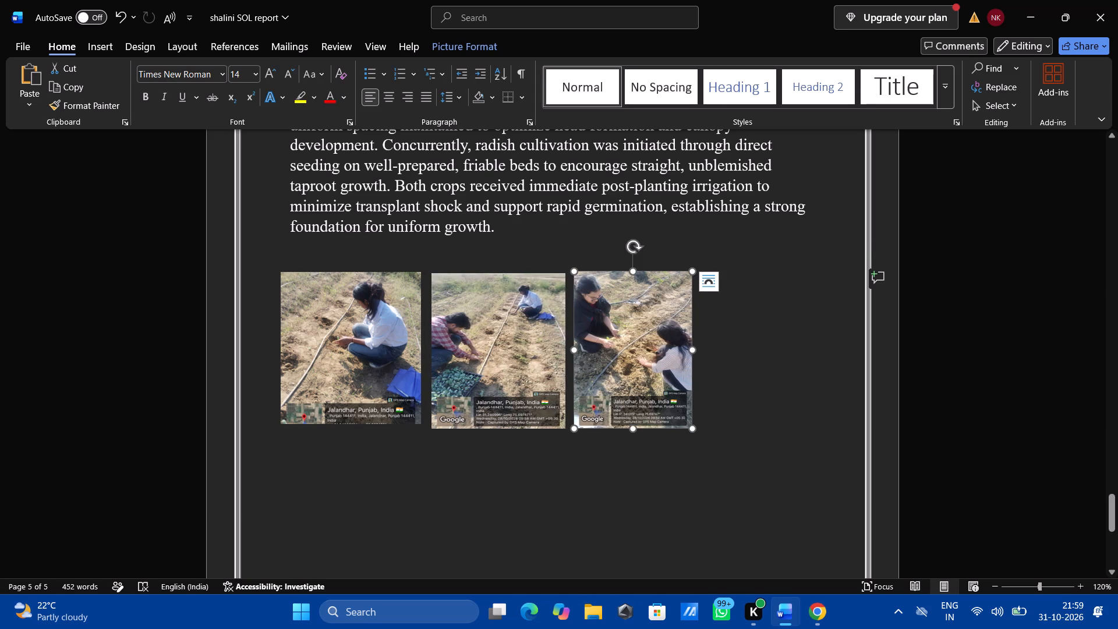
{"action": "left_click_drag", "start_coordinate": [691, 351], "coordinate": [691, 352]}
{"action": "left_click_drag", "start_coordinate": [691, 352], "coordinate": [719, 351]}
{"action": "left_click_drag", "start_coordinate": [687, 348], "coordinate": [714, 353]}
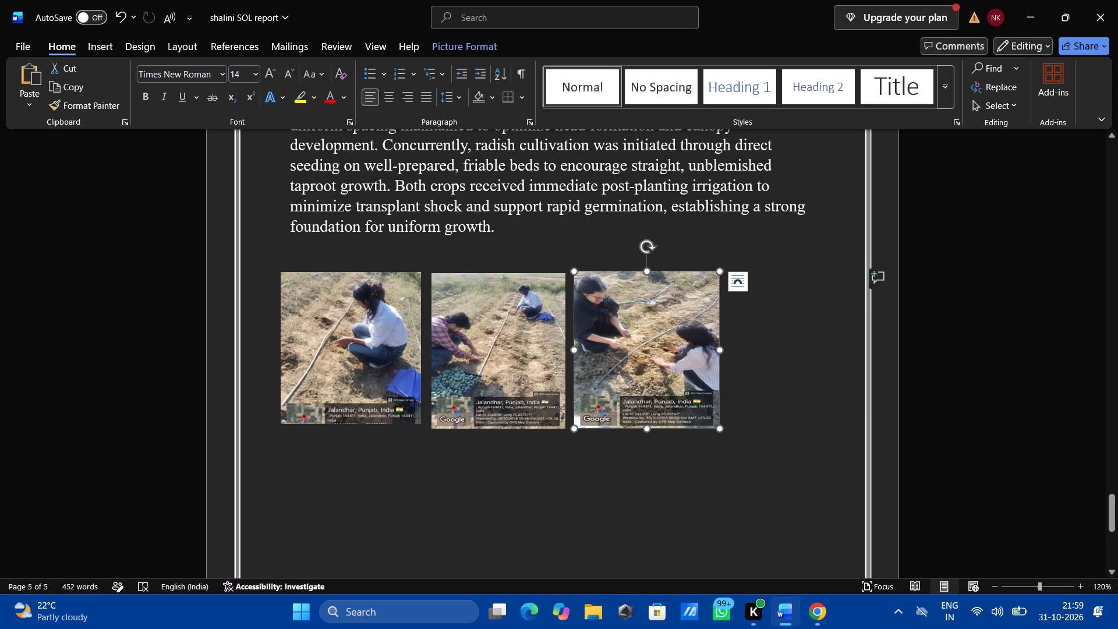
Widen each of the three Week 14 field photos slightly so the row fills more of the page width below the paragraph.
{"action": "left_click", "coordinate": [380, 344]}
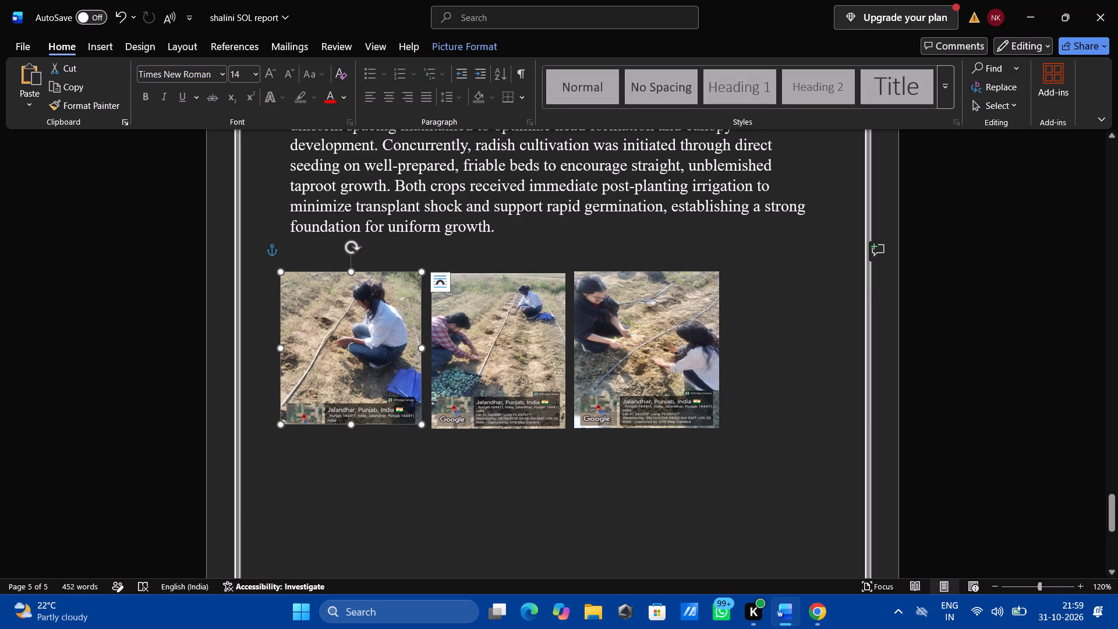
{"action": "left_click_drag", "start_coordinate": [420, 349], "coordinate": [433, 350]}
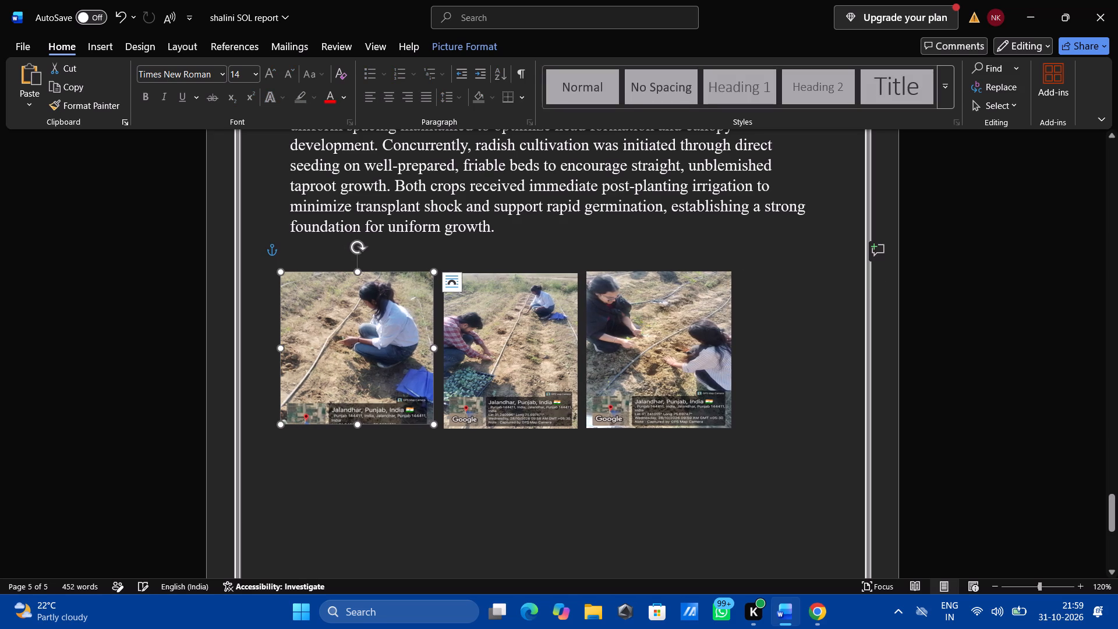
{"action": "left_click", "coordinate": [465, 349]}
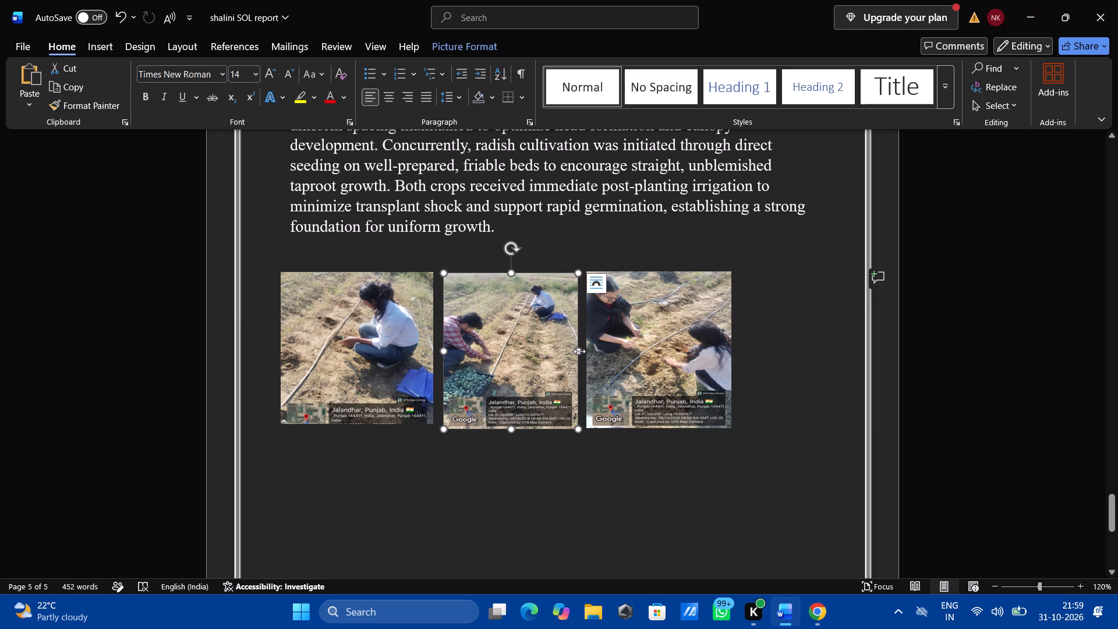
{"action": "left_click_drag", "start_coordinate": [579, 351], "coordinate": [590, 351]}
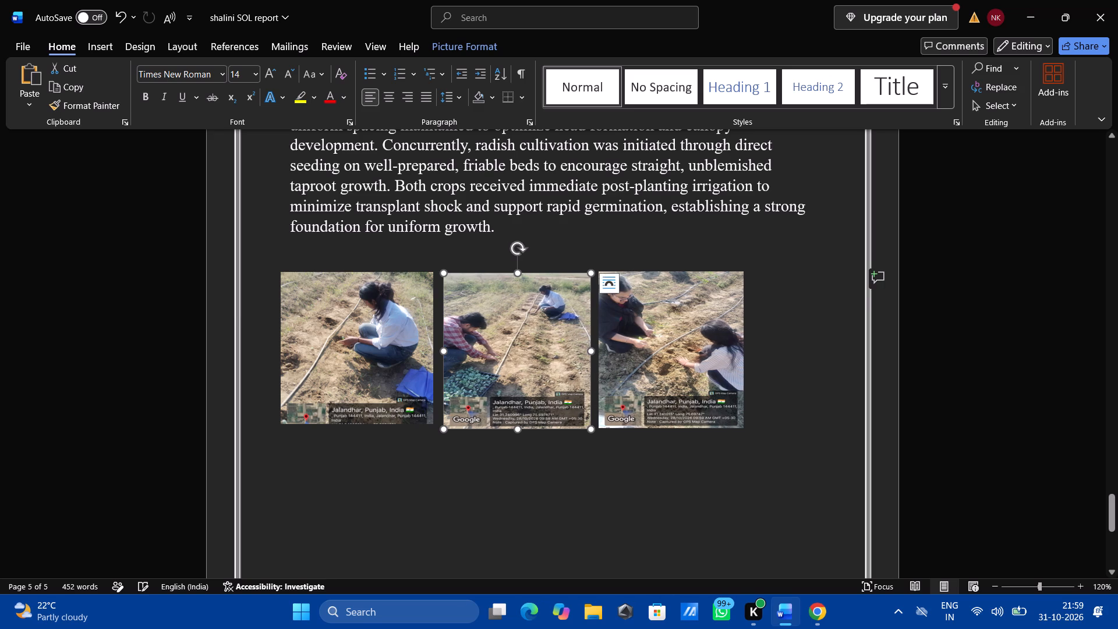
{"action": "left_click", "coordinate": [641, 367]}
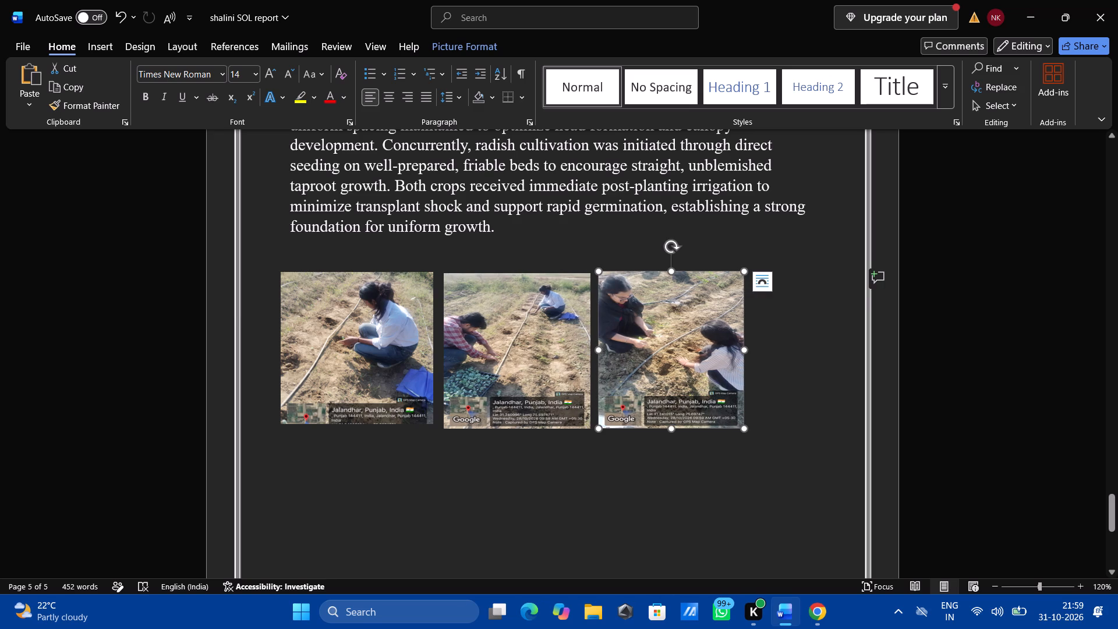
{"action": "left_click_drag", "start_coordinate": [741, 352], "coordinate": [750, 354]}
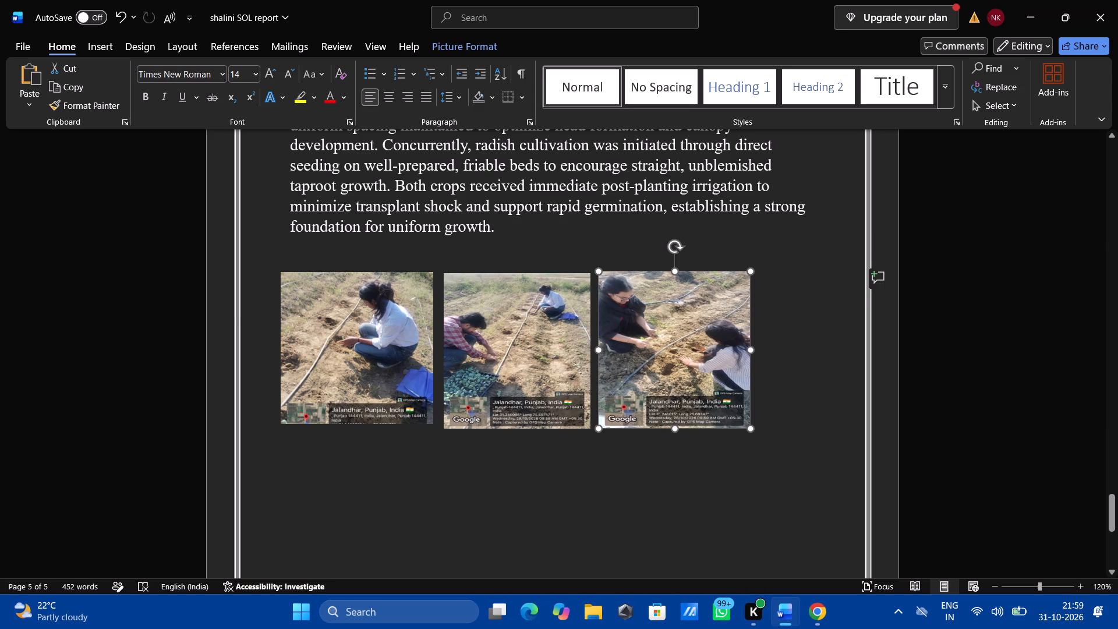
{"action": "left_click", "coordinate": [529, 444]}
Review the report's weekly sections back to the cover page, then check the index table and the Week 11 section.
{"action": "scroll", "coordinate": [529, 444], "scroll_direction": "down", "scroll_amount": 1}
{"action": "scroll", "coordinate": [529, 444], "scroll_direction": "up", "scroll_amount": 1, "text": "ctrl"}
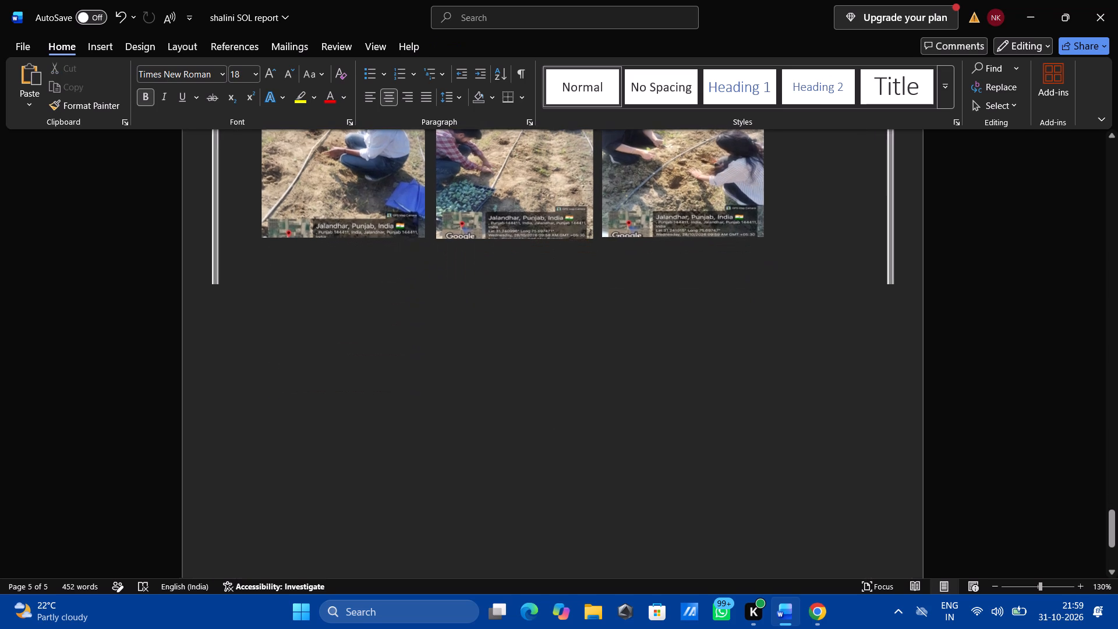
{"action": "scroll", "coordinate": [529, 444], "scroll_direction": "up", "scroll_amount": 7}
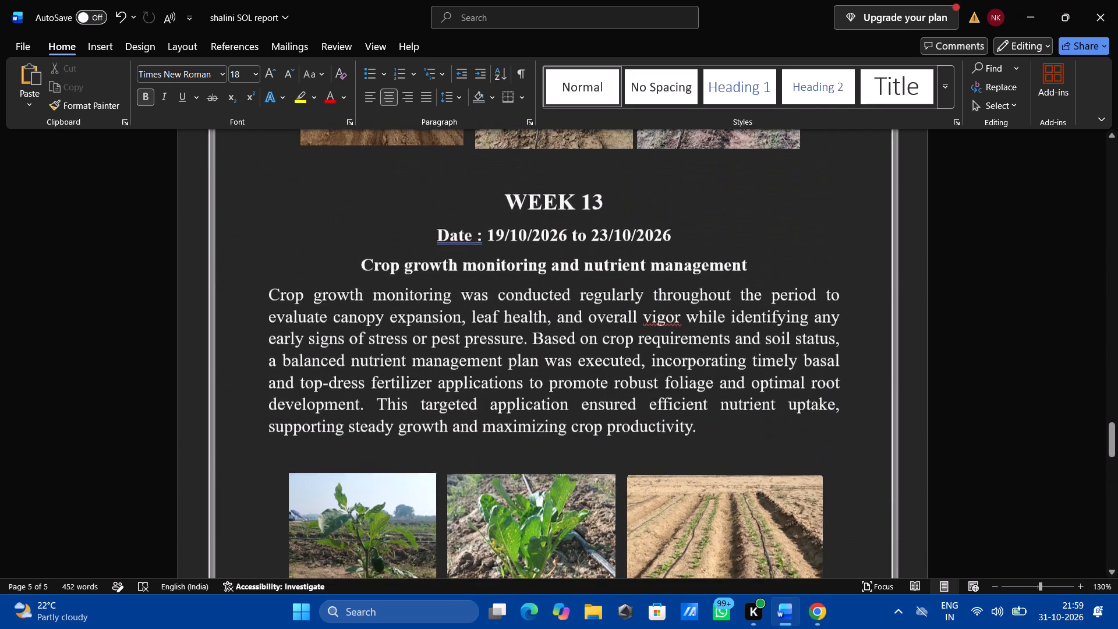
{"action": "scroll", "coordinate": [529, 444], "scroll_direction": "up", "scroll_amount": 9}
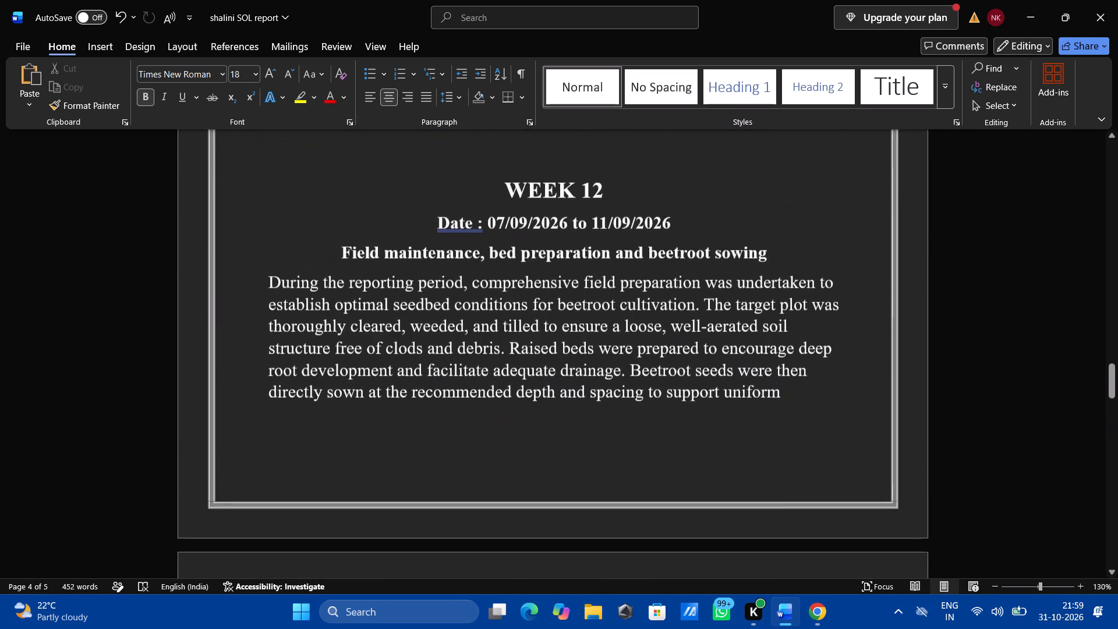
{"action": "scroll", "coordinate": [529, 444], "scroll_direction": "up", "scroll_amount": 11}
{"action": "scroll", "coordinate": [529, 444], "scroll_direction": "down", "scroll_amount": 1}
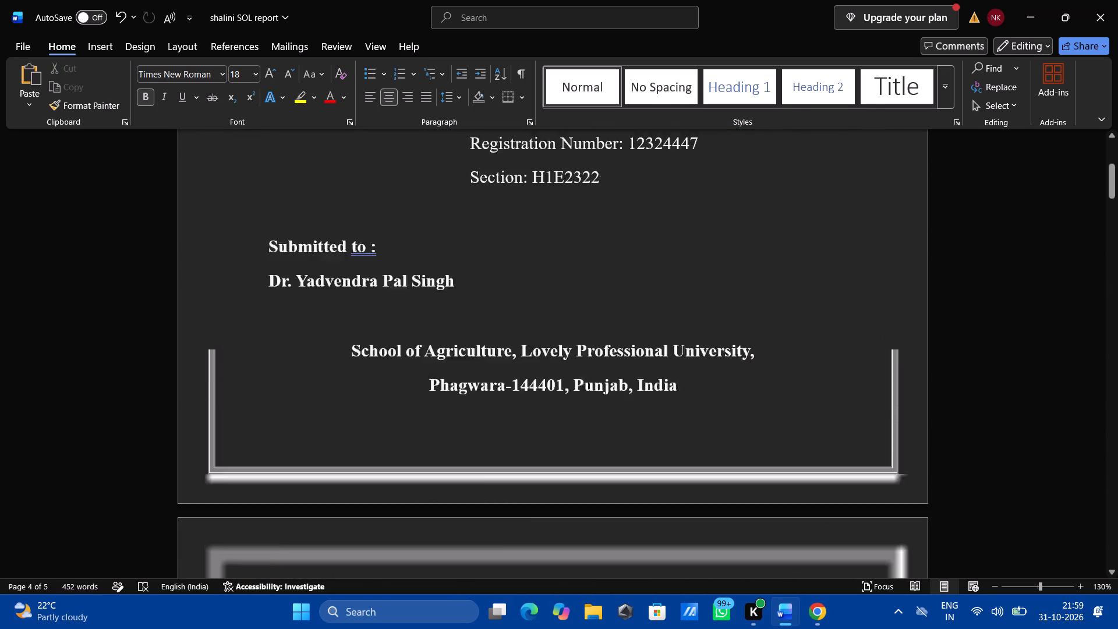
{"action": "scroll", "coordinate": [529, 444], "scroll_direction": "down", "scroll_amount": 8}
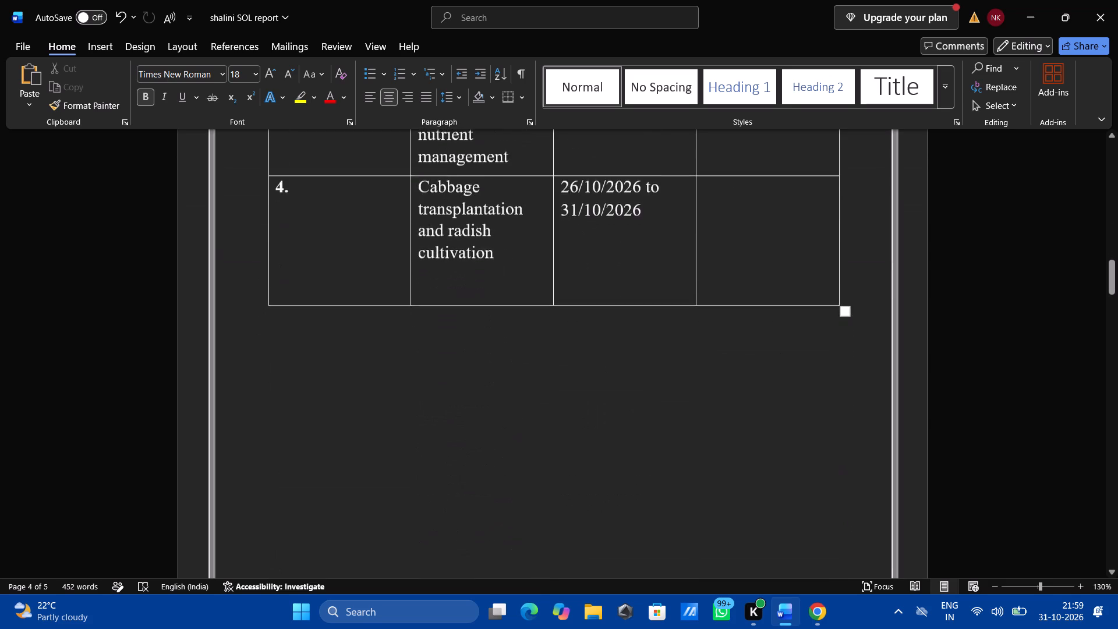
{"action": "scroll", "coordinate": [529, 444], "scroll_direction": "down", "scroll_amount": 5}
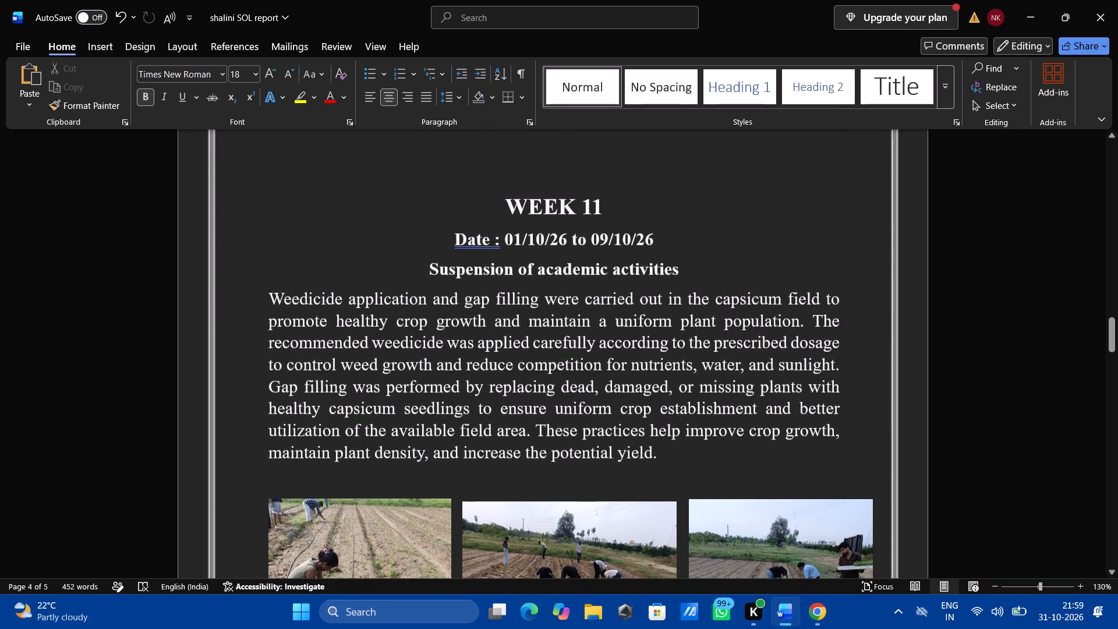
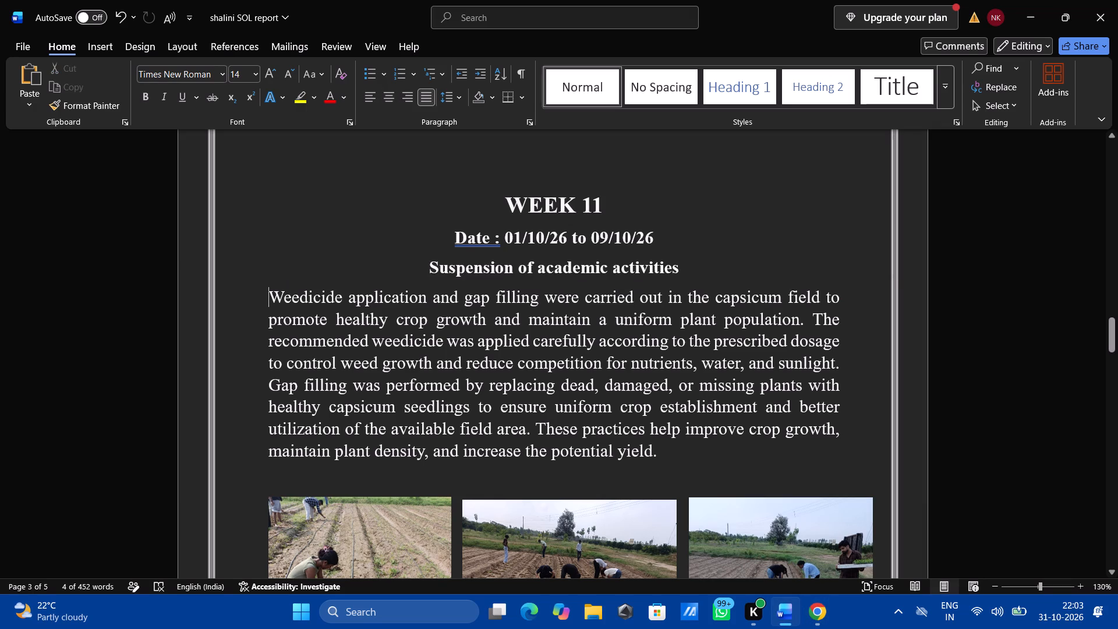
{"action": "key", "text": "ctrl+v"}
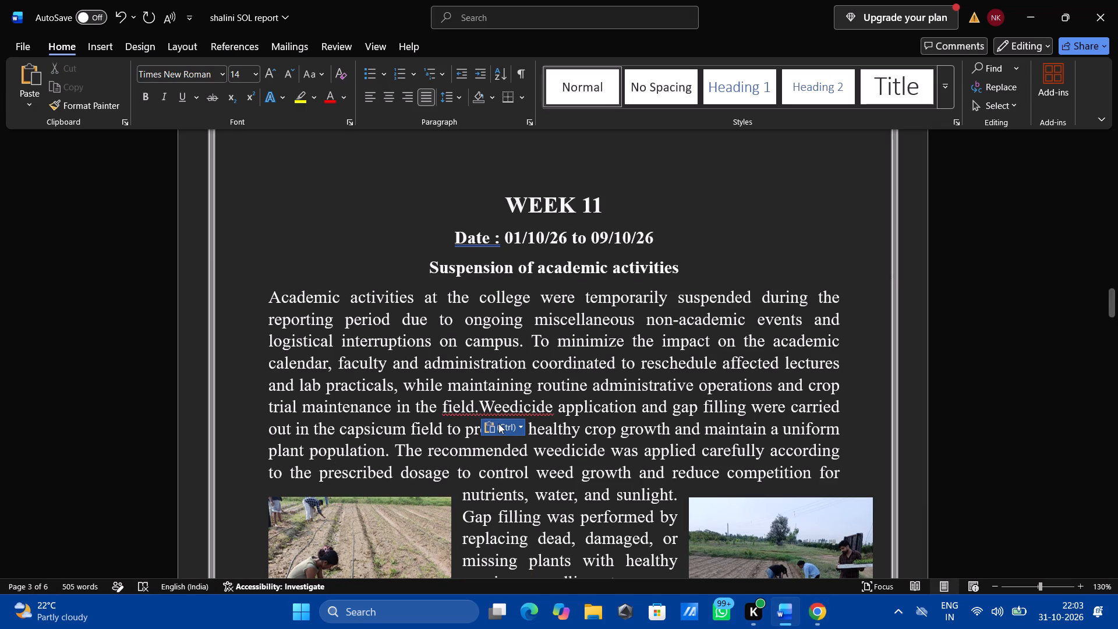
Delete the old weedicide application and capsicum gap filling text that follows the new Week 11 paragraph.
{"action": "left_click_drag", "start_coordinate": [479, 407], "coordinate": [610, 544]}
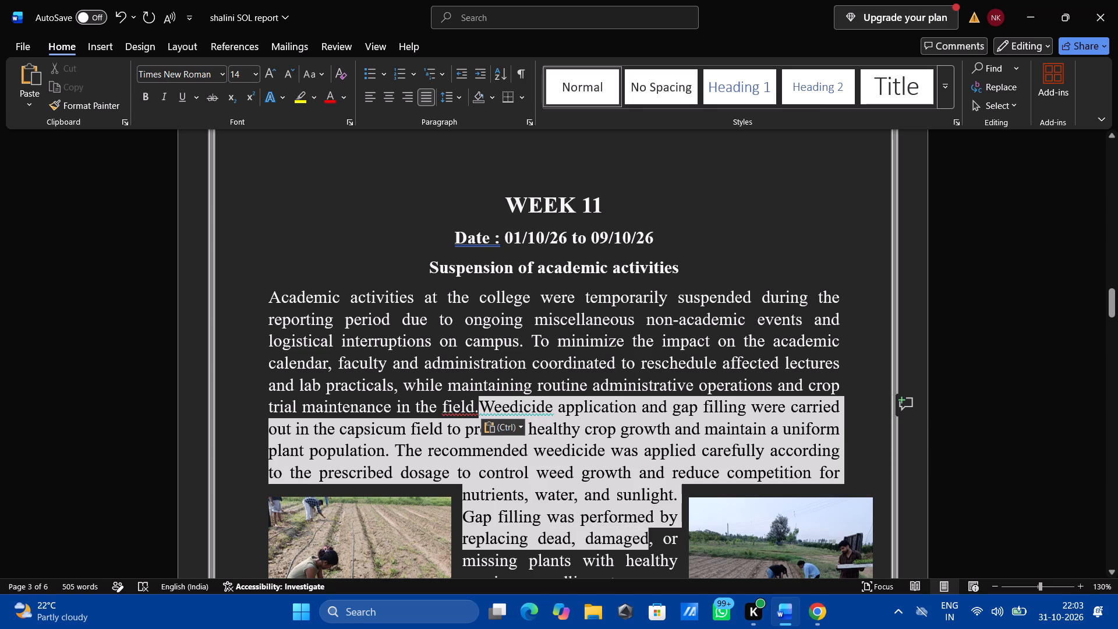
{"action": "left_click_drag", "start_coordinate": [610, 544], "coordinate": [639, 559]}
{"action": "key", "text": "BackSpace"}
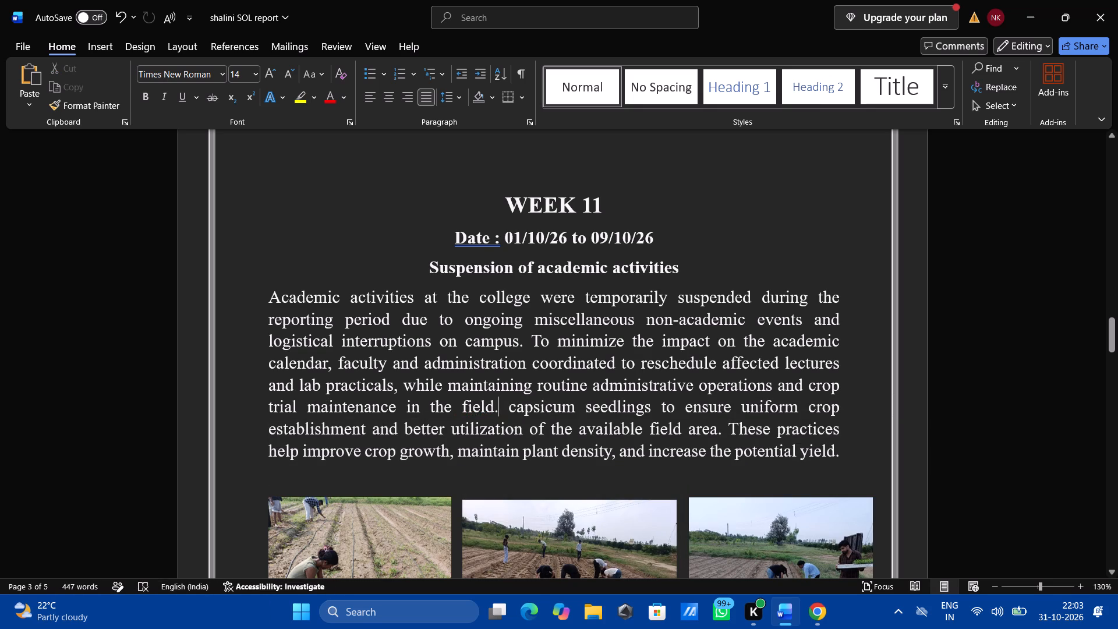
{"action": "left_click_drag", "start_coordinate": [509, 407], "coordinate": [845, 444]}
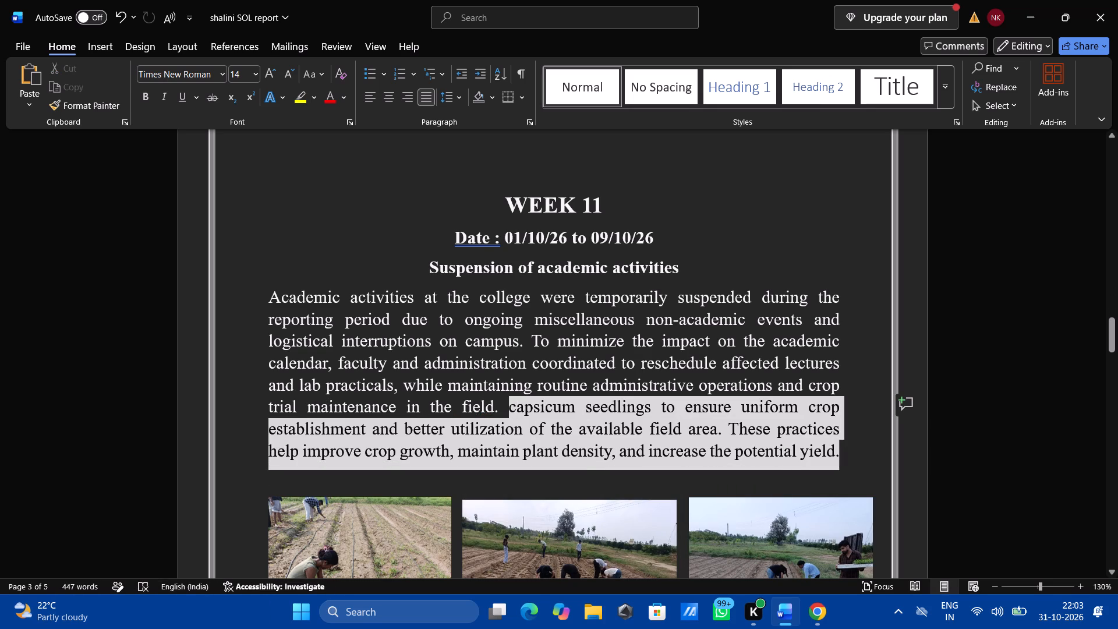
{"action": "left_click_drag", "start_coordinate": [845, 444], "coordinate": [846, 444]}
{"action": "key", "text": "BackSpace"}
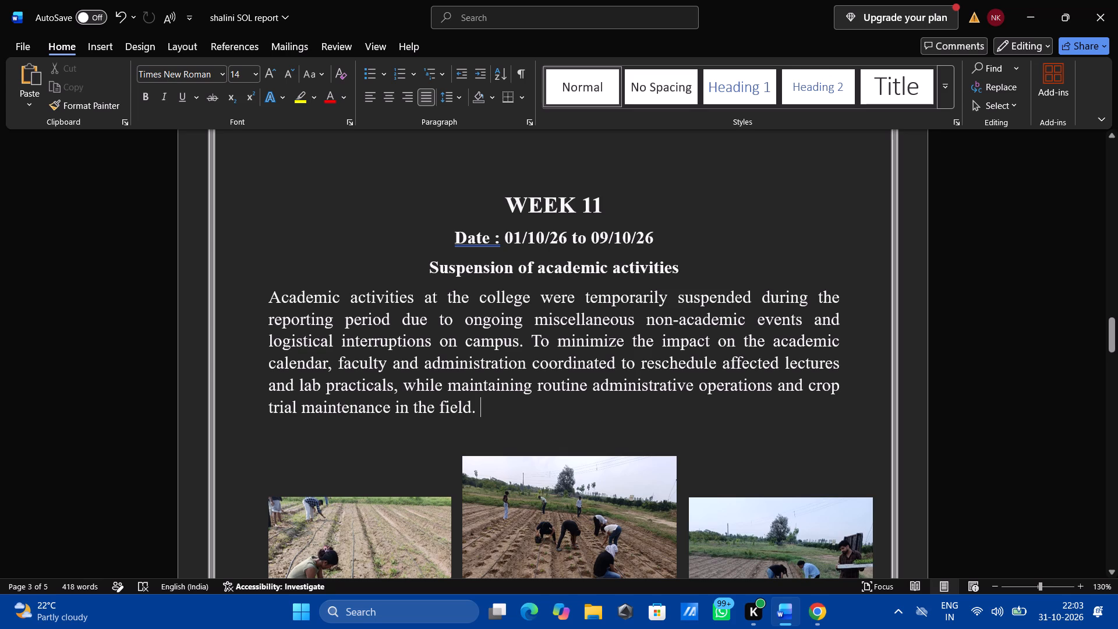
Add one blank line between the Week 11 paragraph and the photo row to shift the middle photo down.
{"action": "left_click", "coordinate": [459, 455]}
{"action": "left_click", "coordinate": [459, 455]}
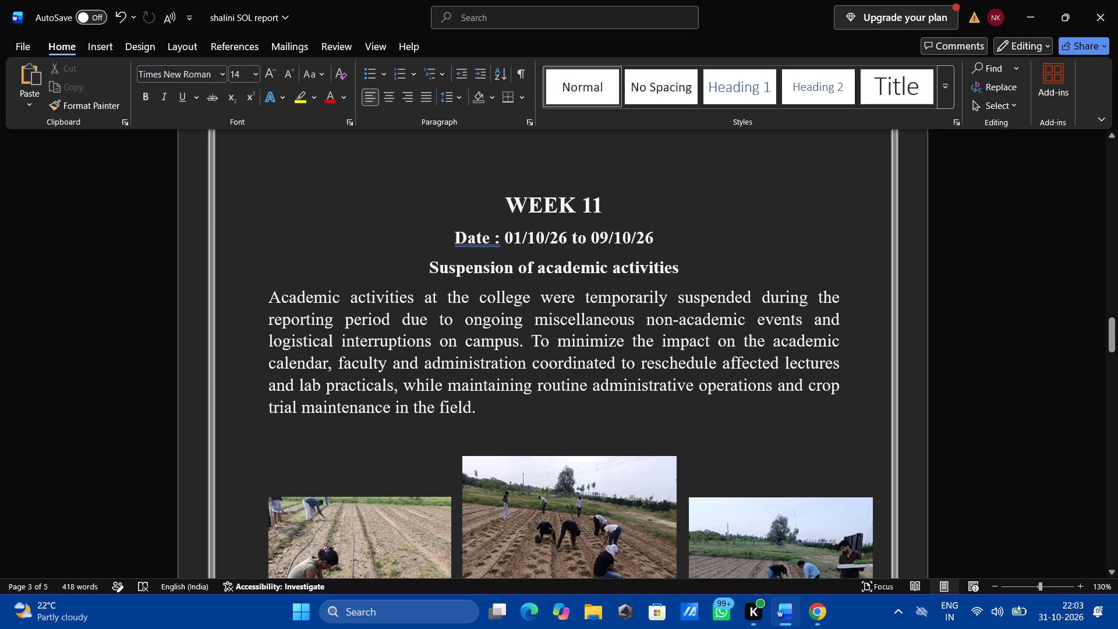
{"action": "left_click", "coordinate": [458, 466]}
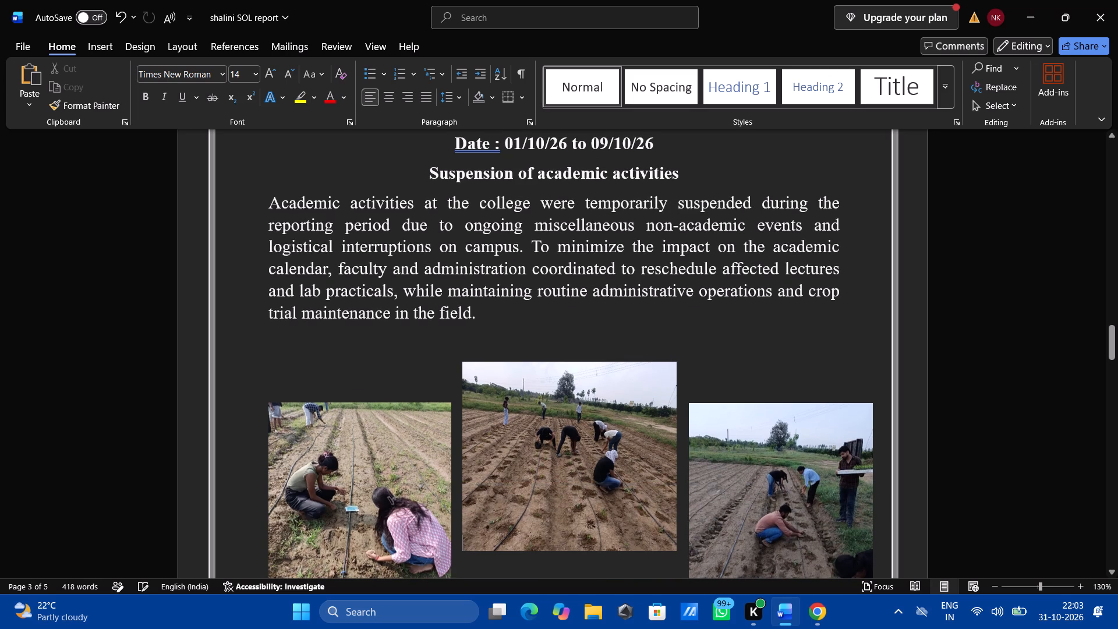
{"action": "left_click", "coordinate": [452, 376]}
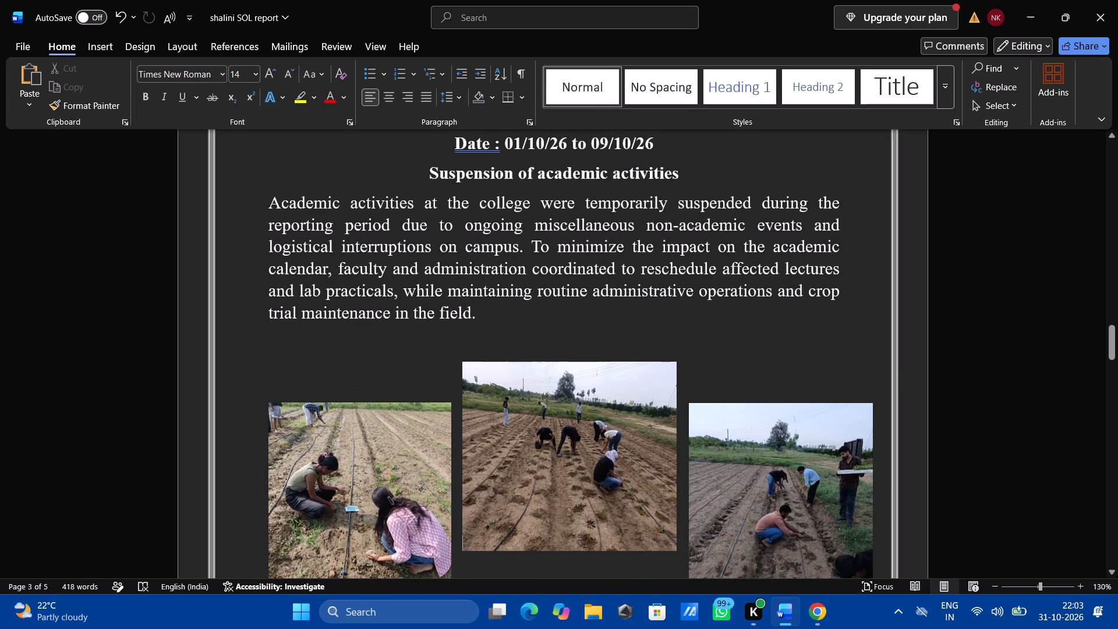
{"action": "left_click", "coordinate": [448, 370]}
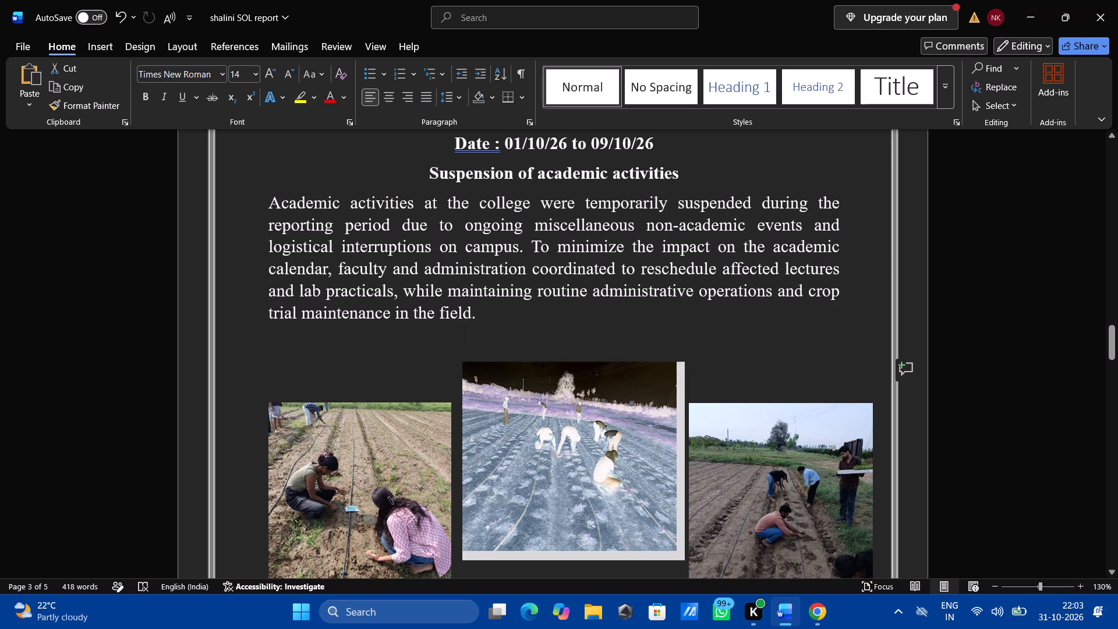
{"action": "left_click", "coordinate": [617, 342]}
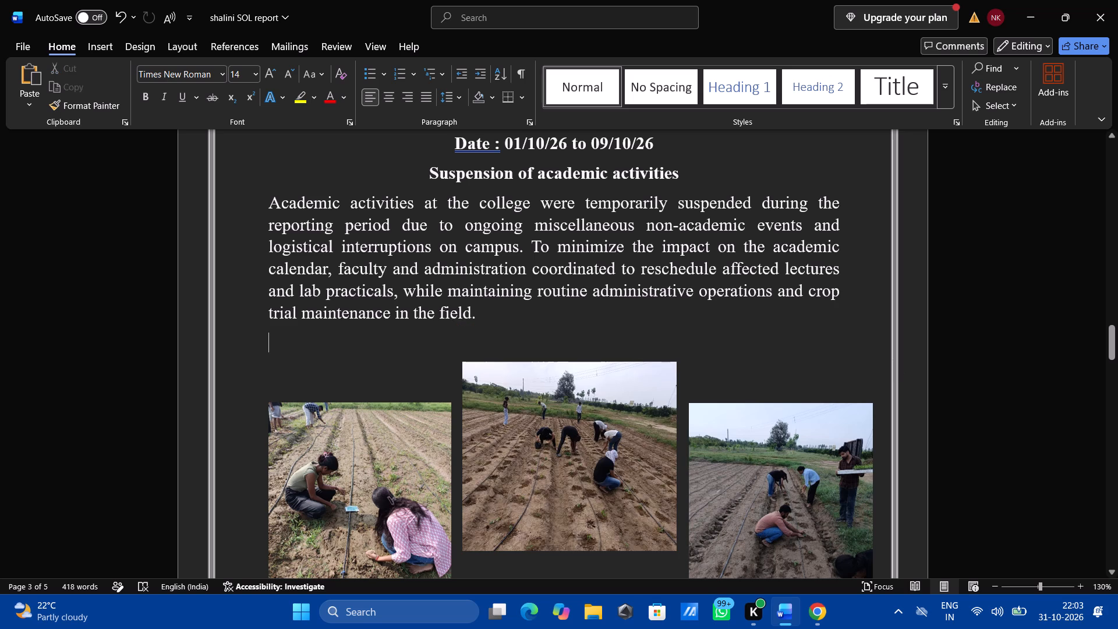
{"action": "key", "text": "Return"}
{"action": "key", "text": "Return"}
{"action": "key", "text": "BackSpace"}
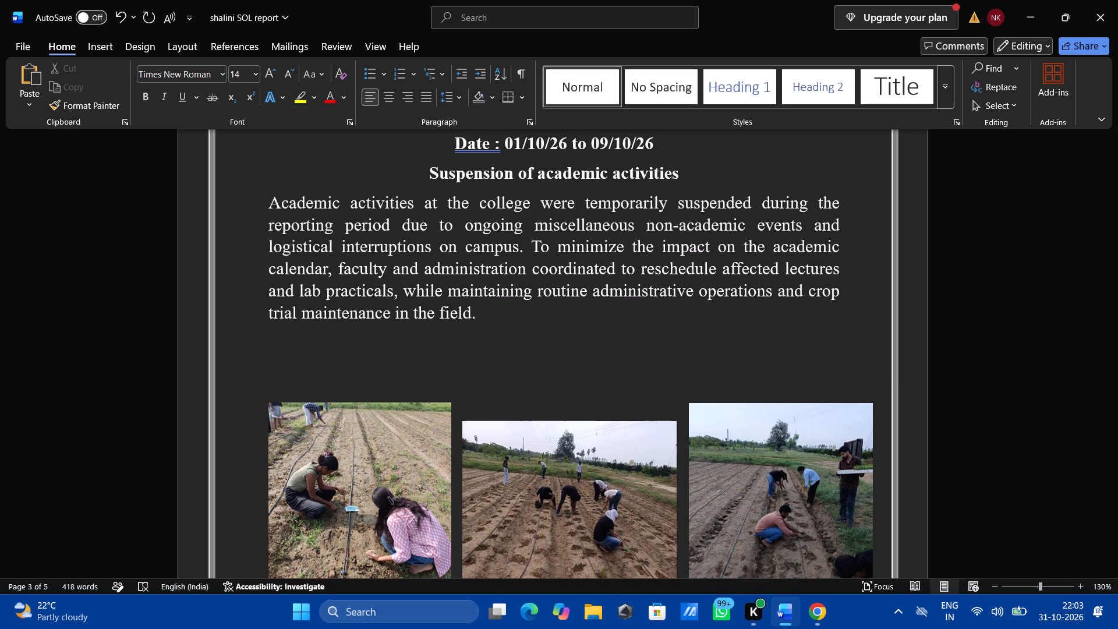
Stretch the first and third Week 11 photos upward so their top edges line up with the middle photo.
{"action": "left_click", "coordinate": [370, 491]}
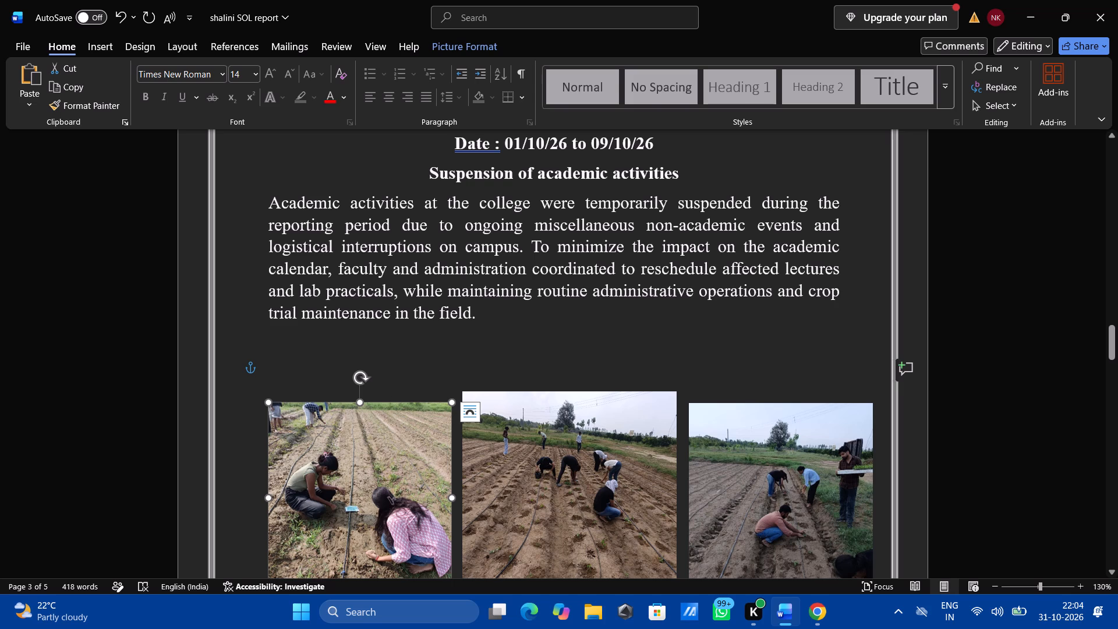
{"action": "left_click_drag", "start_coordinate": [359, 401], "coordinate": [363, 387]}
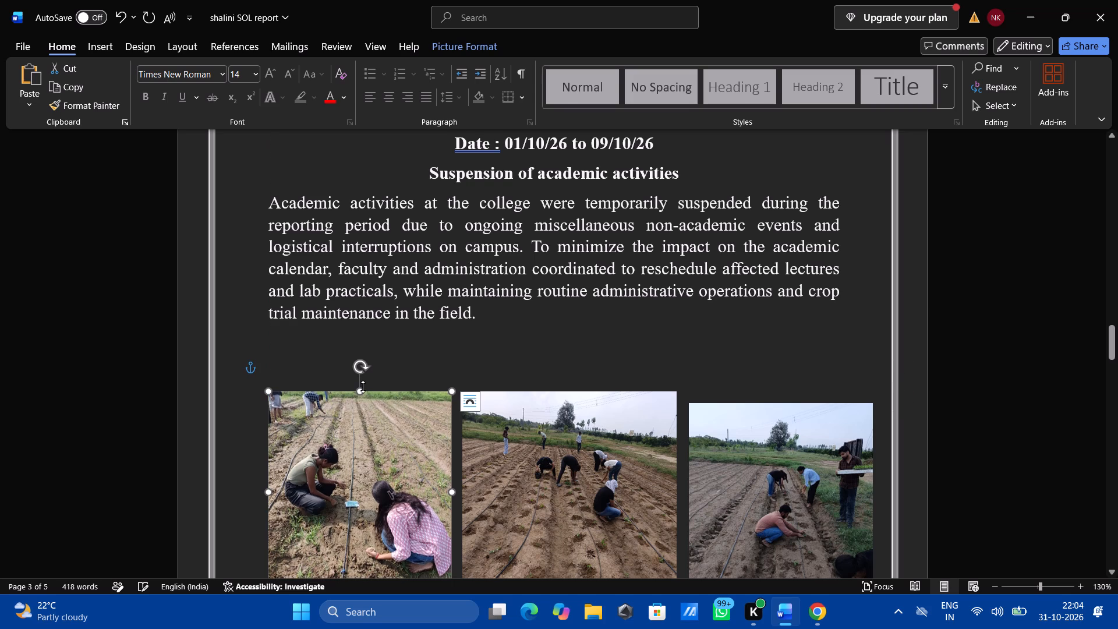
{"action": "left_click", "coordinate": [782, 448]}
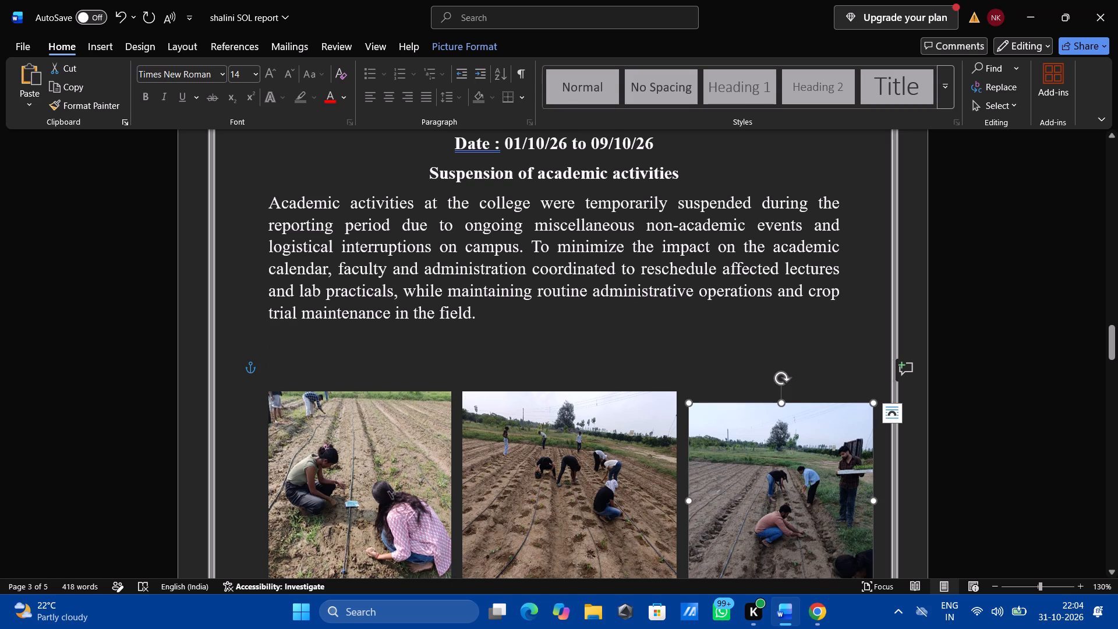
{"action": "left_click_drag", "start_coordinate": [781, 402], "coordinate": [780, 400]}
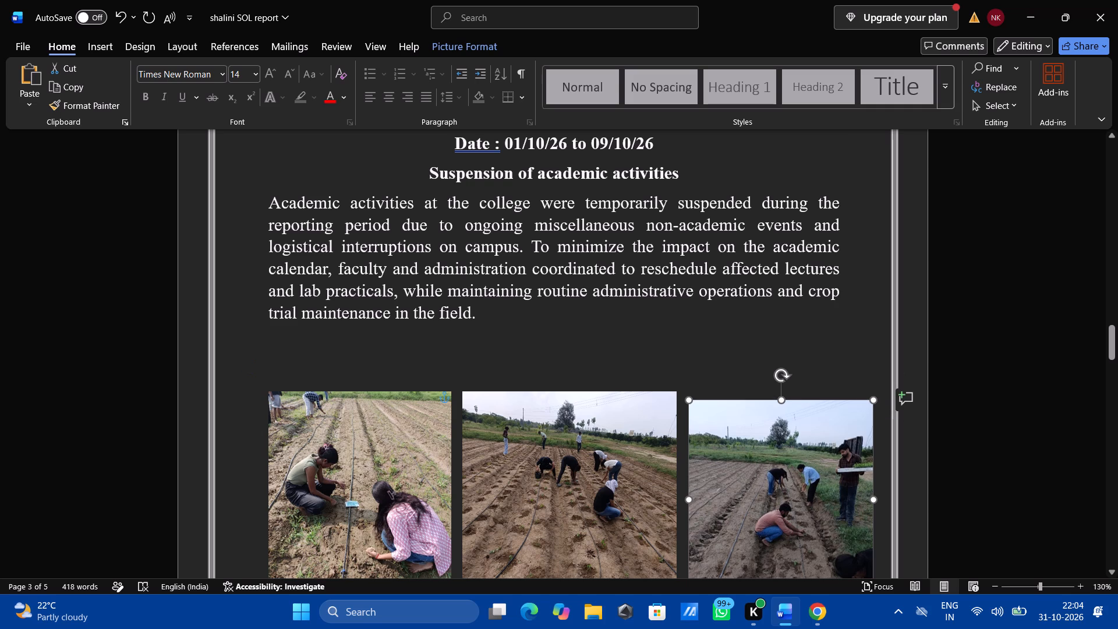
{"action": "left_click_drag", "start_coordinate": [780, 400], "coordinate": [776, 393]}
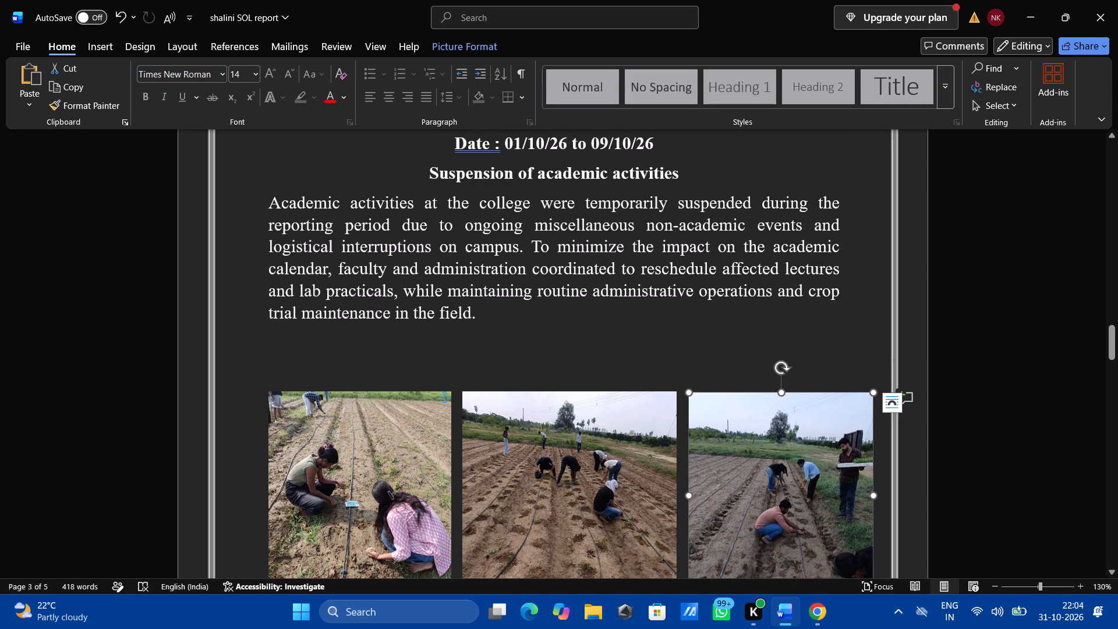
Stretch the middle Week 11 photo downward until its bottom edge lines up with the first photo.
{"action": "scroll", "coordinate": [643, 357], "scroll_direction": "down", "scroll_amount": 2}
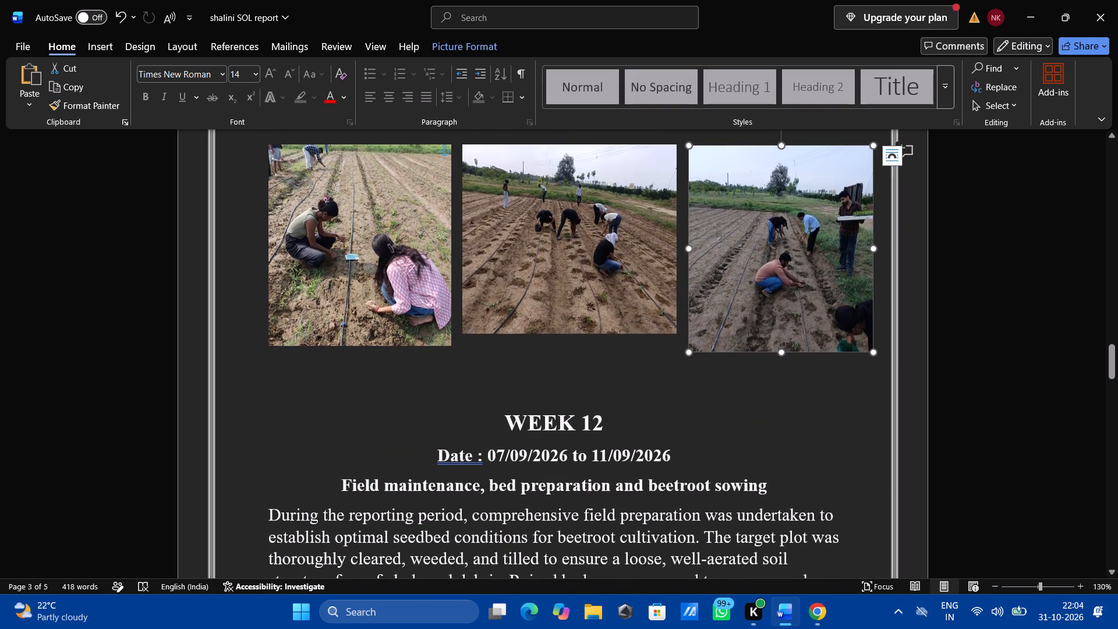
{"action": "left_click", "coordinate": [606, 297]}
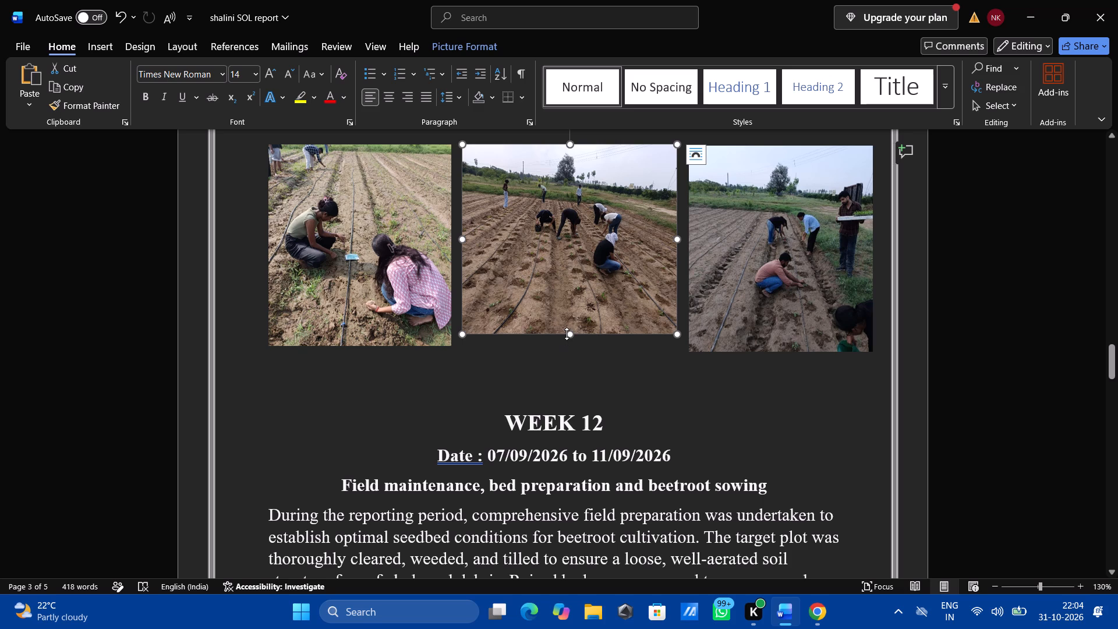
{"action": "left_click_drag", "start_coordinate": [570, 334], "coordinate": [576, 340]}
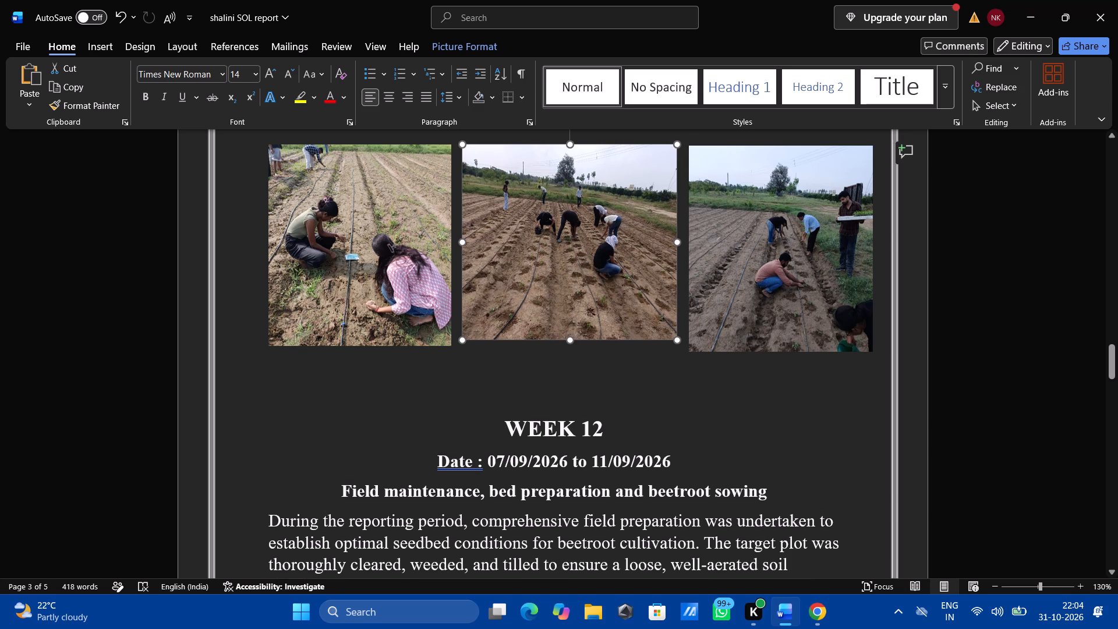
{"action": "left_click_drag", "start_coordinate": [576, 340], "coordinate": [575, 346]}
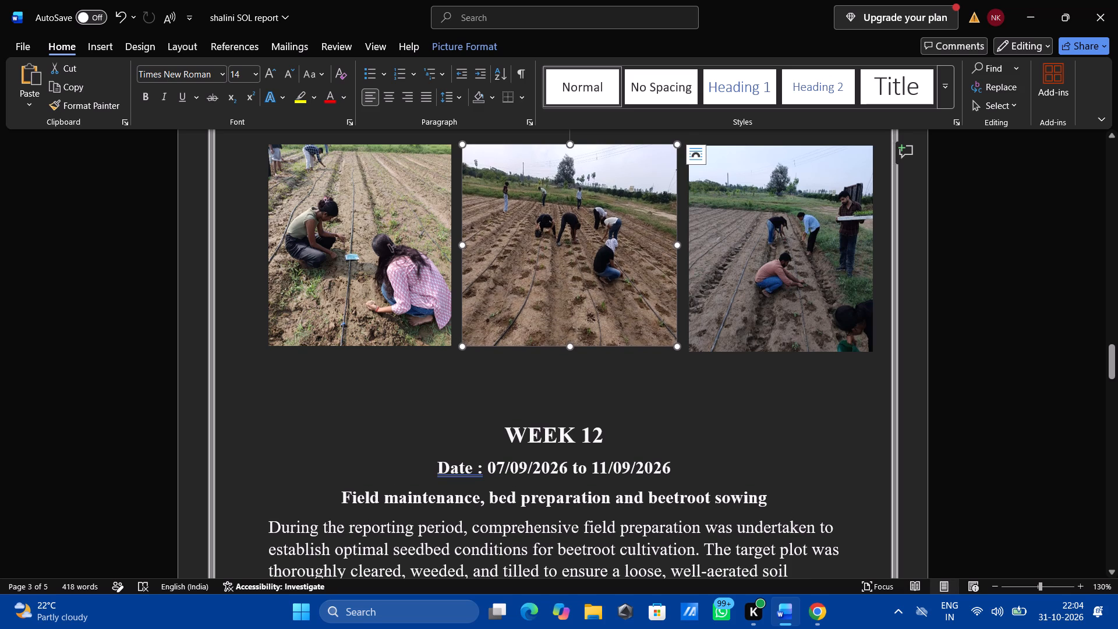
Check the layout of the text and photo rows from Week 11 through Week 13.
{"action": "scroll", "coordinate": [680, 393], "scroll_direction": "up", "scroll_amount": 4}
{"action": "scroll", "coordinate": [680, 393], "scroll_direction": "down", "scroll_amount": 2}
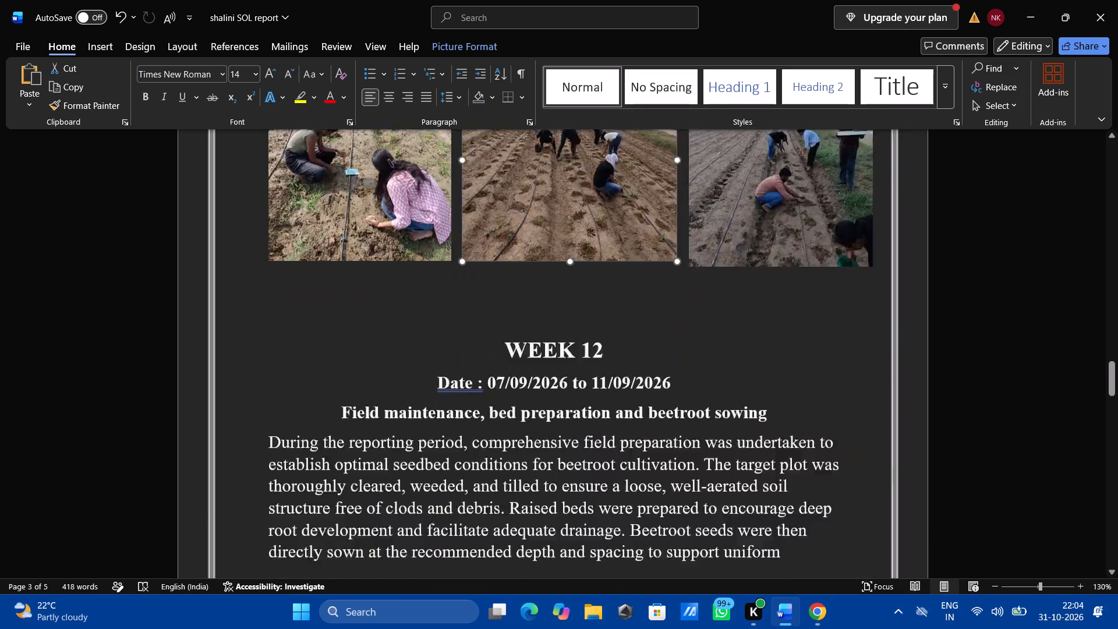
{"action": "scroll", "coordinate": [680, 393], "scroll_direction": "down", "scroll_amount": 6}
{"action": "scroll", "coordinate": [680, 393], "scroll_direction": "up", "scroll_amount": 1}
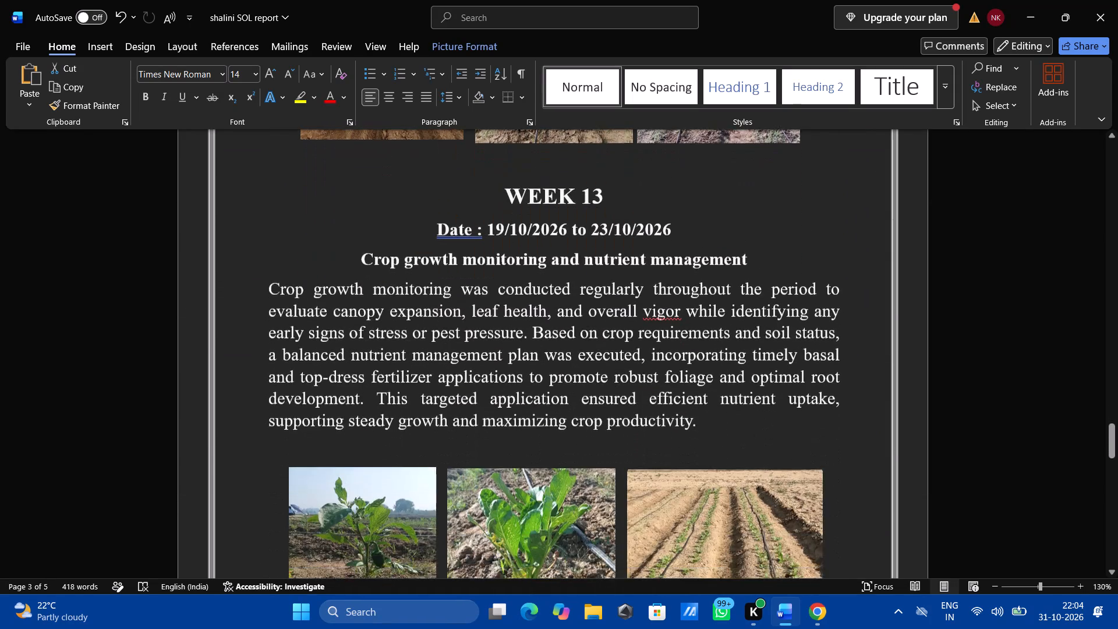
{"action": "scroll", "coordinate": [680, 393], "scroll_direction": "up", "scroll_amount": 4}
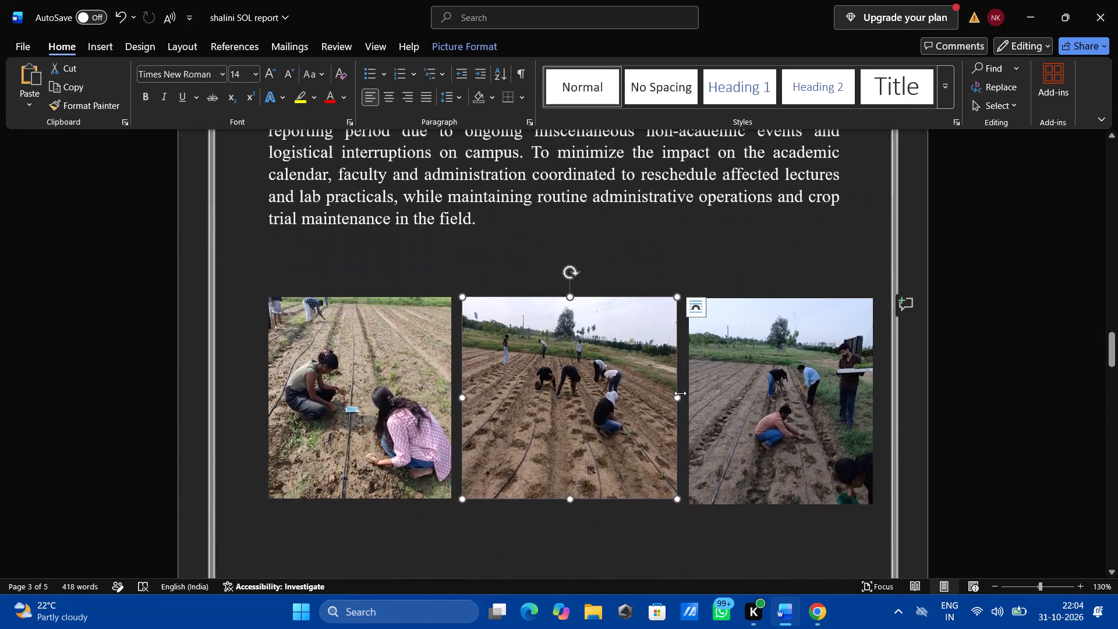
Apply the Simple Frame, Black picture style to the first Week 12 photo.
{"action": "scroll", "coordinate": [352, 439], "scroll_direction": "down", "scroll_amount": 2}
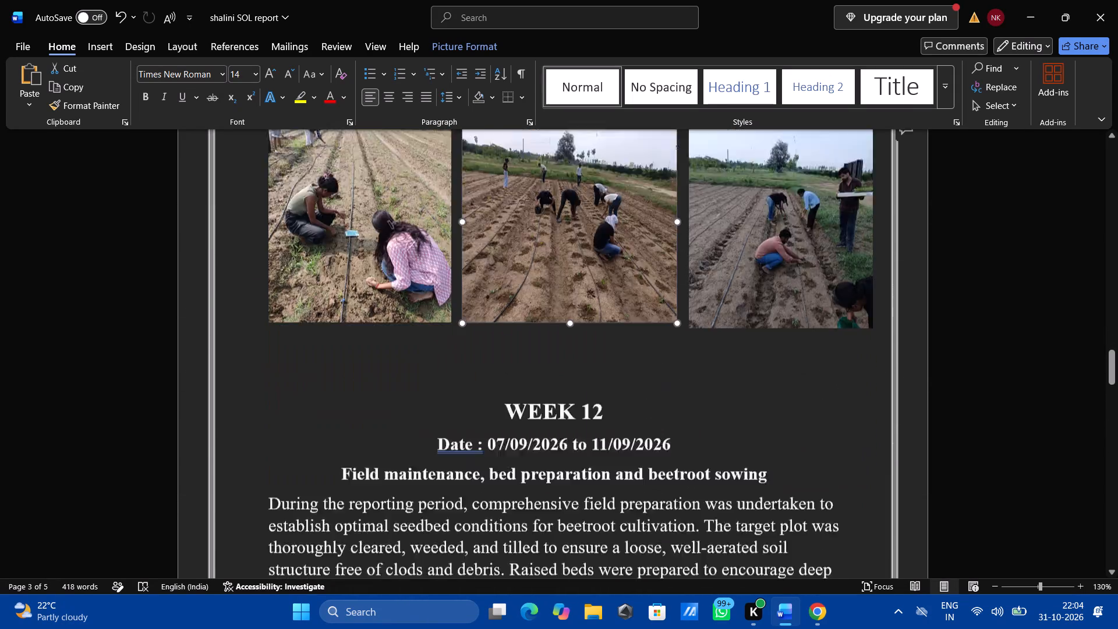
{"action": "scroll", "coordinate": [352, 439], "scroll_direction": "down", "scroll_amount": 5}
{"action": "left_click", "coordinate": [375, 288]}
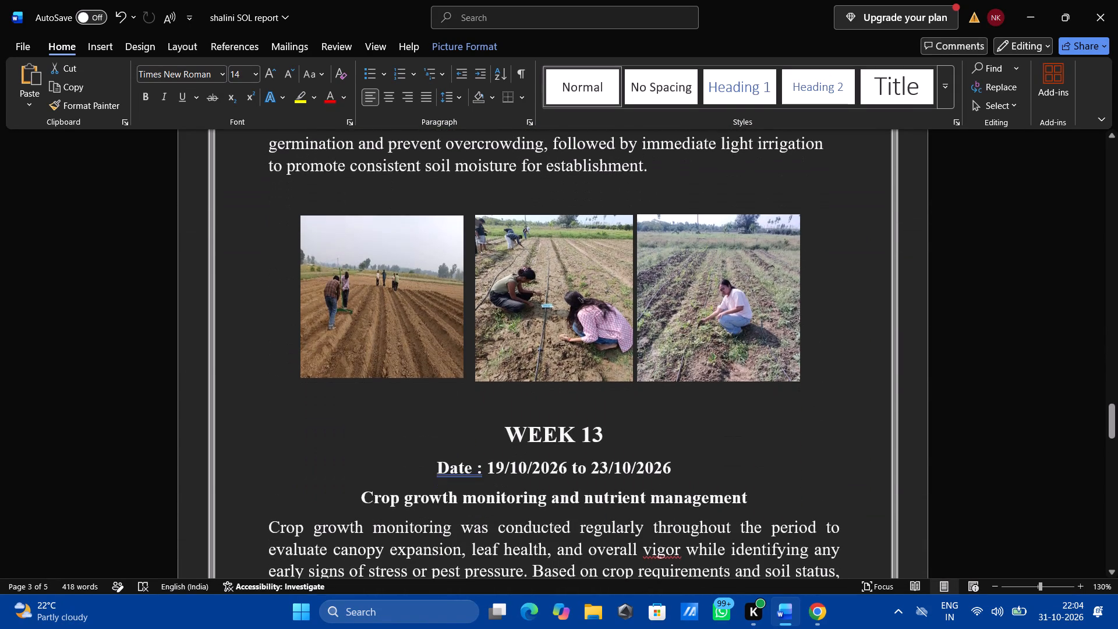
{"action": "right_click", "coordinate": [375, 288]}
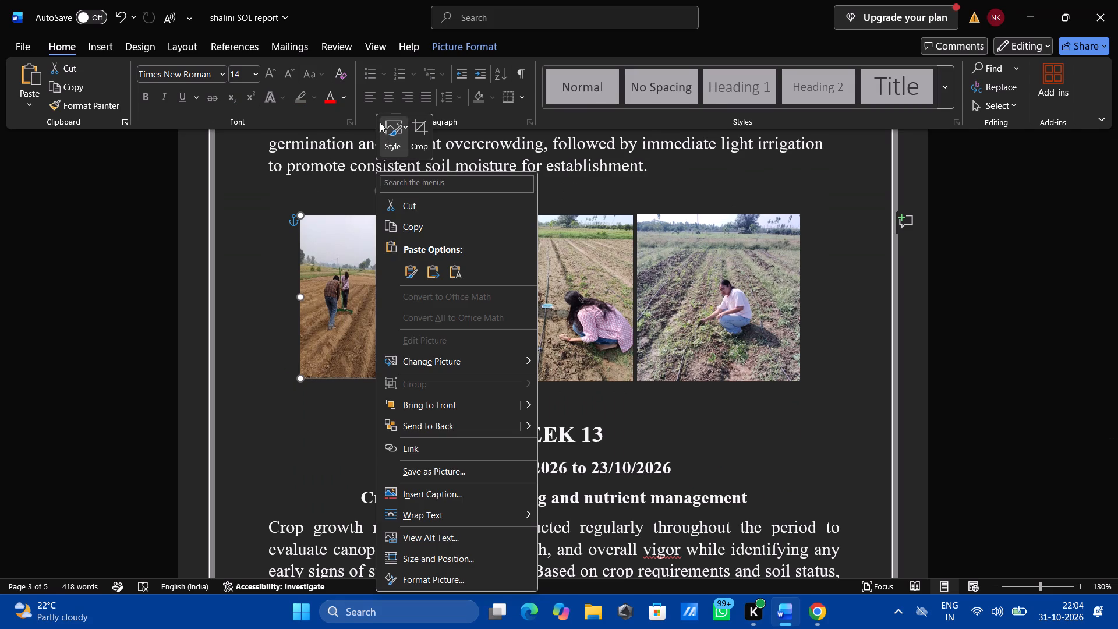
{"action": "left_click", "coordinate": [389, 132]}
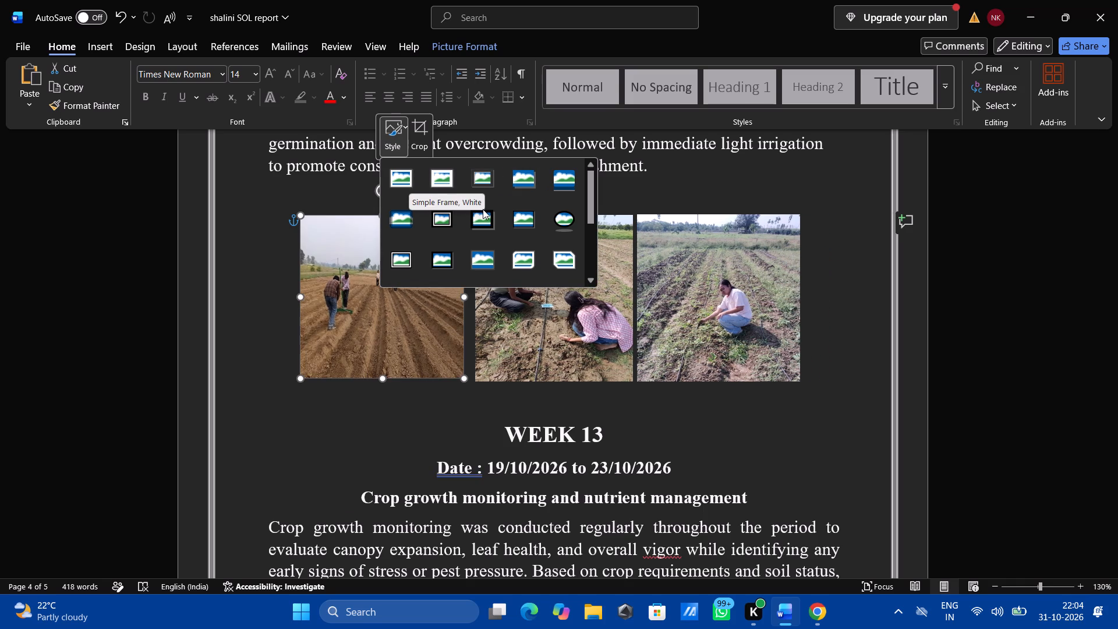
{"action": "left_click", "coordinate": [526, 223]}
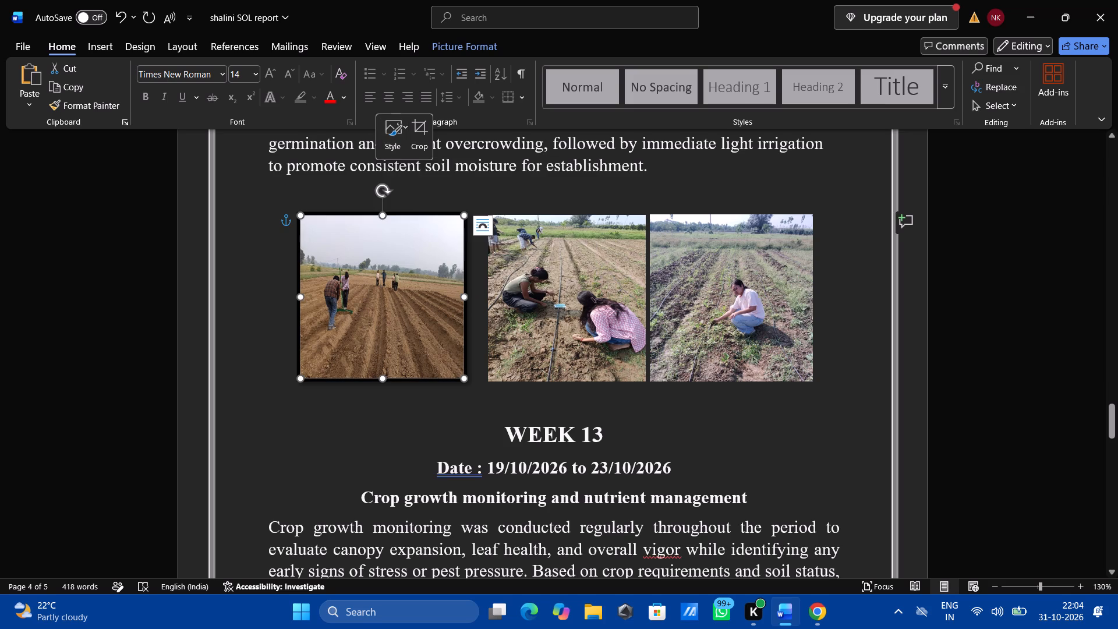
Apply the same Simple Frame, Black picture style to the middle and third Week 12 photos.
{"action": "left_click", "coordinate": [599, 295]}
{"action": "right_click", "coordinate": [558, 287]}
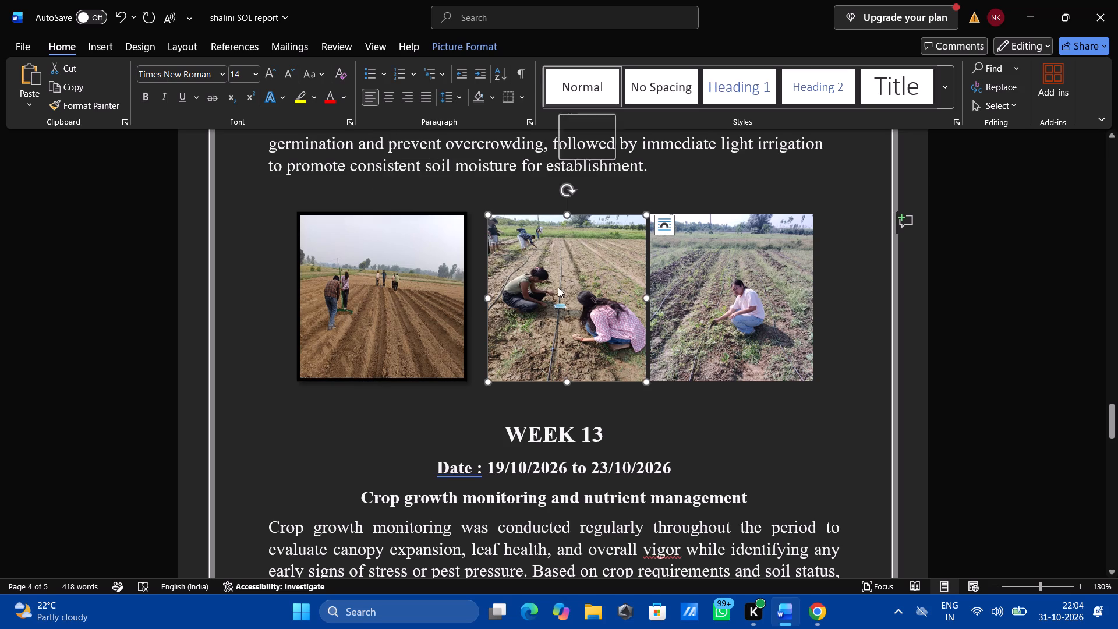
{"action": "left_click", "coordinate": [575, 152]}
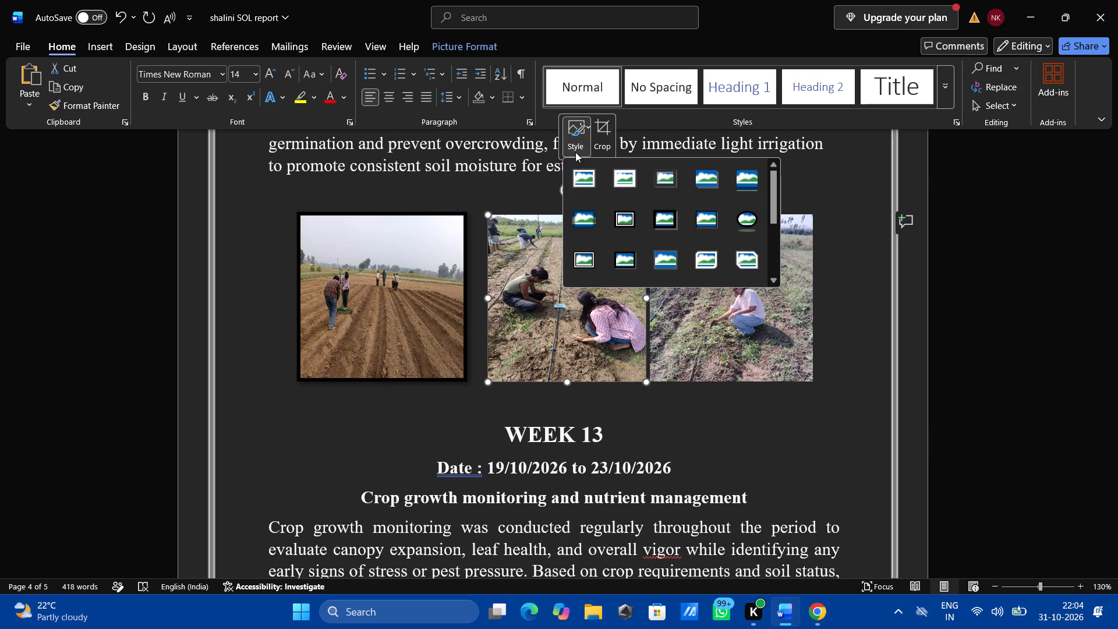
{"action": "left_click", "coordinate": [712, 222]}
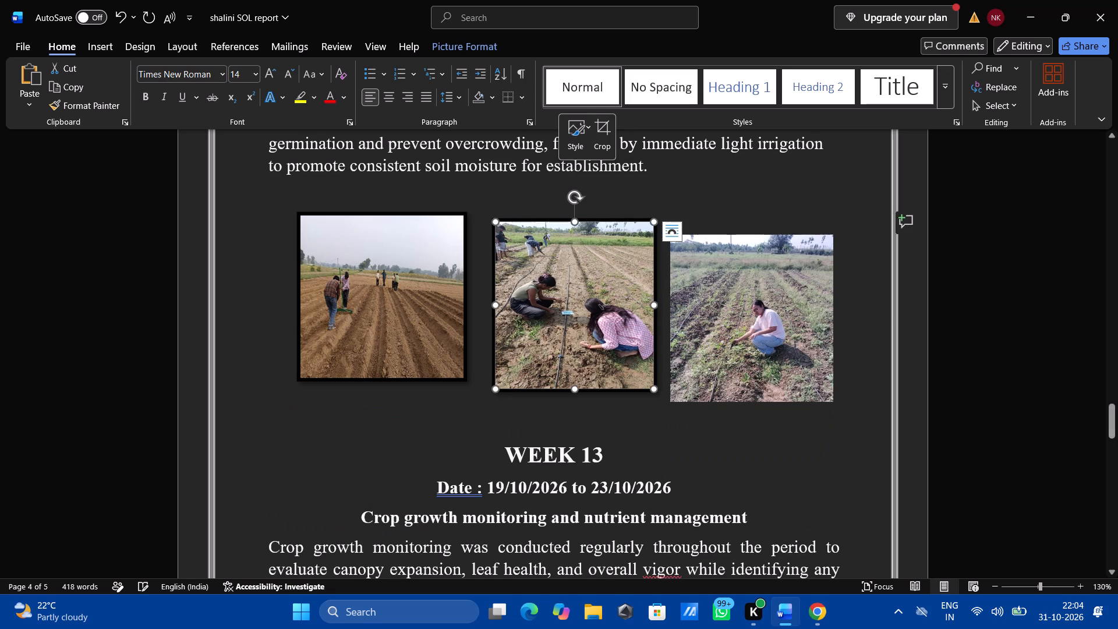
{"action": "left_click", "coordinate": [759, 328]}
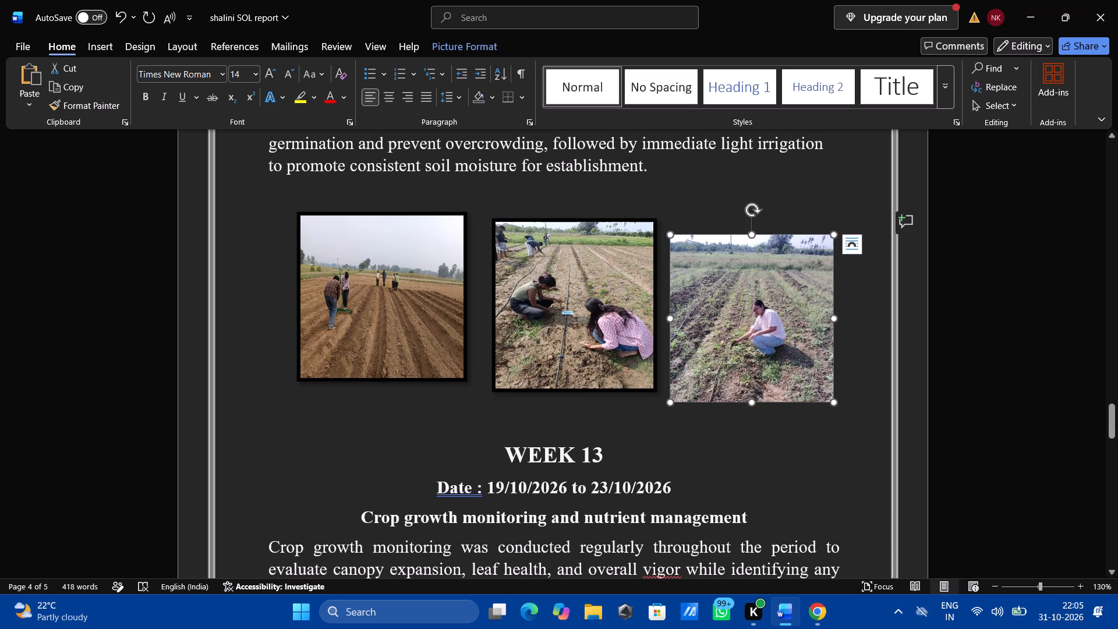
{"action": "right_click", "coordinate": [744, 326]}
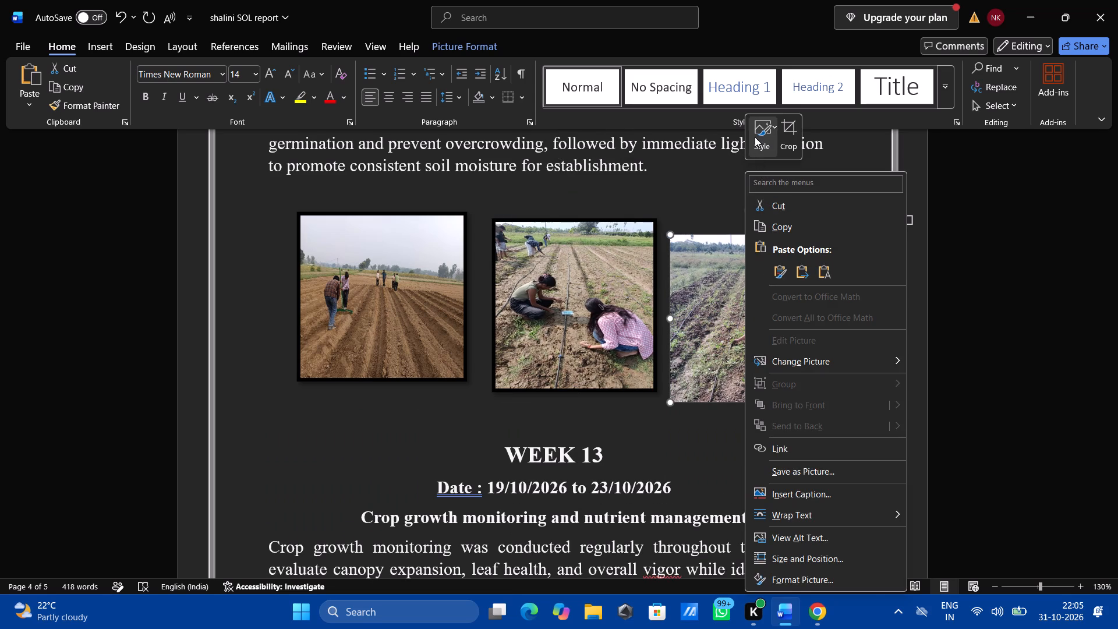
{"action": "left_click", "coordinate": [755, 136]}
{"action": "left_click", "coordinate": [904, 226]}
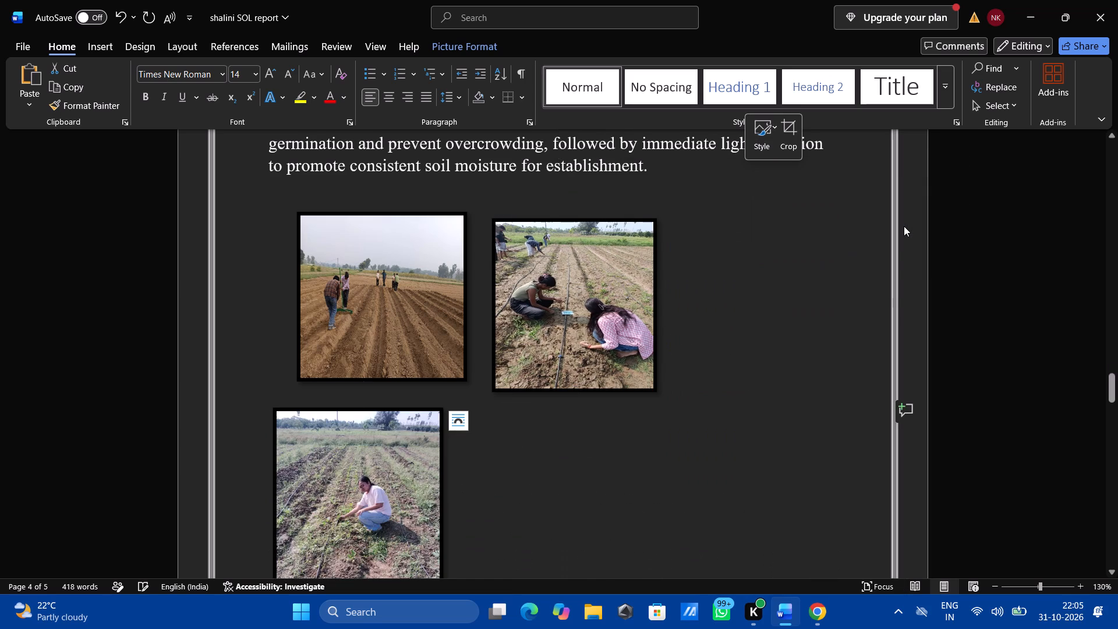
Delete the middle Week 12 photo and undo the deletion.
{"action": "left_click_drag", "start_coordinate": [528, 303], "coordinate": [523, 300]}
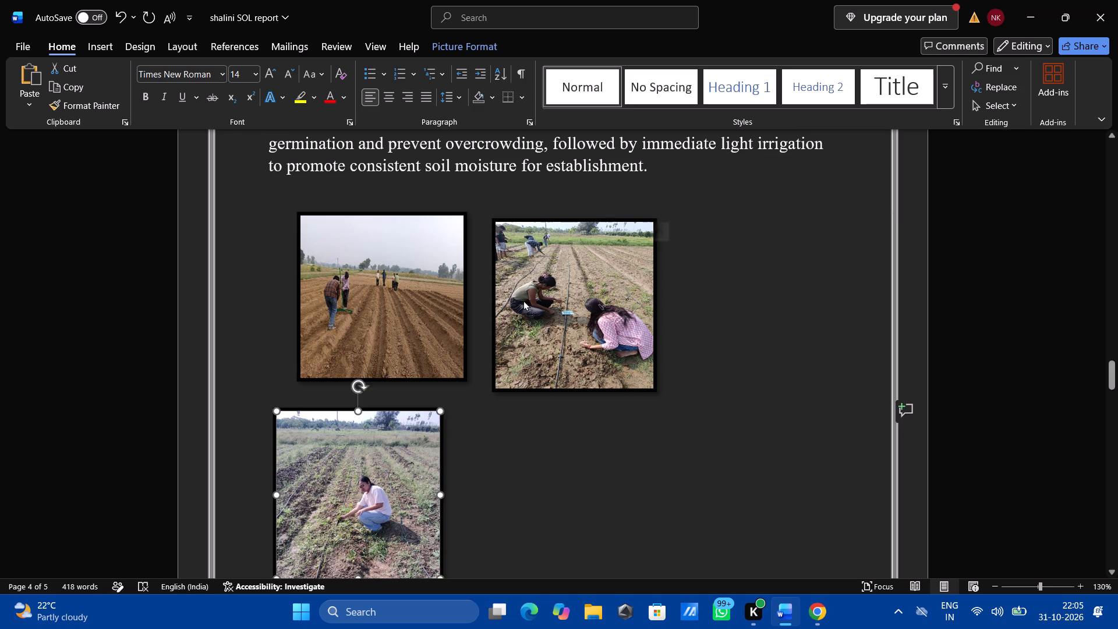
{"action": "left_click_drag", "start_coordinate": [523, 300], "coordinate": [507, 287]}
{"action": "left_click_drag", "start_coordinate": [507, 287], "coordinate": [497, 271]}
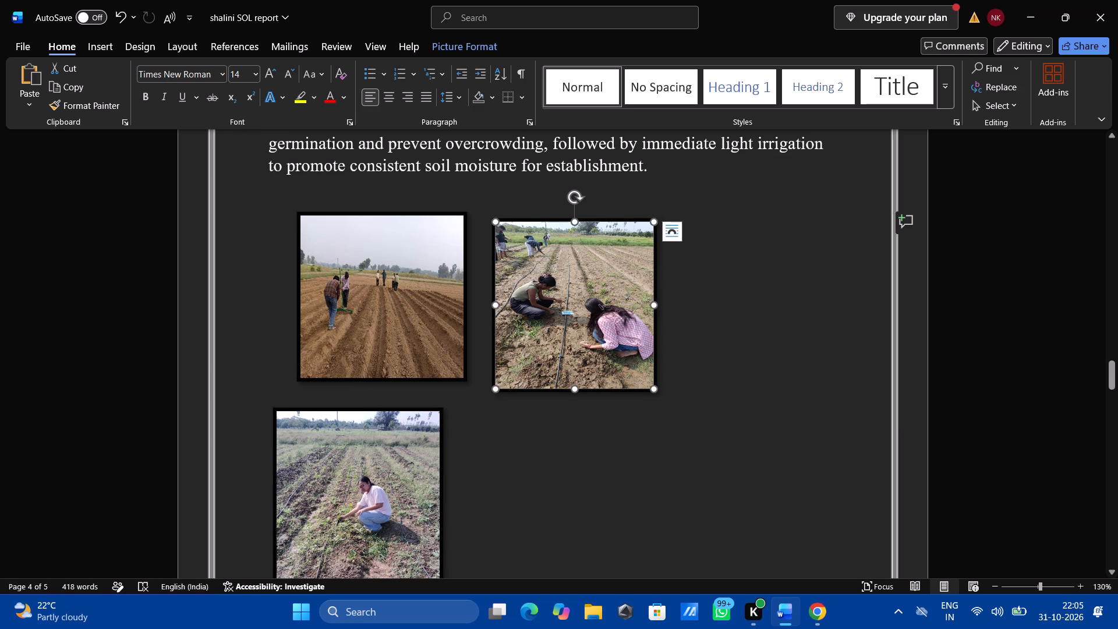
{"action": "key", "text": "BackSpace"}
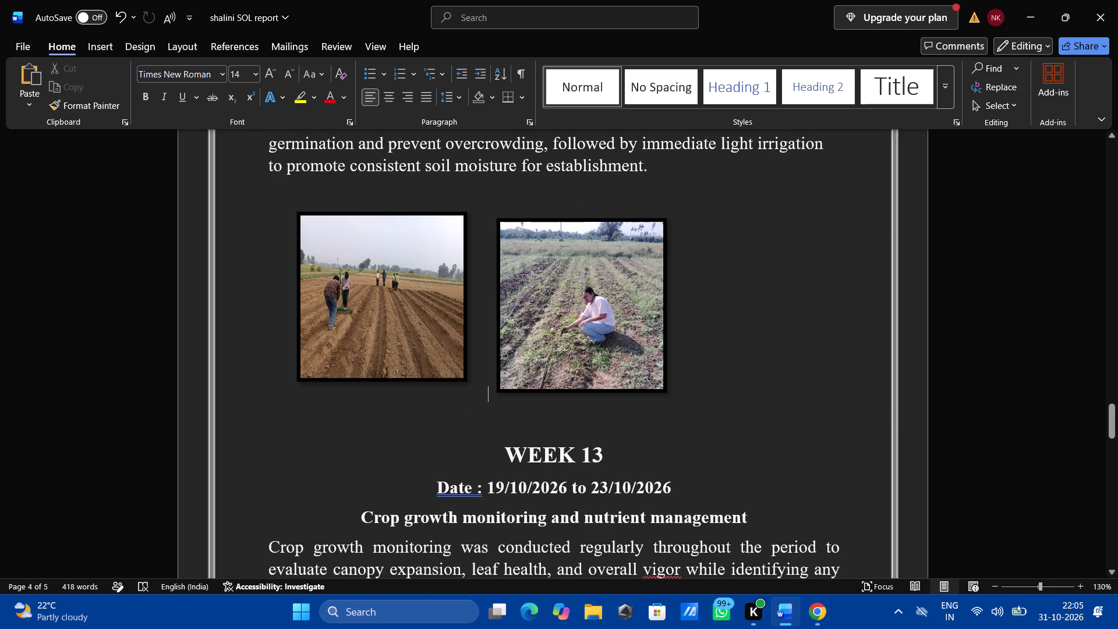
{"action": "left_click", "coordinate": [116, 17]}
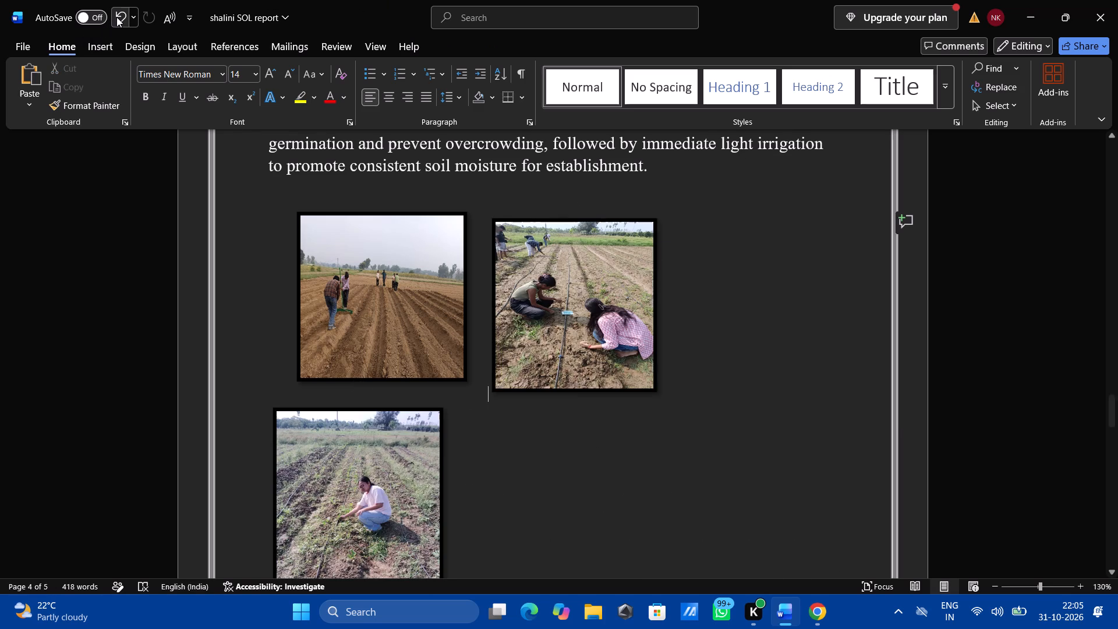
Reduce the middle Week 12 photo's height and width and shift the first photo slightly left to fit all three in one row.
{"action": "scroll", "coordinate": [560, 248], "scroll_direction": "down", "scroll_amount": 1}
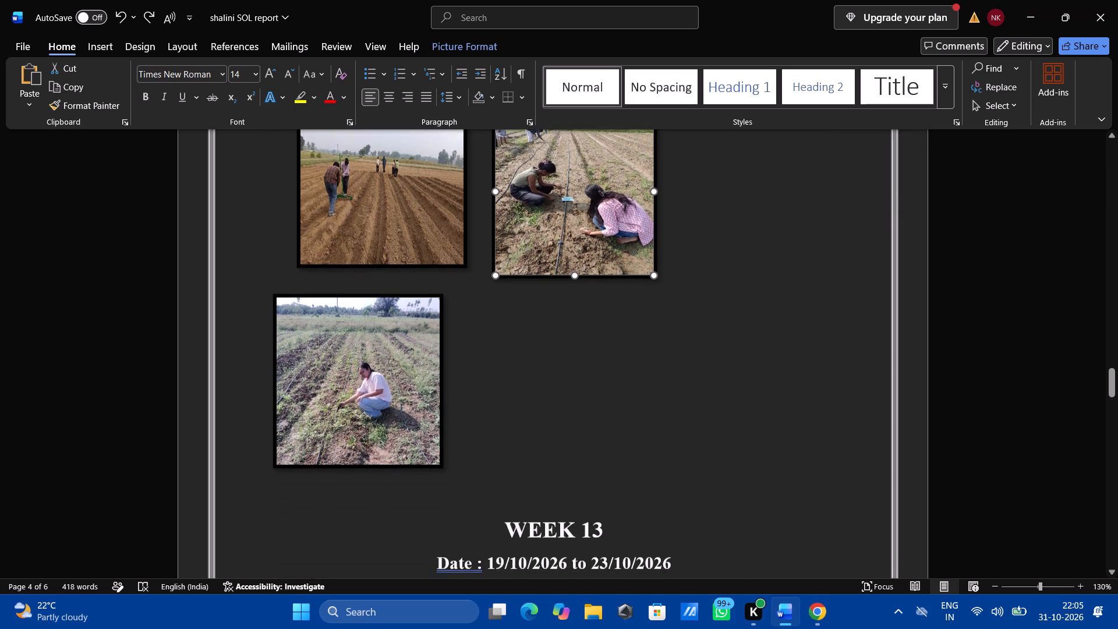
{"action": "scroll", "coordinate": [560, 248], "scroll_direction": "down", "scroll_amount": 1}
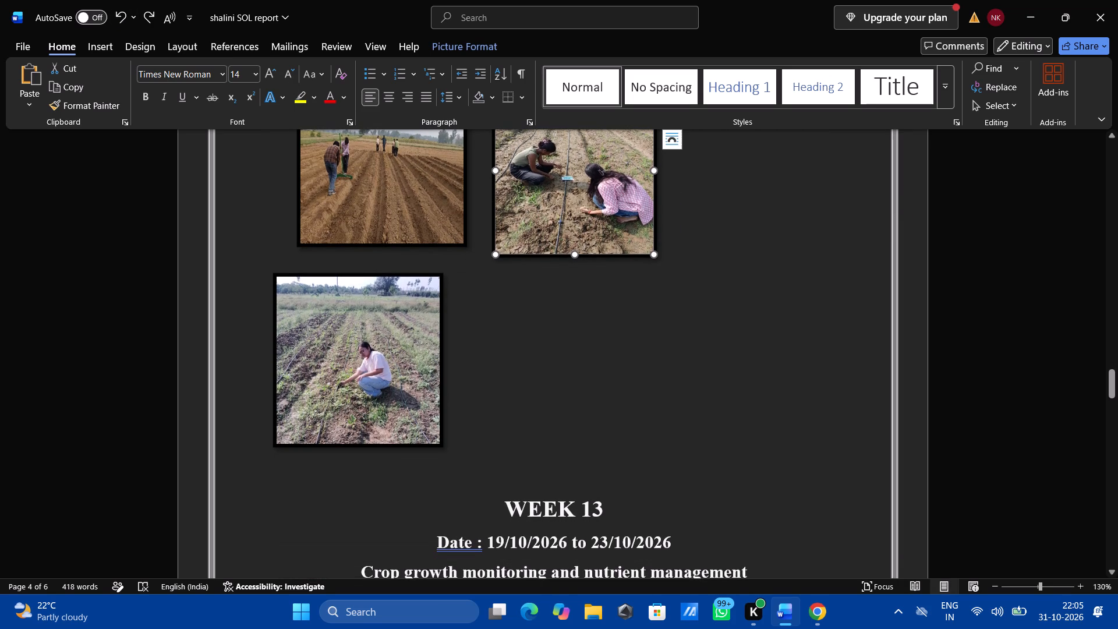
{"action": "left_click_drag", "start_coordinate": [571, 254], "coordinate": [567, 238]}
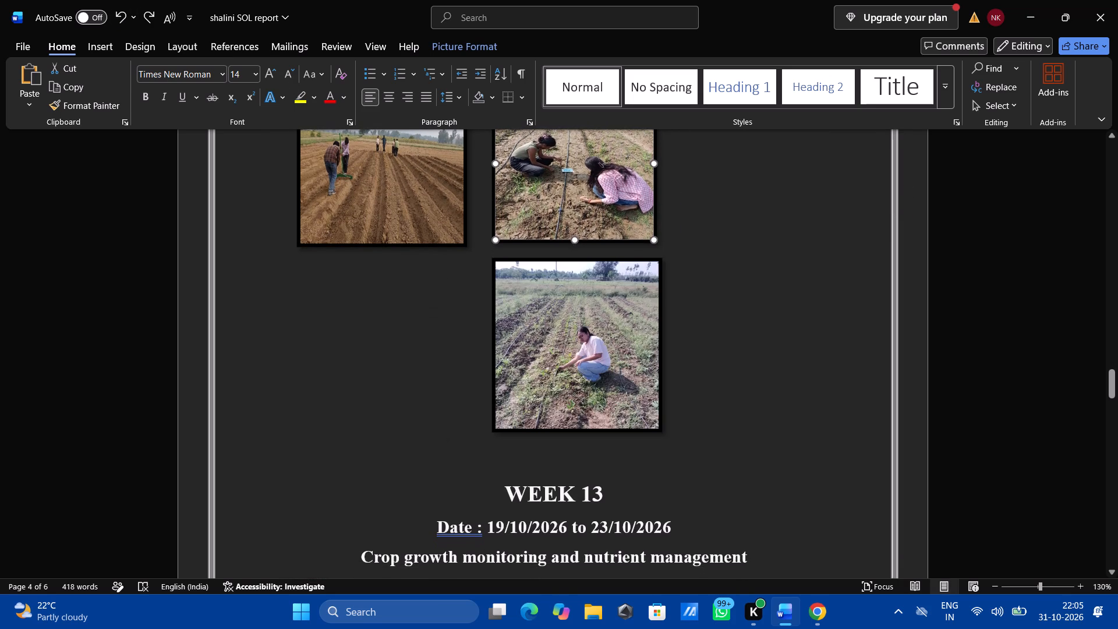
{"action": "left_click_drag", "start_coordinate": [567, 238], "coordinate": [567, 235]}
{"action": "left_click_drag", "start_coordinate": [650, 212], "coordinate": [649, 213]}
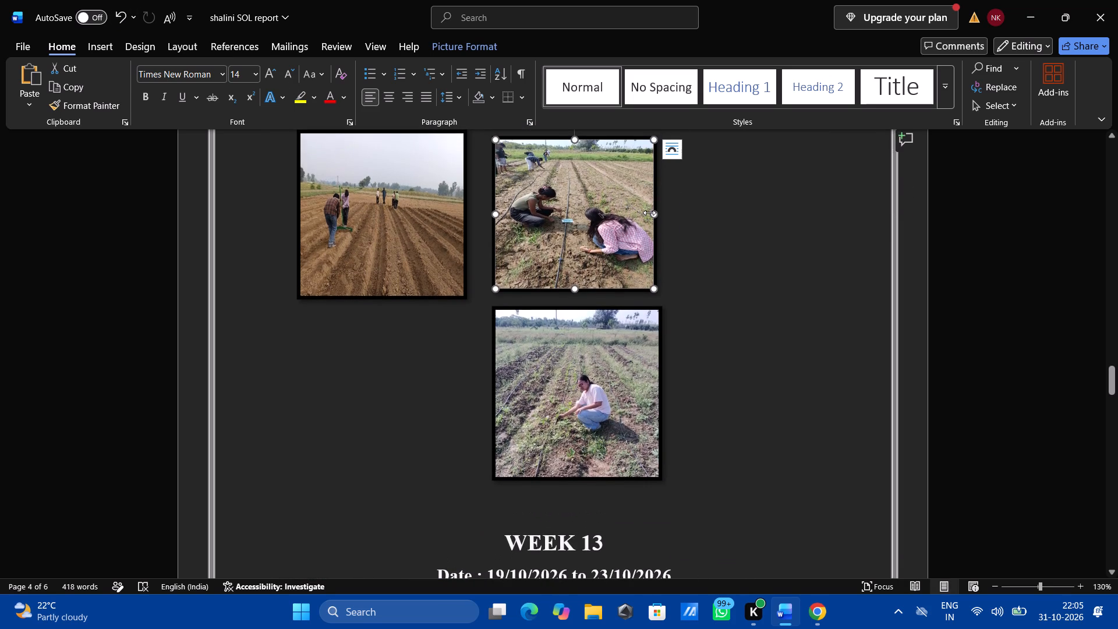
{"action": "left_click_drag", "start_coordinate": [649, 213], "coordinate": [640, 213]}
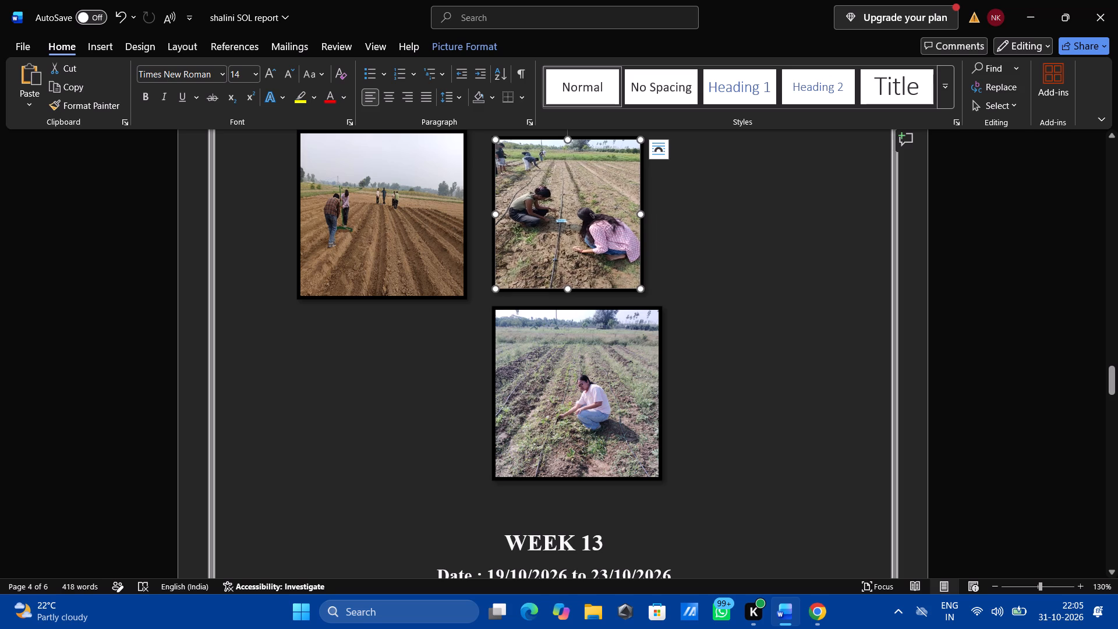
{"action": "left_click", "coordinate": [438, 223]}
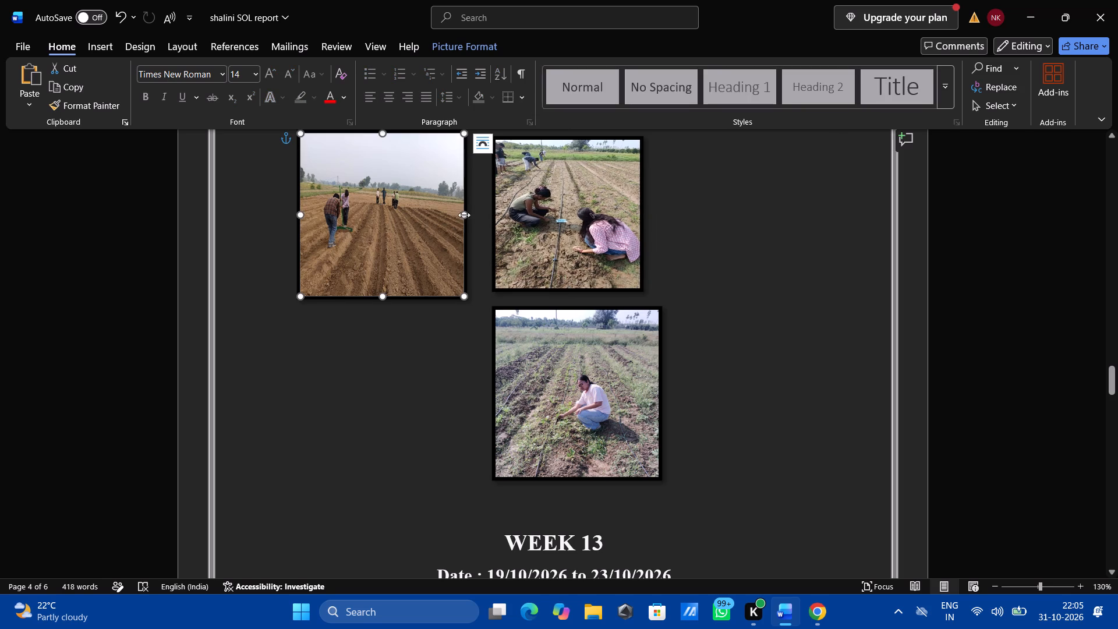
{"action": "left_click_drag", "start_coordinate": [459, 218], "coordinate": [449, 217]}
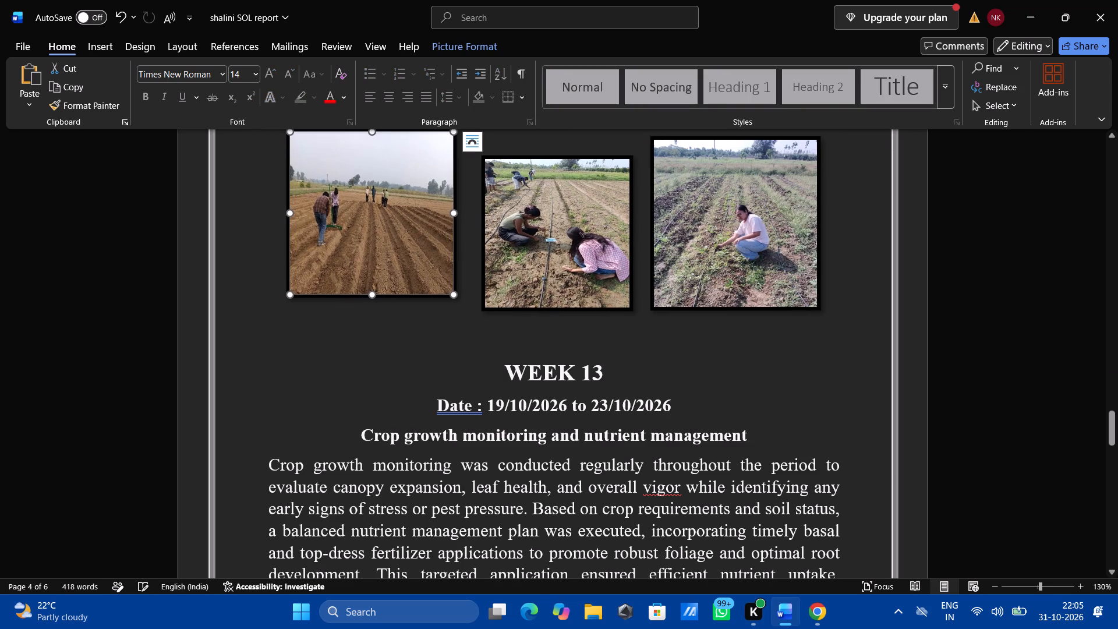
Stretch the middle Week 12 photo taller to about the height of the third photo.
{"action": "scroll", "coordinate": [528, 210], "scroll_direction": "up", "scroll_amount": 3}
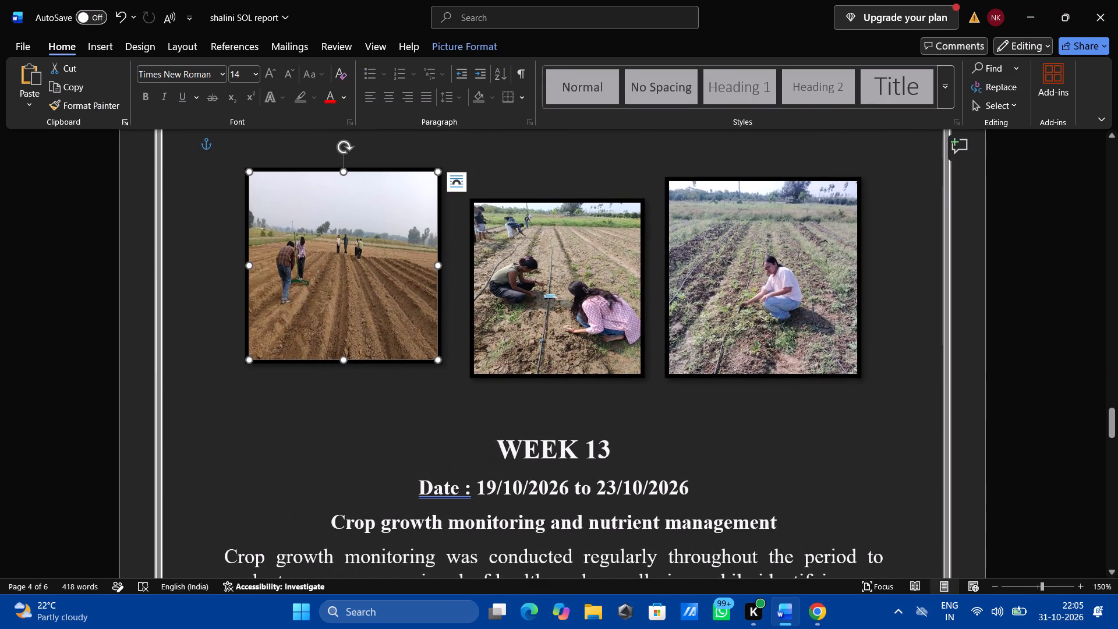
{"action": "left_click", "coordinate": [545, 236]}
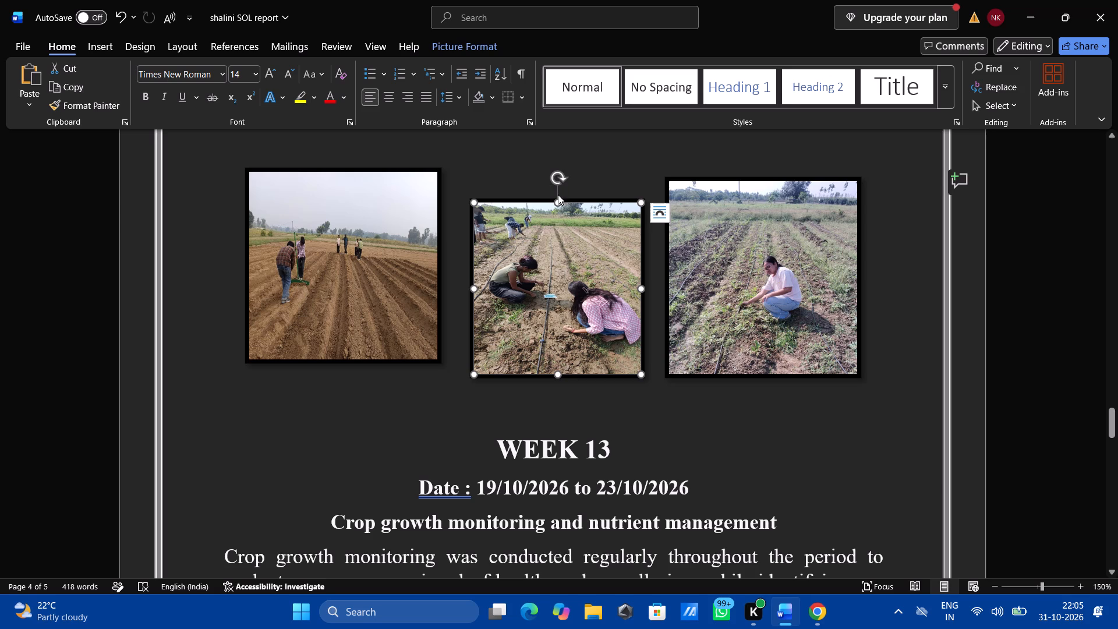
{"action": "left_click_drag", "start_coordinate": [556, 199], "coordinate": [552, 178]}
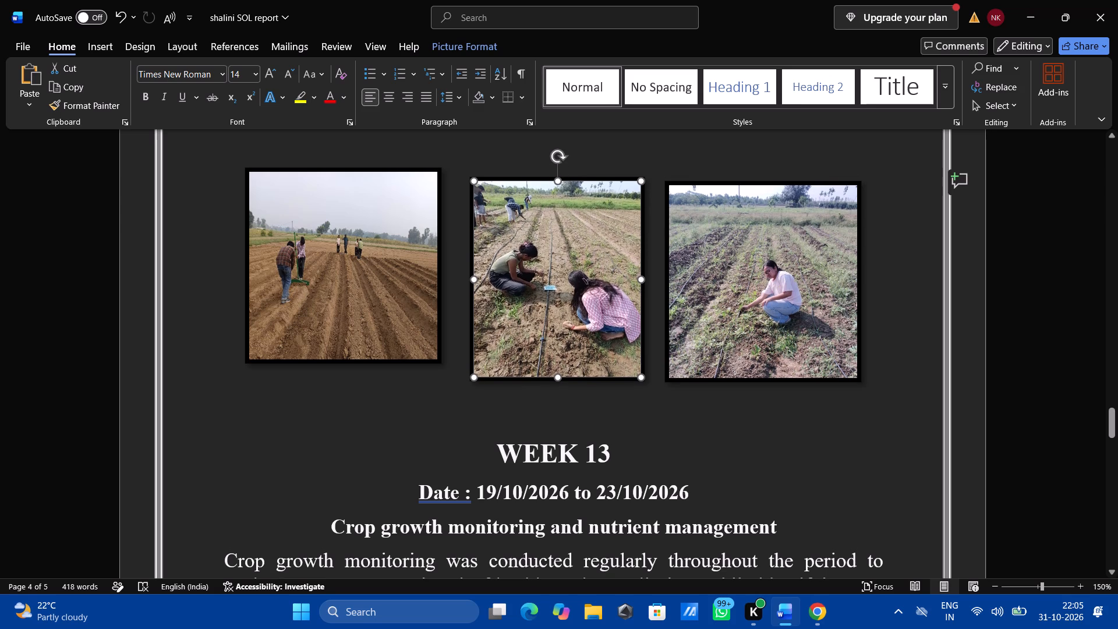
{"action": "left_click_drag", "start_coordinate": [552, 178], "coordinate": [552, 175]}
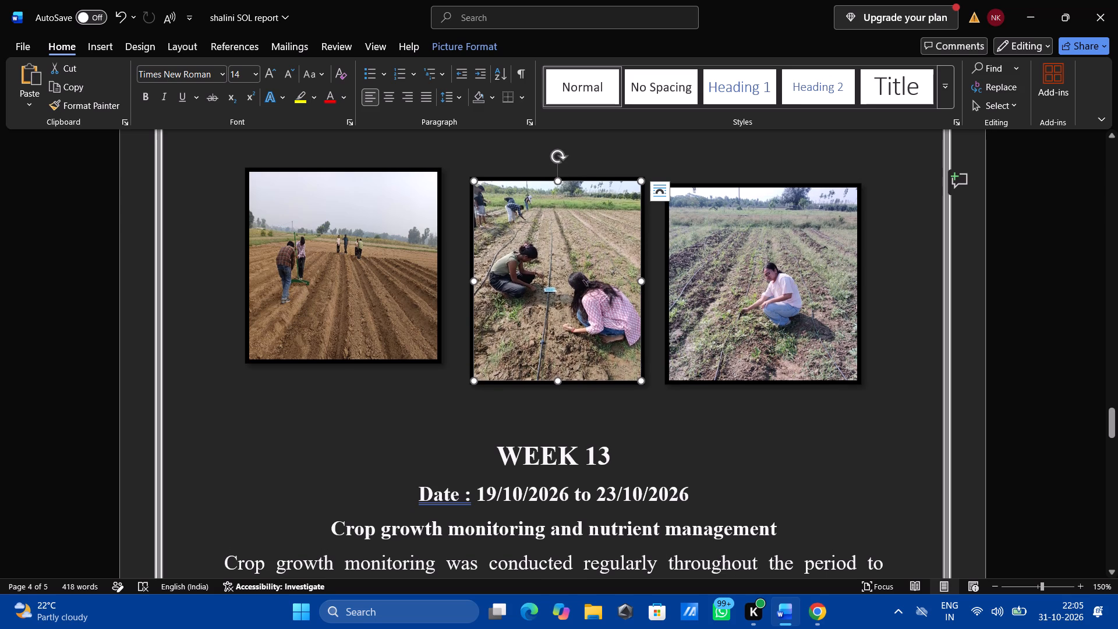
Resize the first and third Week 12 photos vertically so their top and bottom edges line up with the middle photo.
{"action": "left_click", "coordinate": [374, 266]}
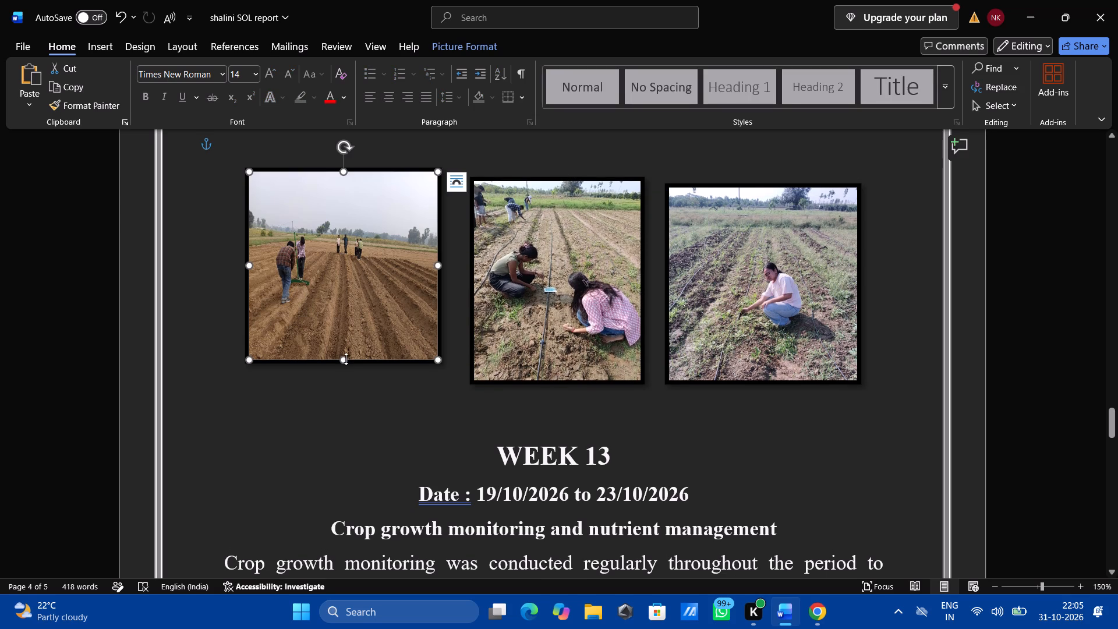
{"action": "left_click_drag", "start_coordinate": [344, 359], "coordinate": [351, 381]}
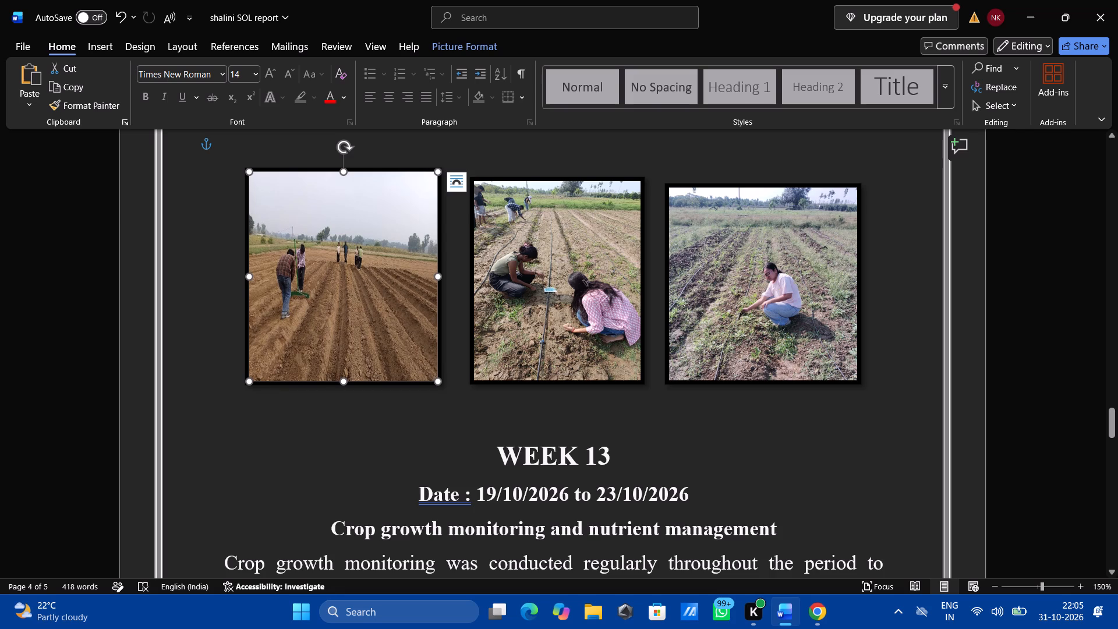
{"action": "left_click_drag", "start_coordinate": [344, 171], "coordinate": [349, 188]}
{"action": "left_click", "coordinate": [738, 240]}
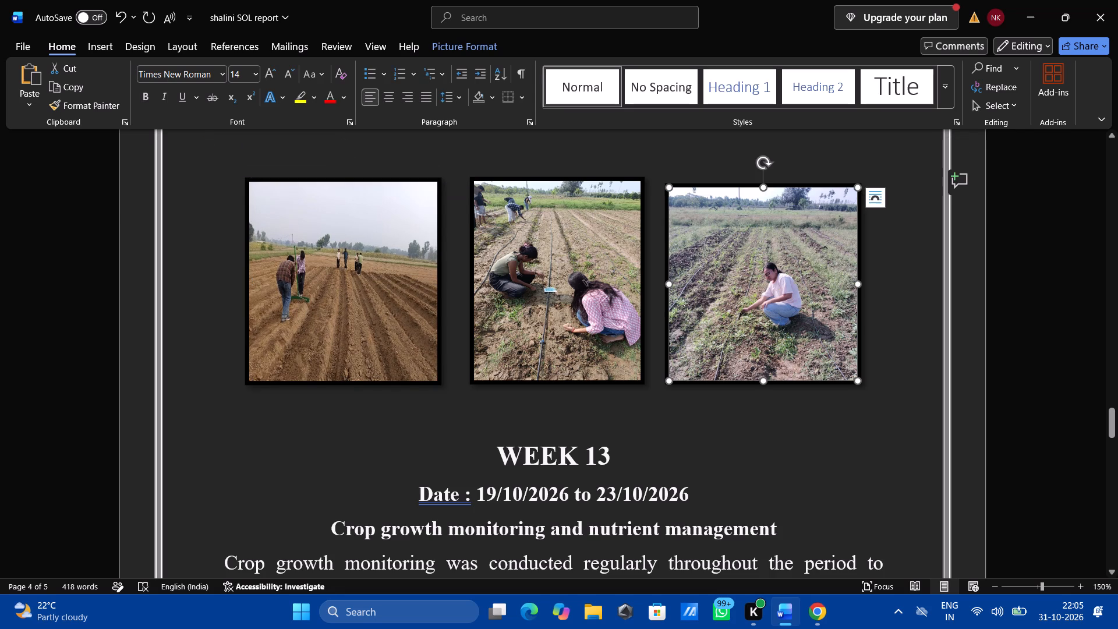
{"action": "left_click", "coordinate": [765, 188]}
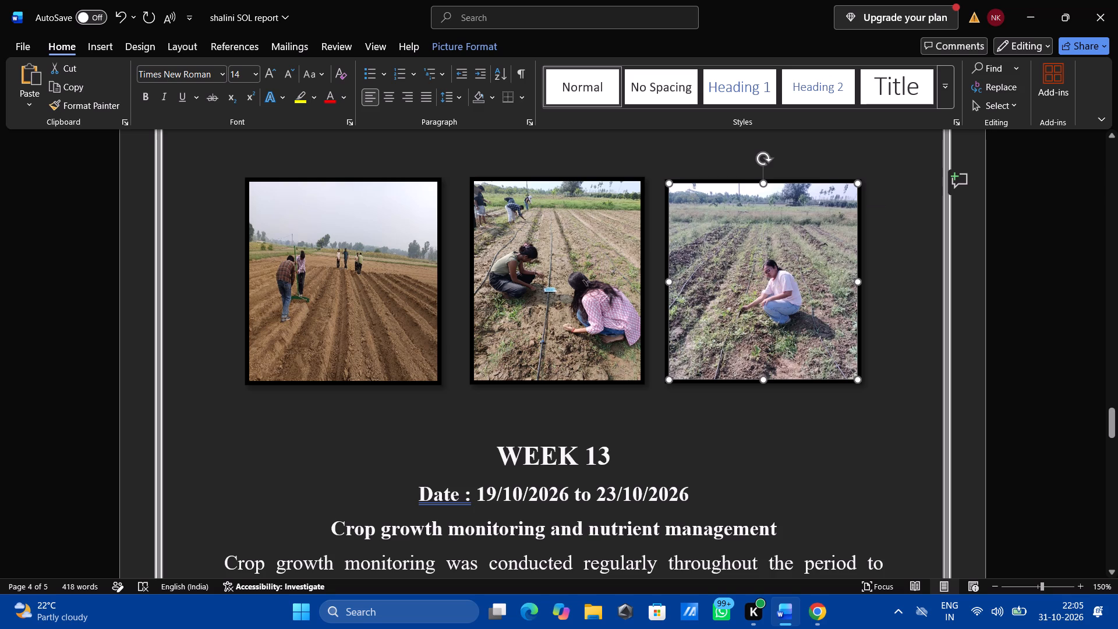
{"action": "left_click", "coordinate": [716, 465]}
Apply the Simple Frame, Black picture style to the first Week 13 photo, the one of the young pepper plant.
{"action": "scroll", "coordinate": [716, 465], "scroll_direction": "up", "scroll_amount": 2}
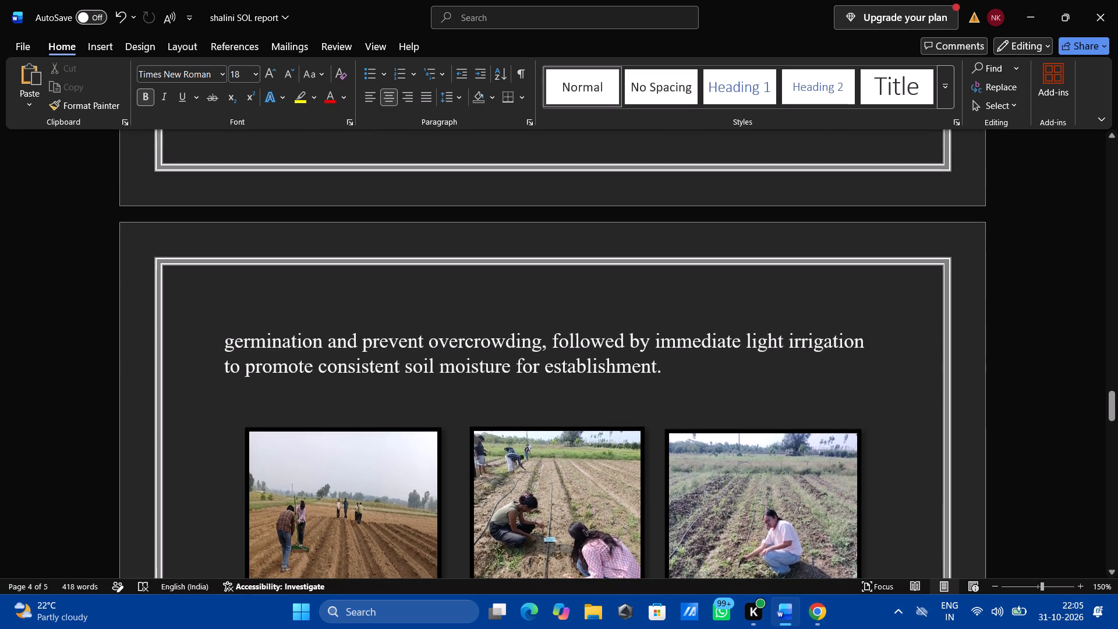
{"action": "scroll", "coordinate": [716, 465], "scroll_direction": "down", "scroll_amount": 2}
{"action": "scroll", "coordinate": [716, 465], "scroll_direction": "up", "scroll_amount": 2, "text": "ctrl"}
{"action": "scroll", "coordinate": [716, 465], "scroll_direction": "down", "scroll_amount": 1}
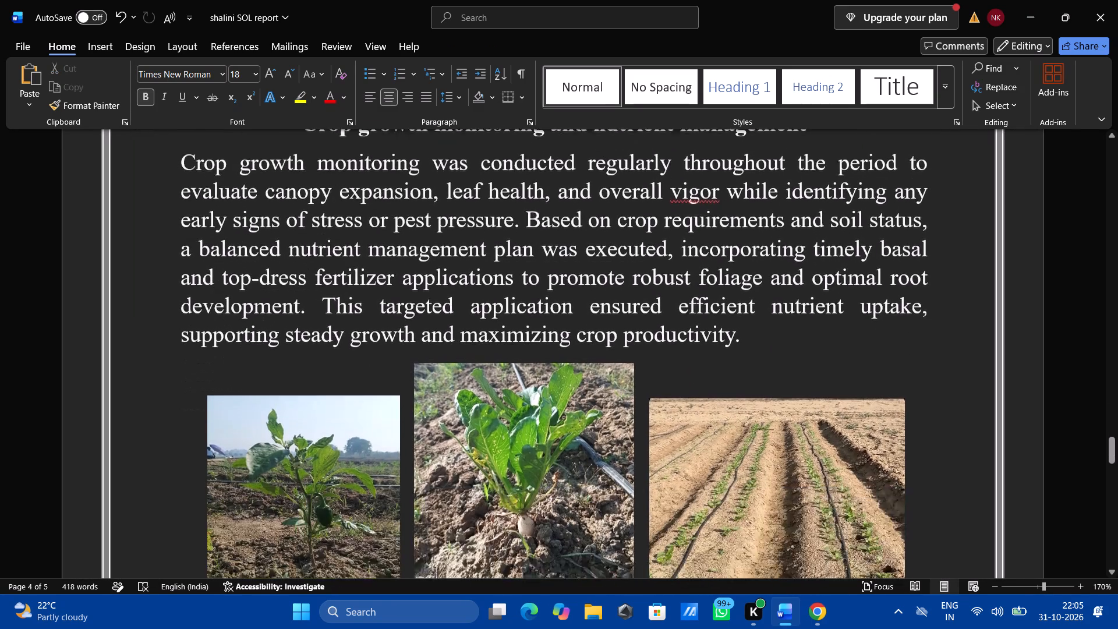
{"action": "scroll", "coordinate": [716, 465], "scroll_direction": "down", "scroll_amount": 1}
{"action": "left_click", "coordinate": [385, 350]}
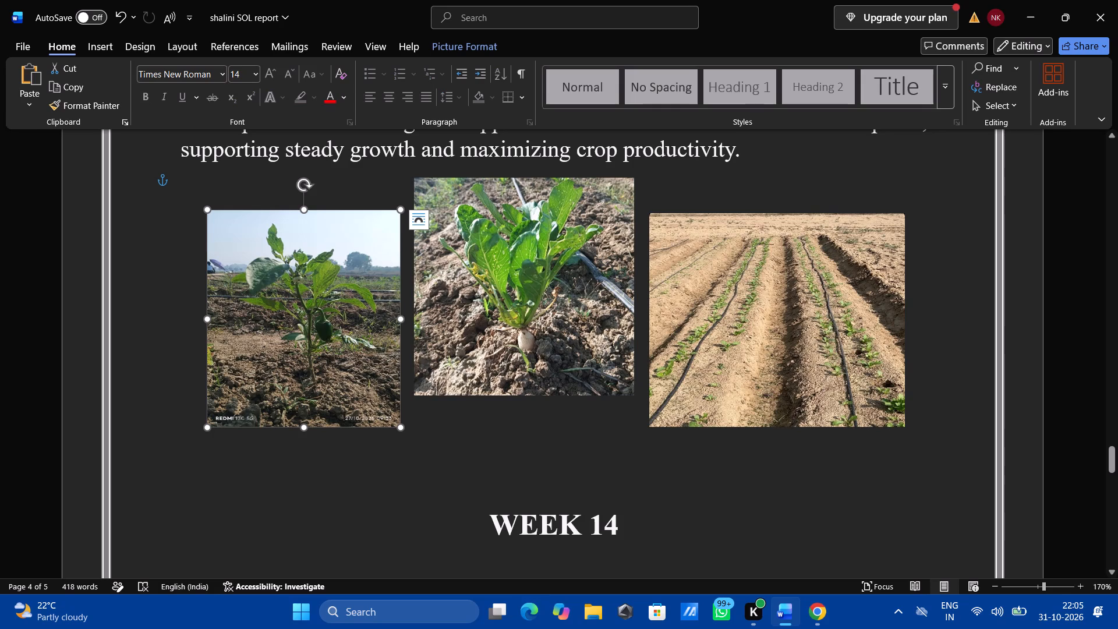
{"action": "right_click", "coordinate": [385, 350]}
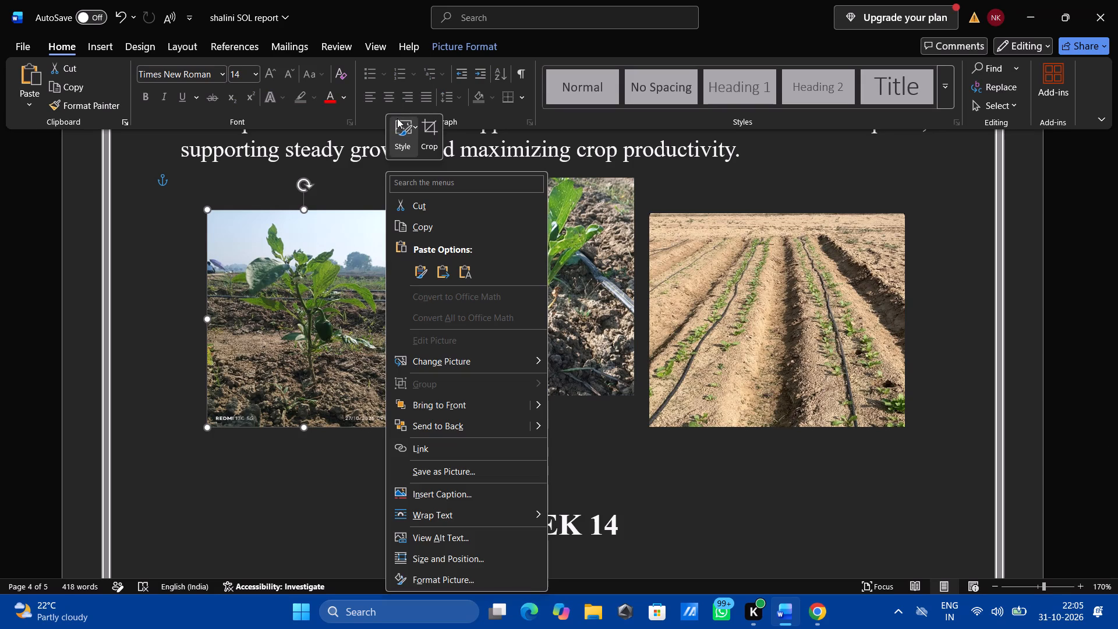
{"action": "left_click", "coordinate": [397, 118]}
{"action": "left_click", "coordinate": [540, 233]}
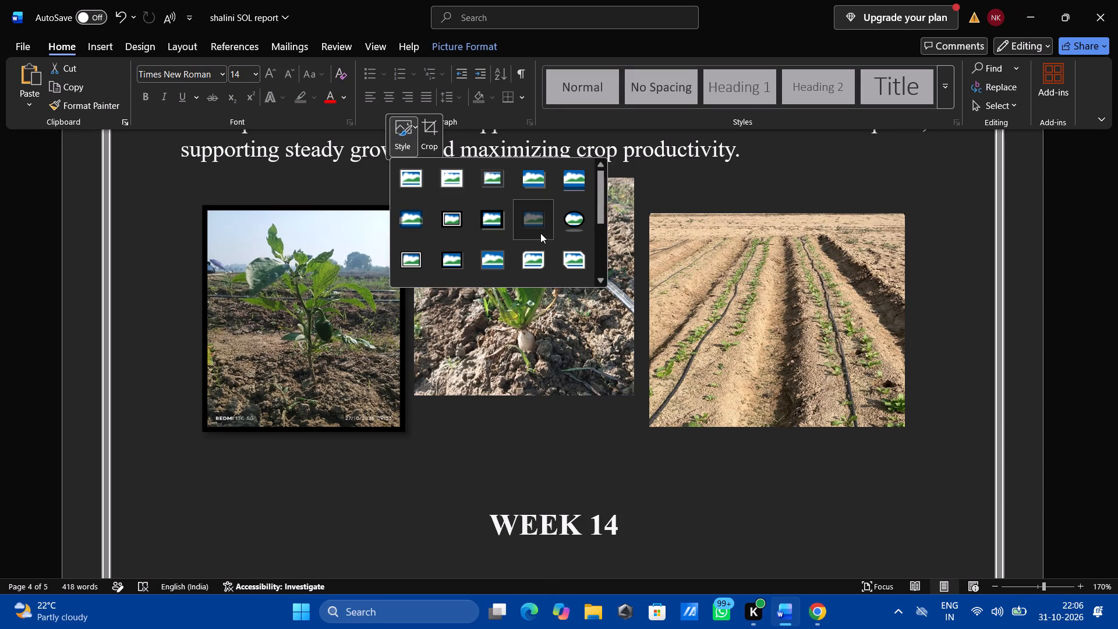
Apply the Simple Frame, Black picture style to the middle Week 13 photo, the one of the radish plant.
{"action": "left_click", "coordinate": [562, 285]}
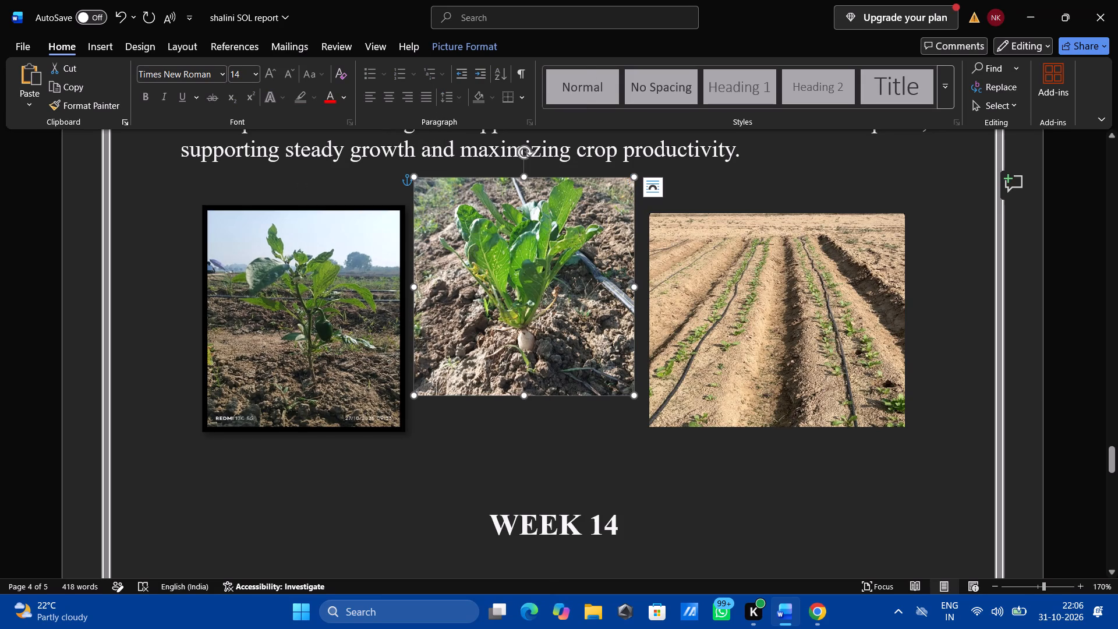
{"action": "right_click", "coordinate": [569, 255]}
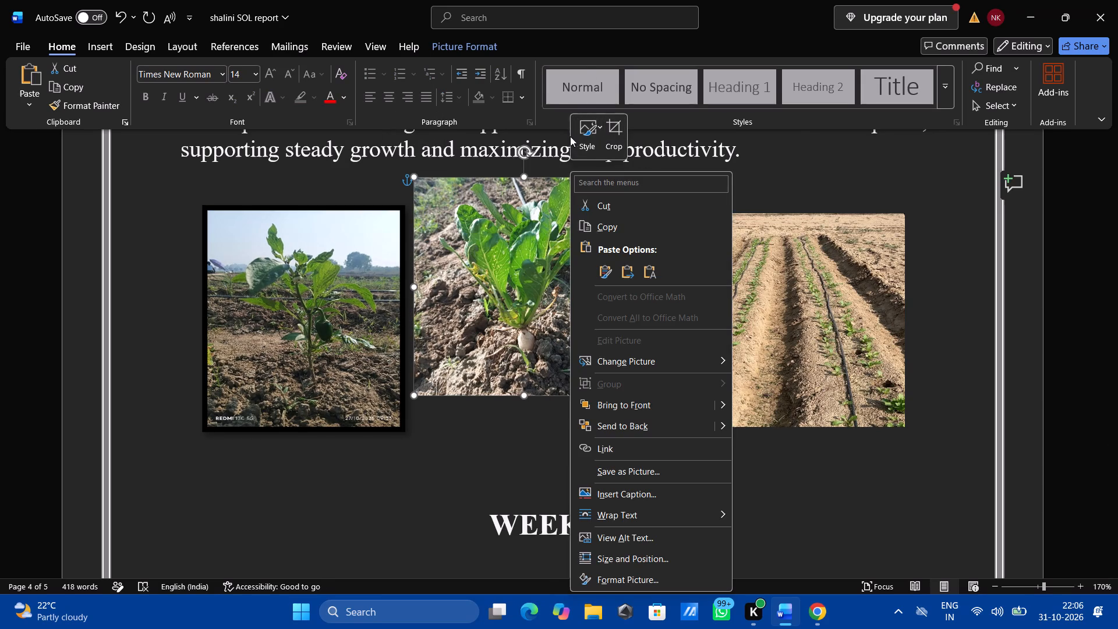
{"action": "left_click", "coordinate": [588, 130]}
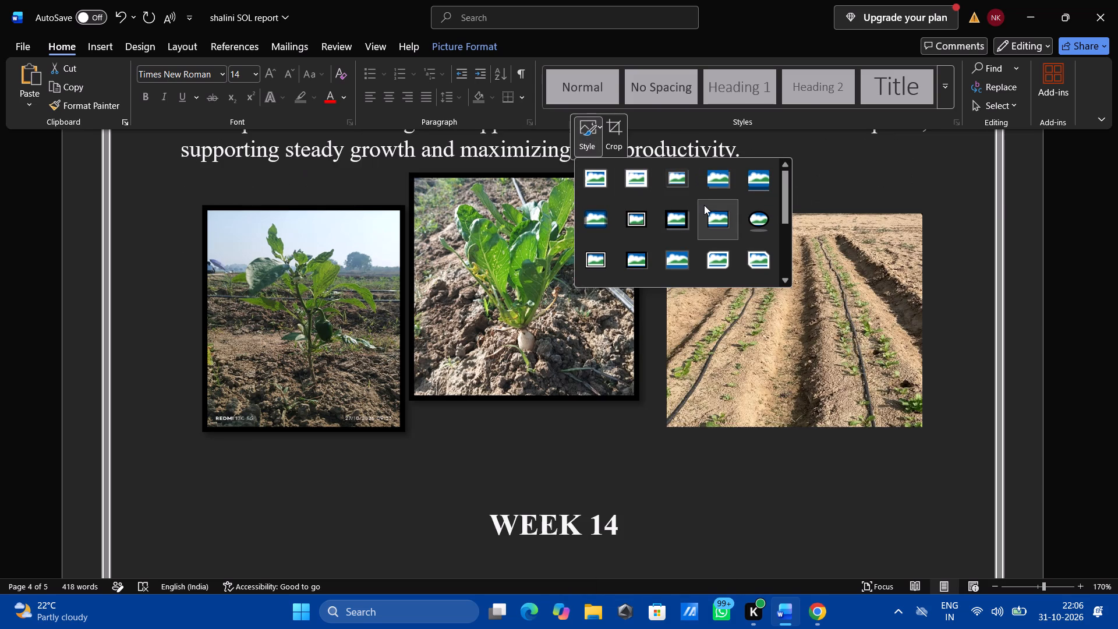
{"action": "left_click", "coordinate": [706, 206]}
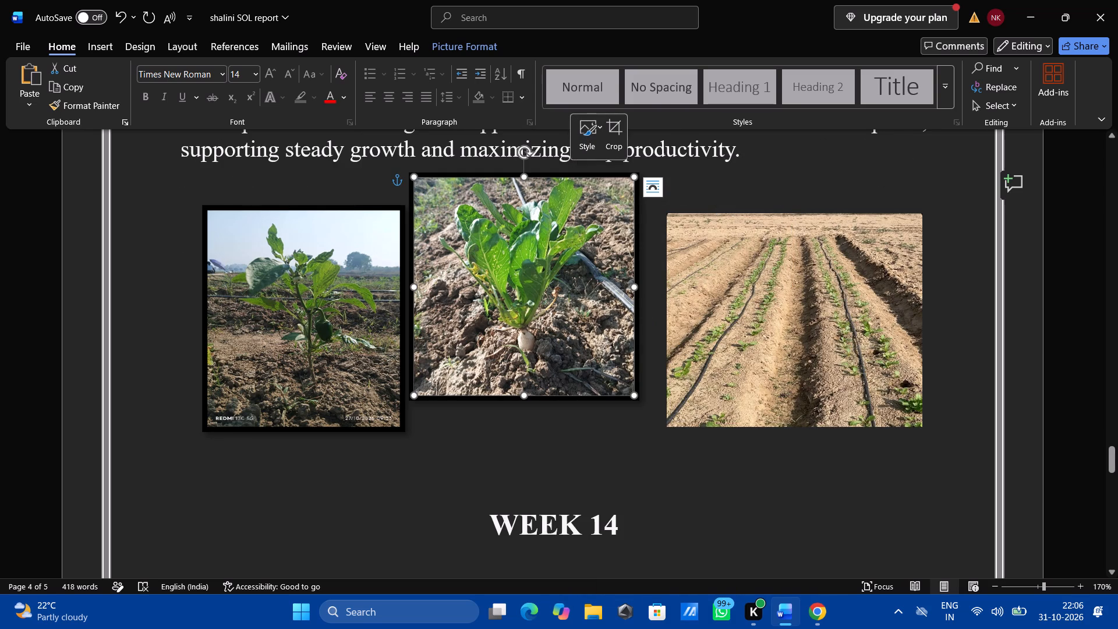
Narrow the middle Week 13 photo slightly and adjust its top and bottom edges to sit roughly level with the first photo.
{"action": "left_click_drag", "start_coordinate": [634, 289], "coordinate": [623, 296]}
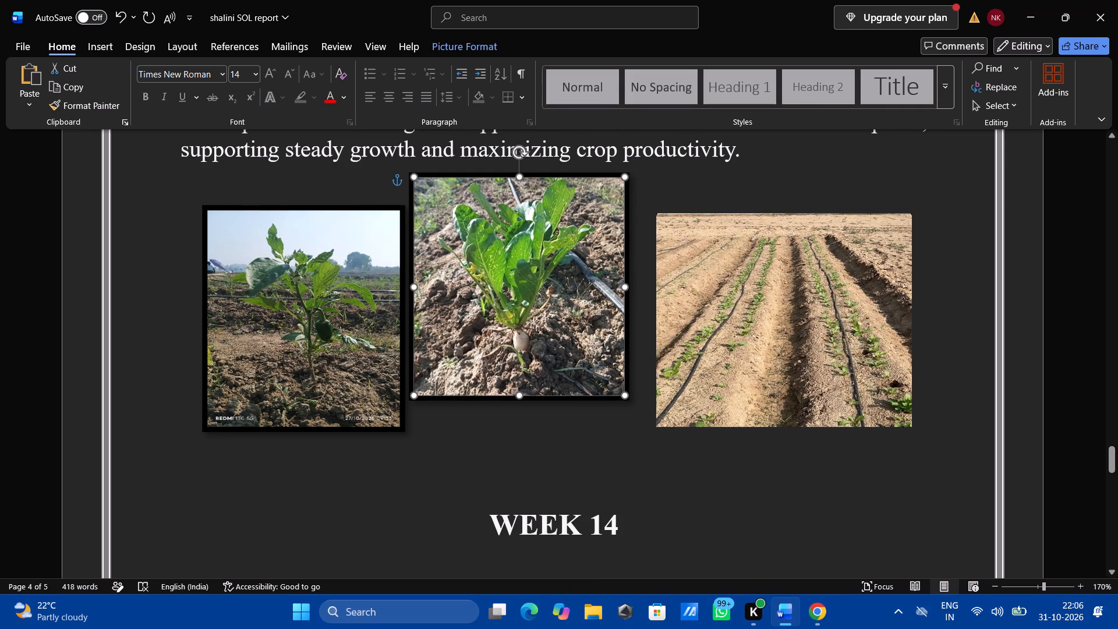
{"action": "left_click_drag", "start_coordinate": [623, 296], "coordinate": [620, 294]}
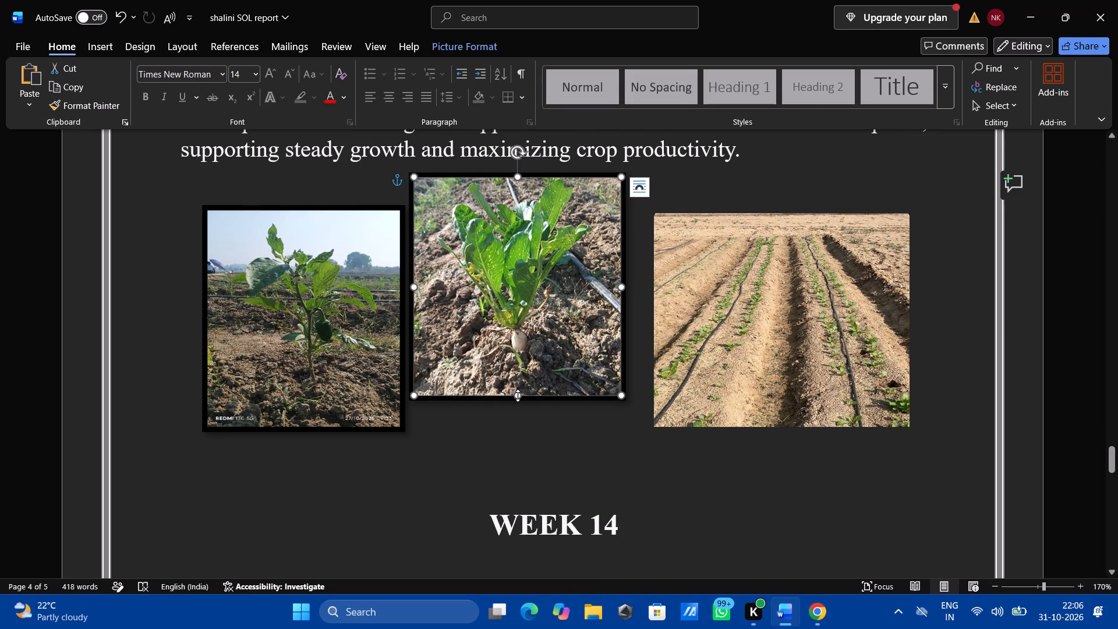
{"action": "left_click_drag", "start_coordinate": [518, 395], "coordinate": [529, 431]}
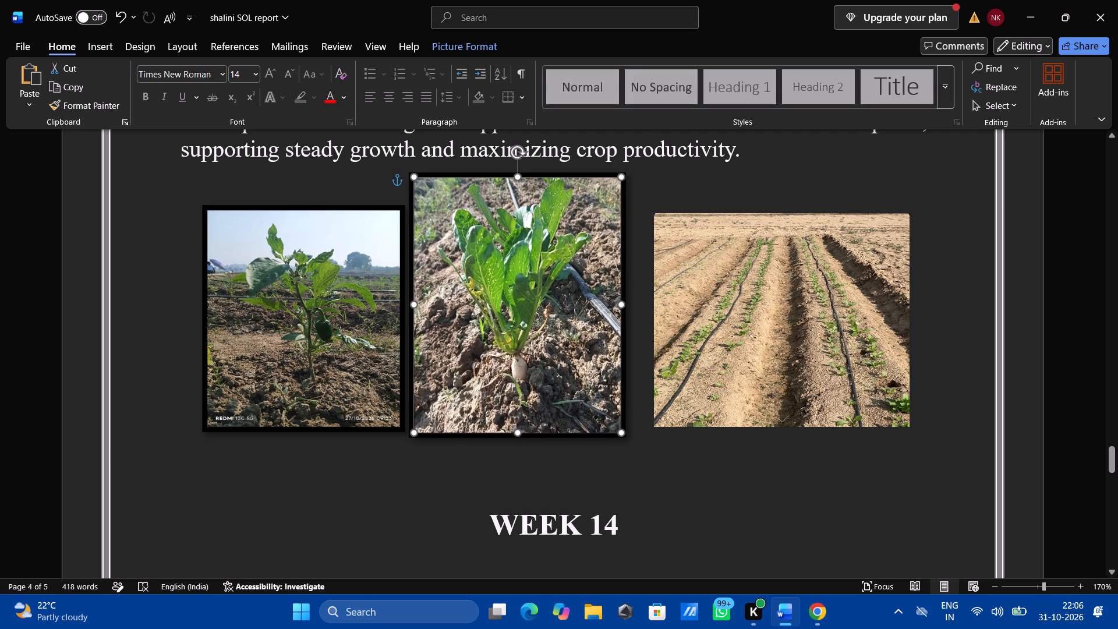
{"action": "left_click_drag", "start_coordinate": [529, 431], "coordinate": [529, 424]}
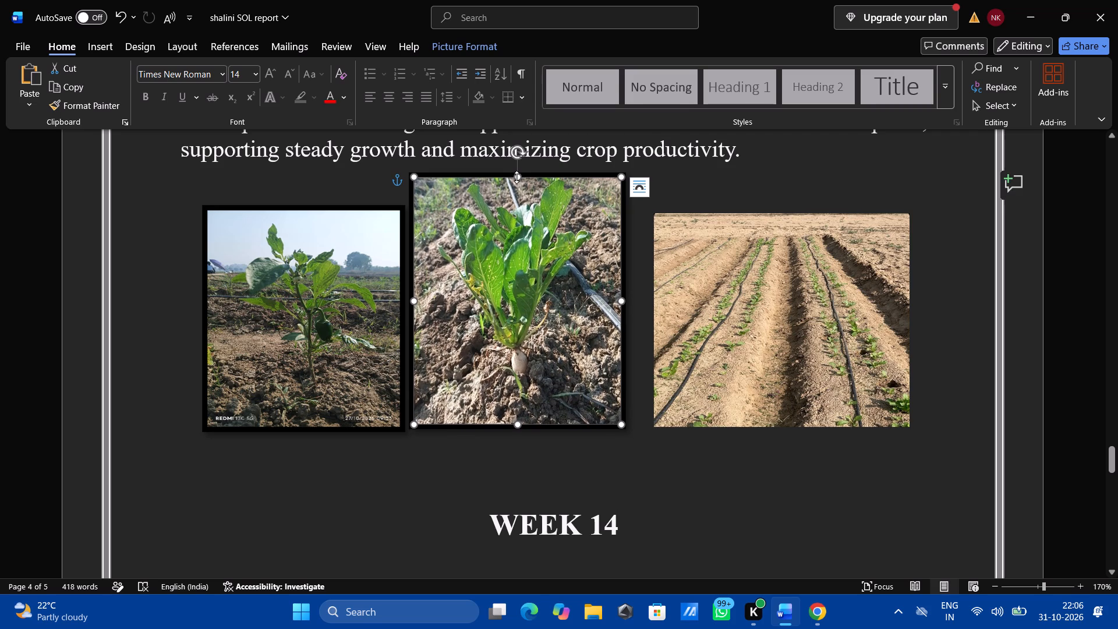
{"action": "left_click_drag", "start_coordinate": [516, 176], "coordinate": [515, 156]}
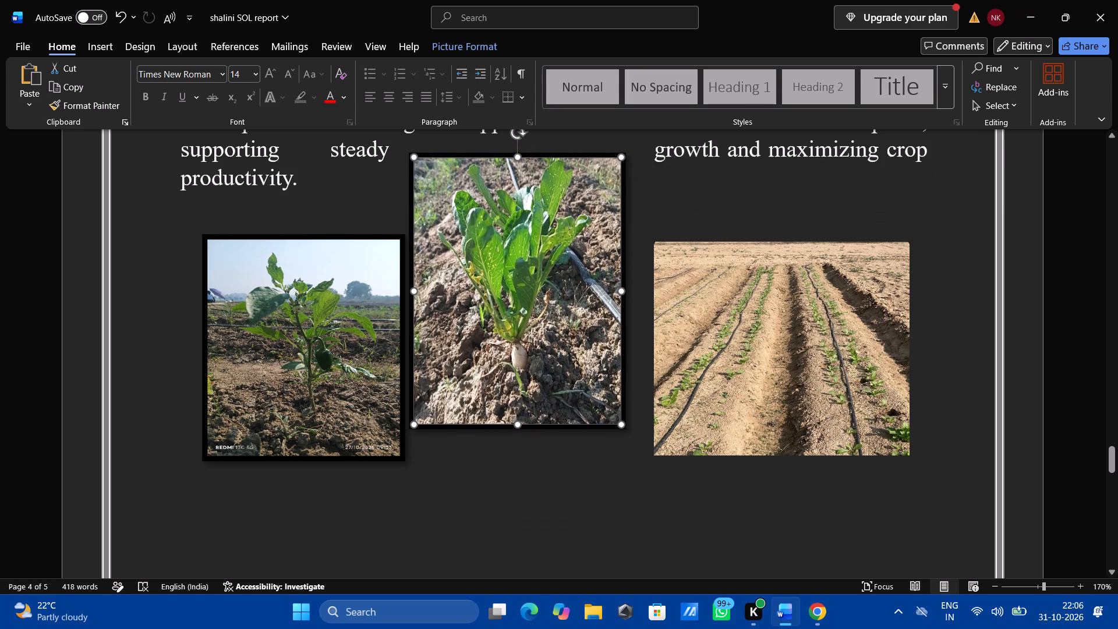
{"action": "left_click_drag", "start_coordinate": [515, 156], "coordinate": [521, 203]}
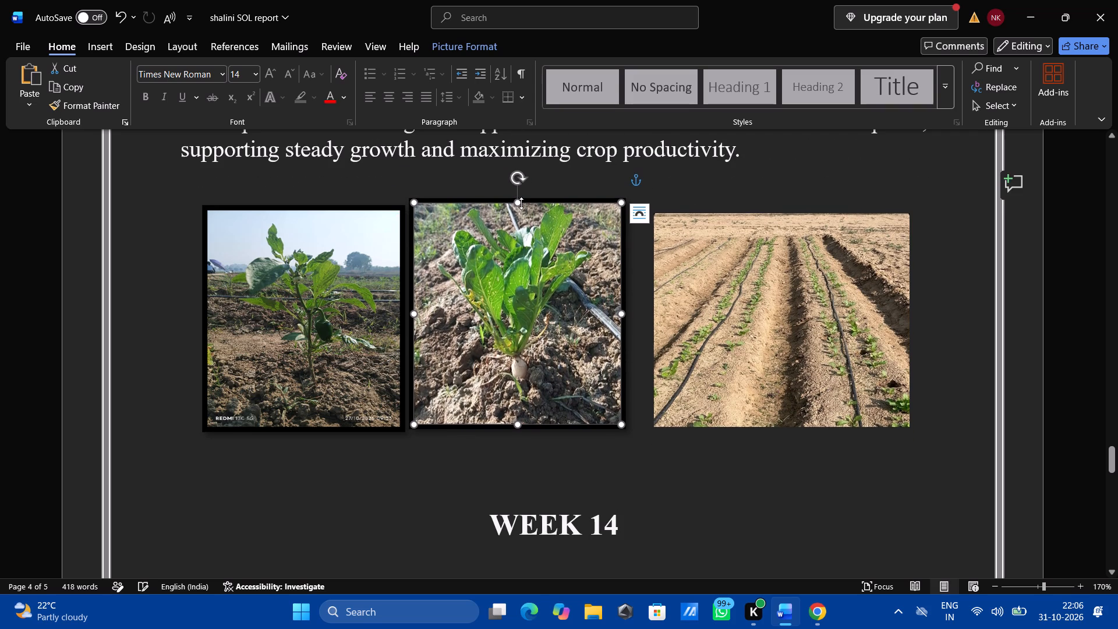
Apply the Simple Frame, Black picture style to the third Week 13 photo, the one of the crop rows.
{"action": "left_click", "coordinate": [727, 279]}
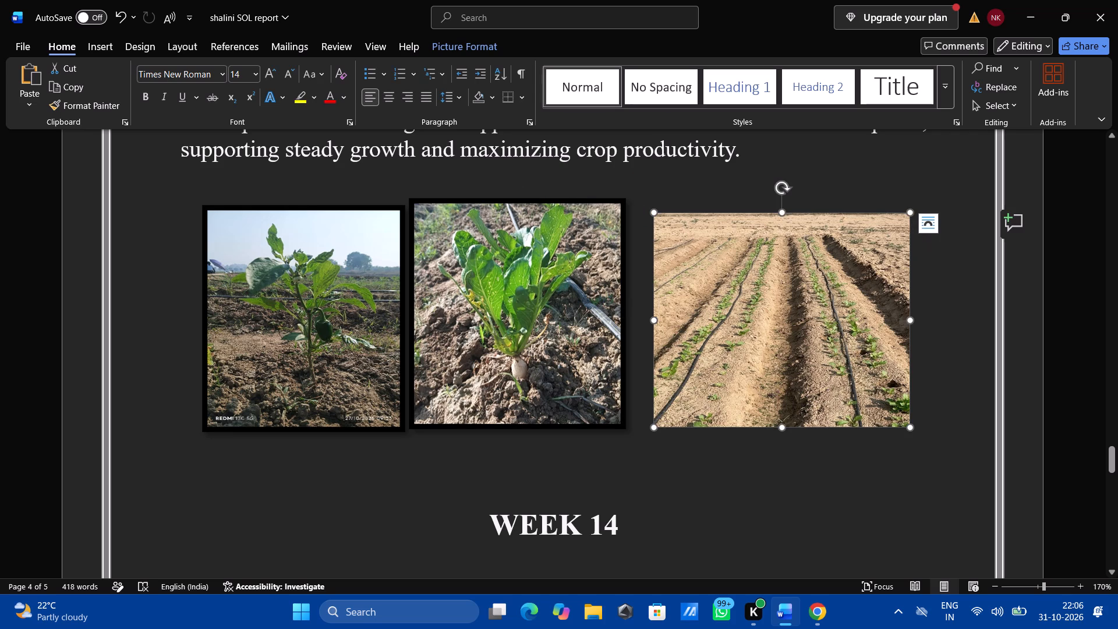
{"action": "right_click", "coordinate": [819, 268]}
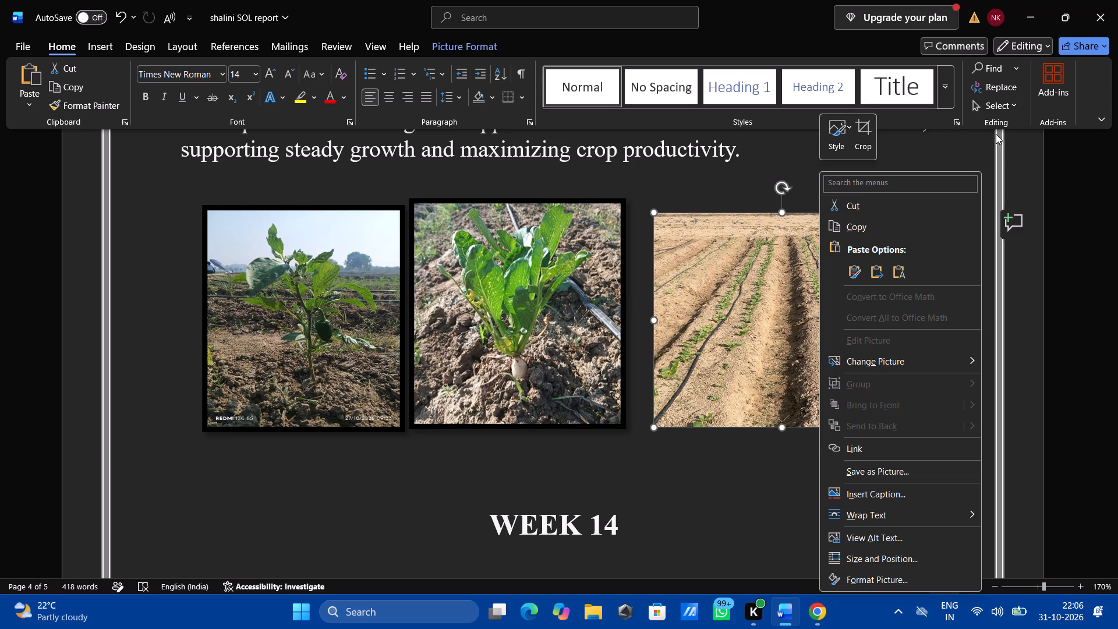
{"action": "left_click", "coordinate": [848, 135]}
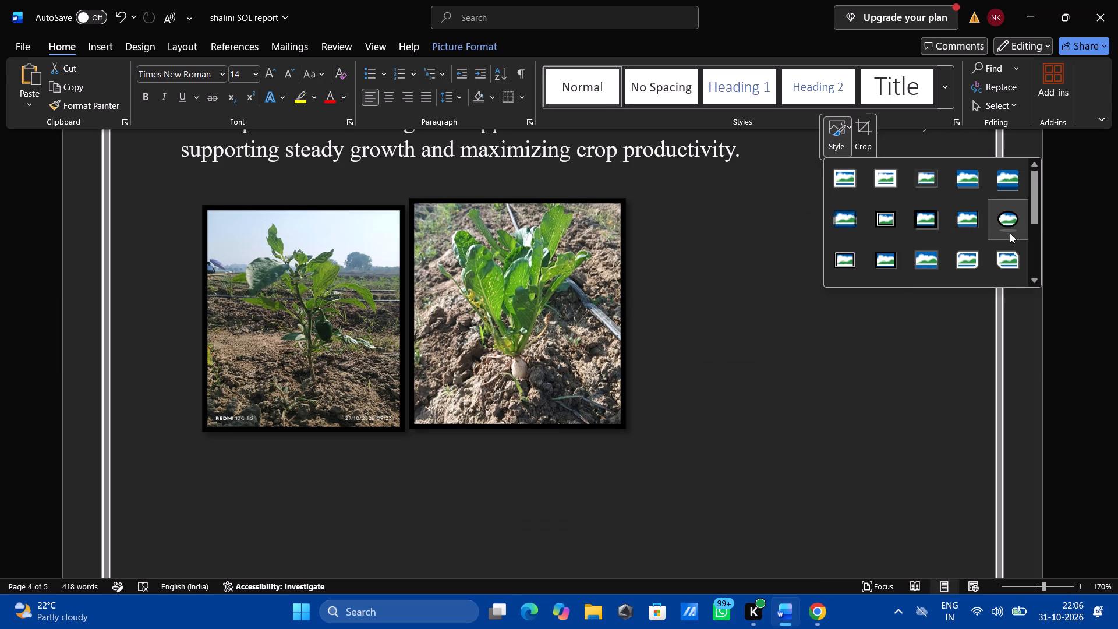
{"action": "left_click", "coordinate": [972, 229]}
Narrow the third Week 13 photo, moved onto the following page, until it fits back in the row beside the other two.
{"action": "scroll", "coordinate": [818, 319], "scroll_direction": "down", "scroll_amount": 1}
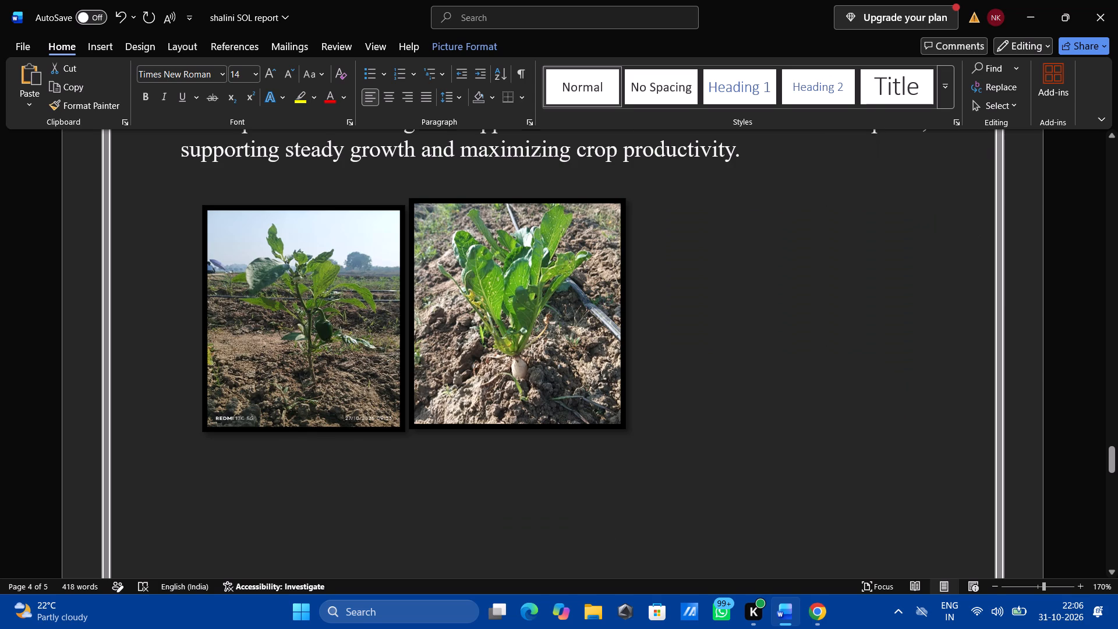
{"action": "scroll", "coordinate": [818, 319], "scroll_direction": "down", "scroll_amount": 3}
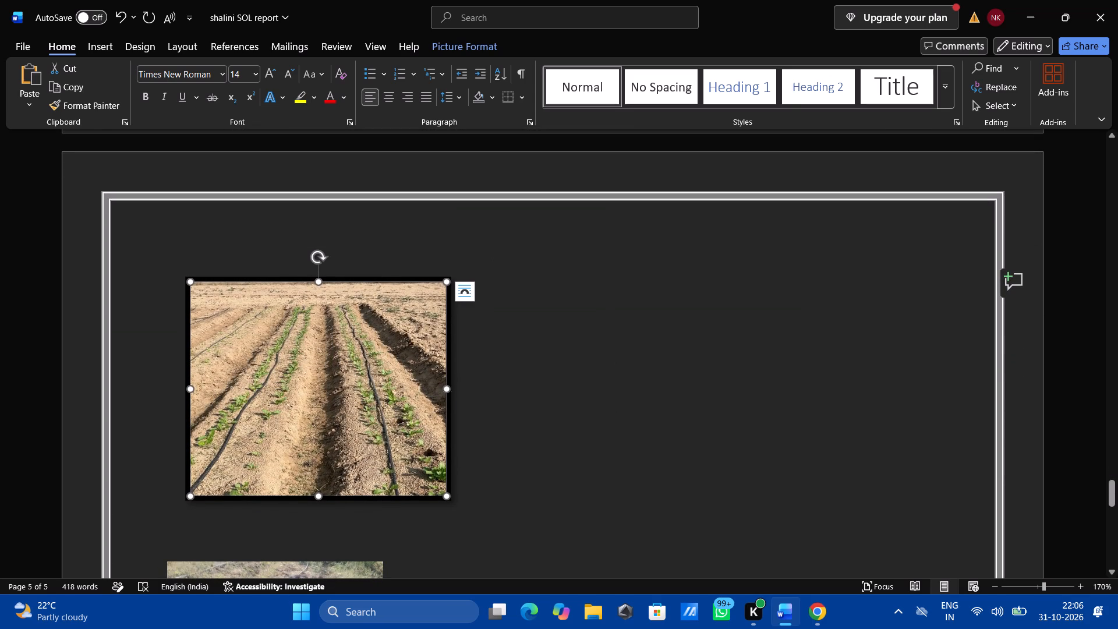
{"action": "left_click_drag", "start_coordinate": [445, 390], "coordinate": [367, 412]}
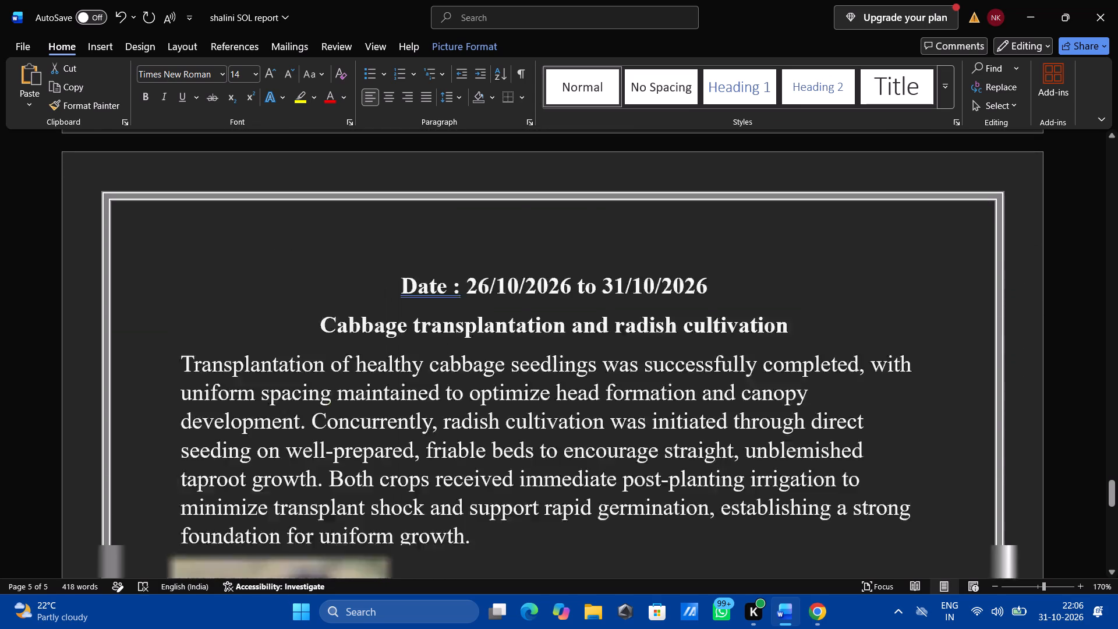
{"action": "scroll", "coordinate": [815, 230], "scroll_direction": "up", "scroll_amount": 1}
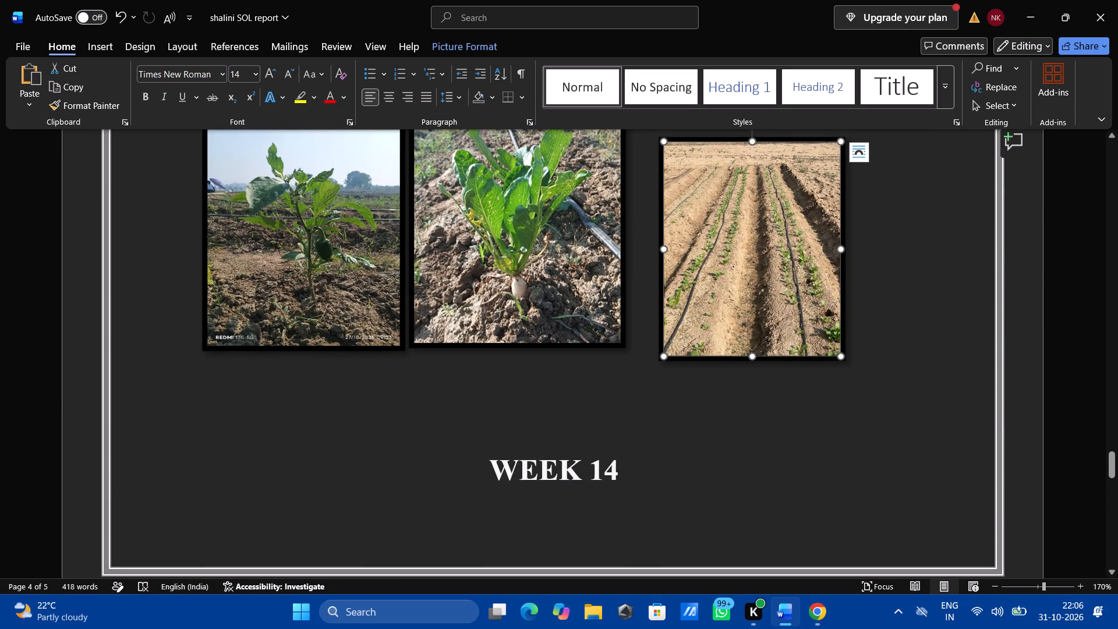
{"action": "scroll", "coordinate": [815, 230], "scroll_direction": "up", "scroll_amount": 1}
{"action": "left_click", "coordinate": [833, 455]}
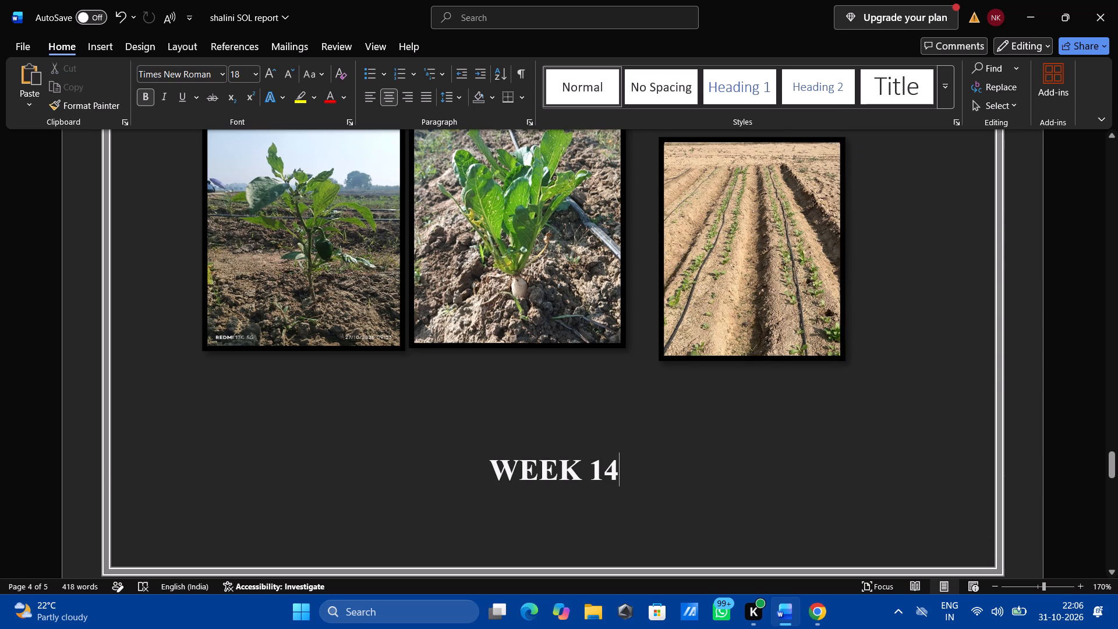
Widen the third Week 13 photo slightly and reduce its height so its bottom edge lines up with the middle photo.
{"action": "scroll", "coordinate": [833, 455], "scroll_direction": "up", "scroll_amount": 1}
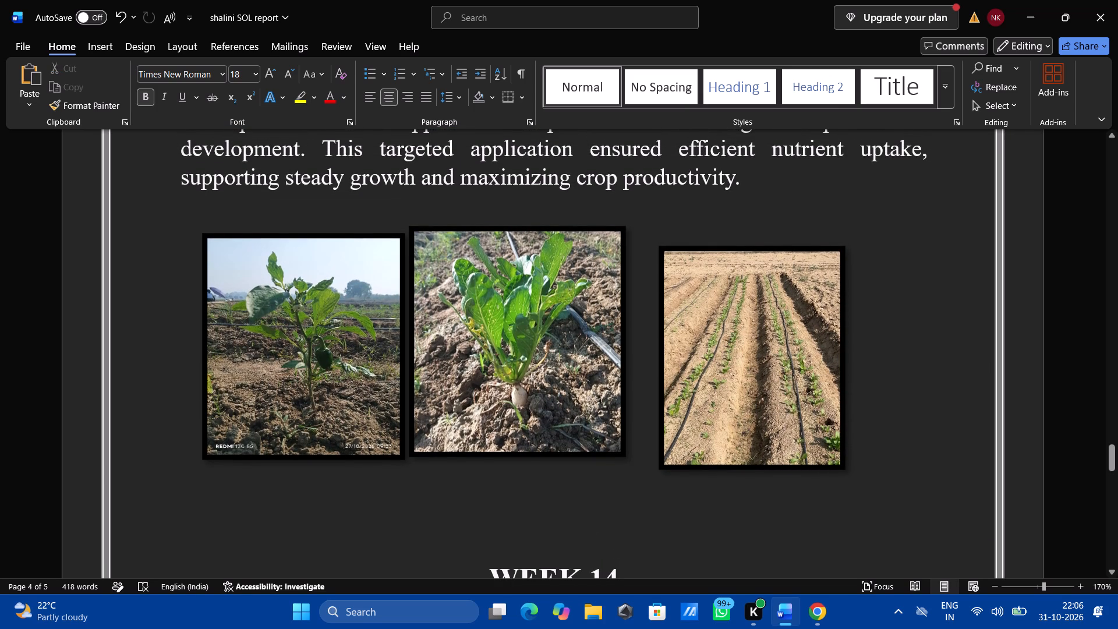
{"action": "left_click", "coordinate": [776, 421]}
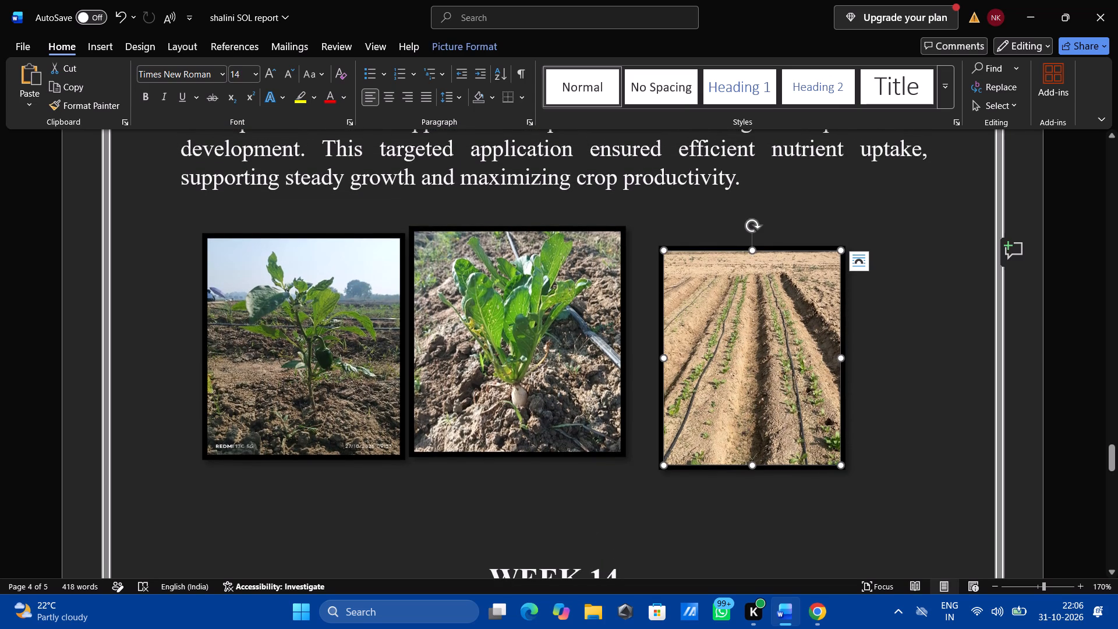
{"action": "left_click_drag", "start_coordinate": [840, 357], "coordinate": [849, 355]}
{"action": "left_click_drag", "start_coordinate": [758, 251], "coordinate": [756, 238]}
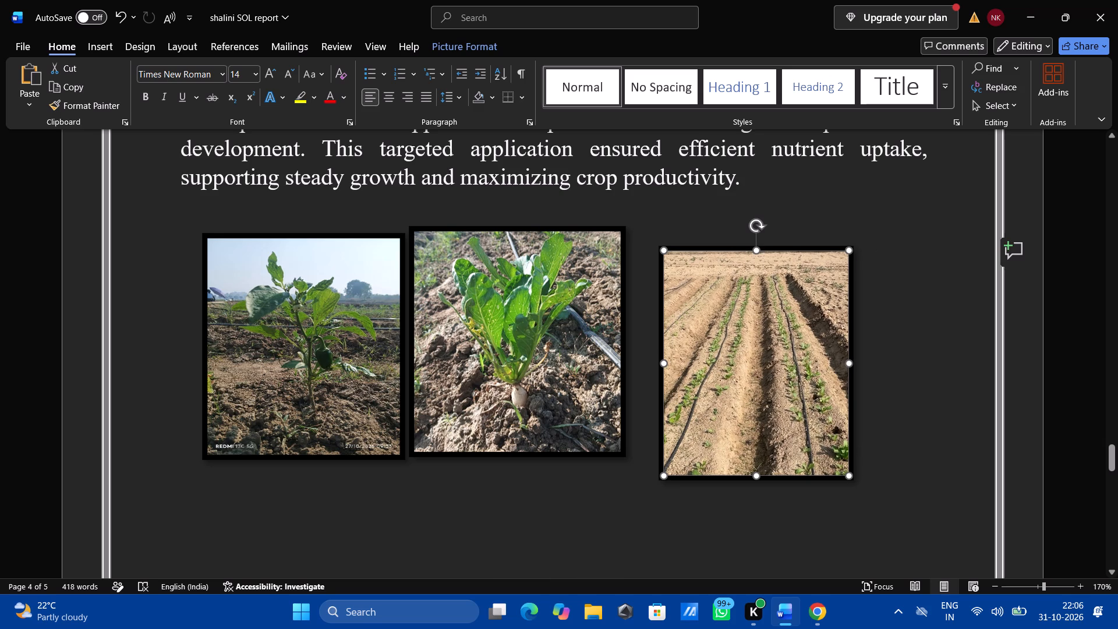
{"action": "left_click_drag", "start_coordinate": [756, 238], "coordinate": [757, 251]}
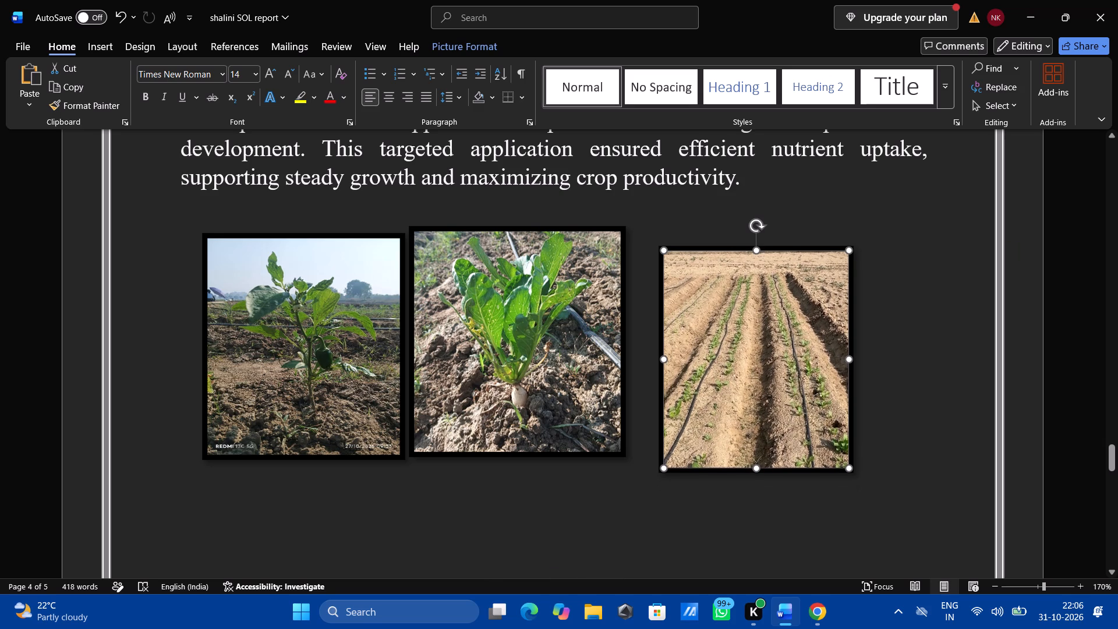
{"action": "left_click_drag", "start_coordinate": [757, 251], "coordinate": [760, 264]}
Lower the middle Week 13 photo's top edge to match the third photo and narrow it from the side facing the first photo.
{"action": "left_click", "coordinate": [571, 282]}
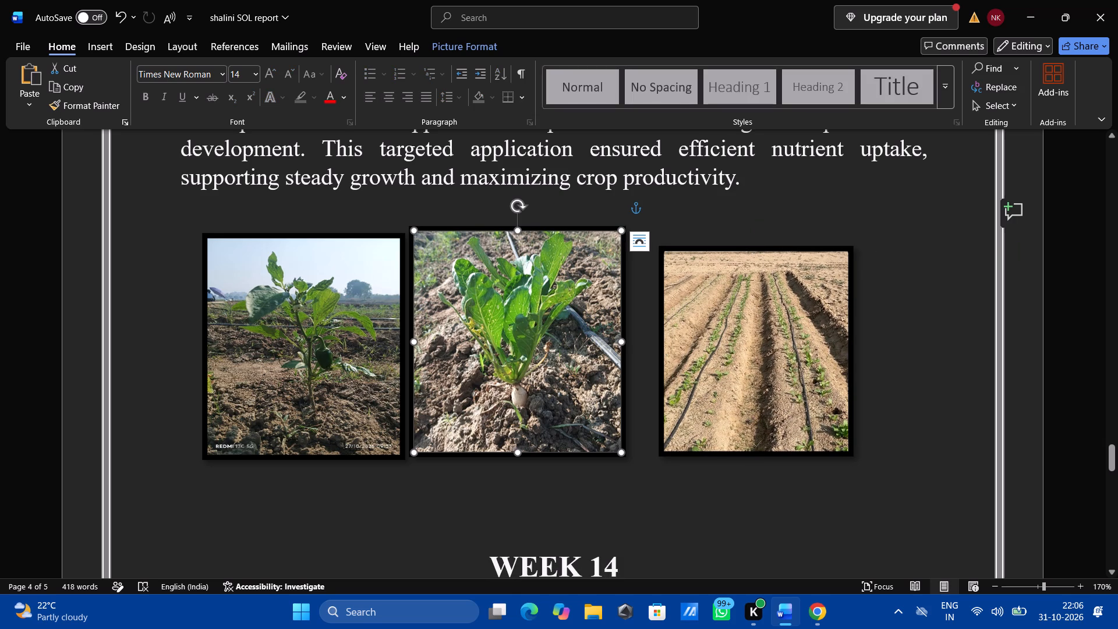
{"action": "left_click_drag", "start_coordinate": [519, 228], "coordinate": [529, 243]}
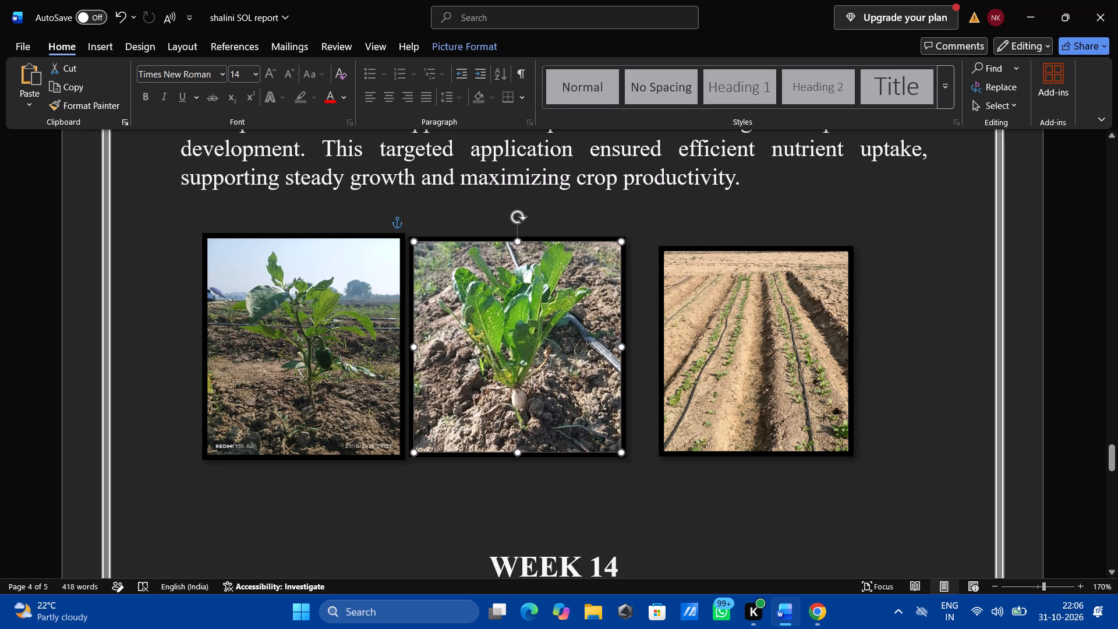
{"action": "left_click_drag", "start_coordinate": [529, 243], "coordinate": [533, 251]}
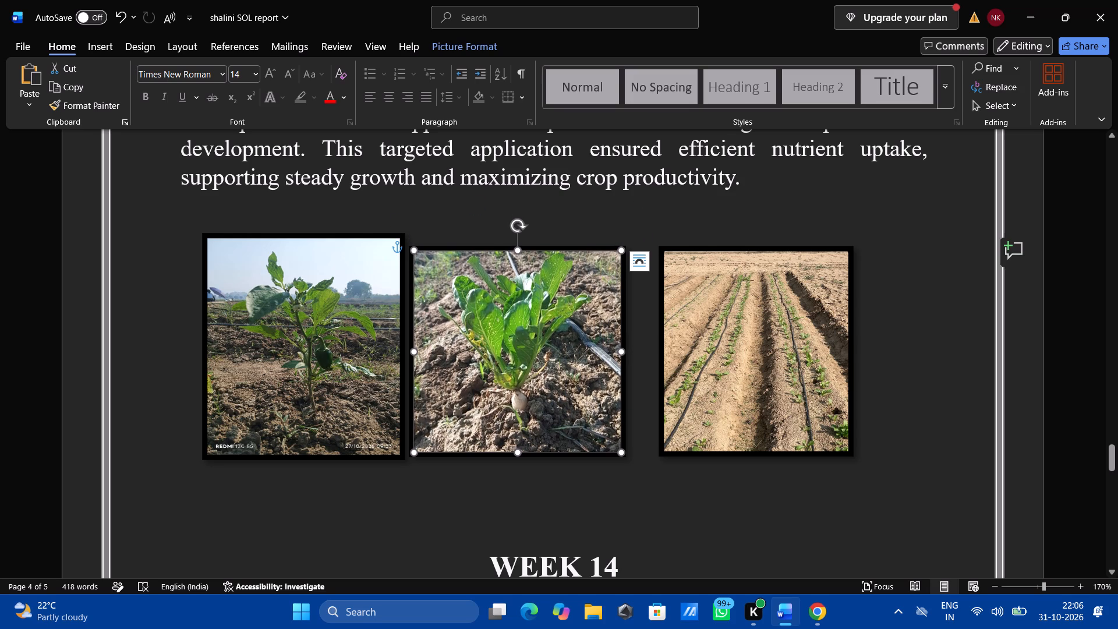
{"action": "left_click_drag", "start_coordinate": [416, 352], "coordinate": [446, 349]}
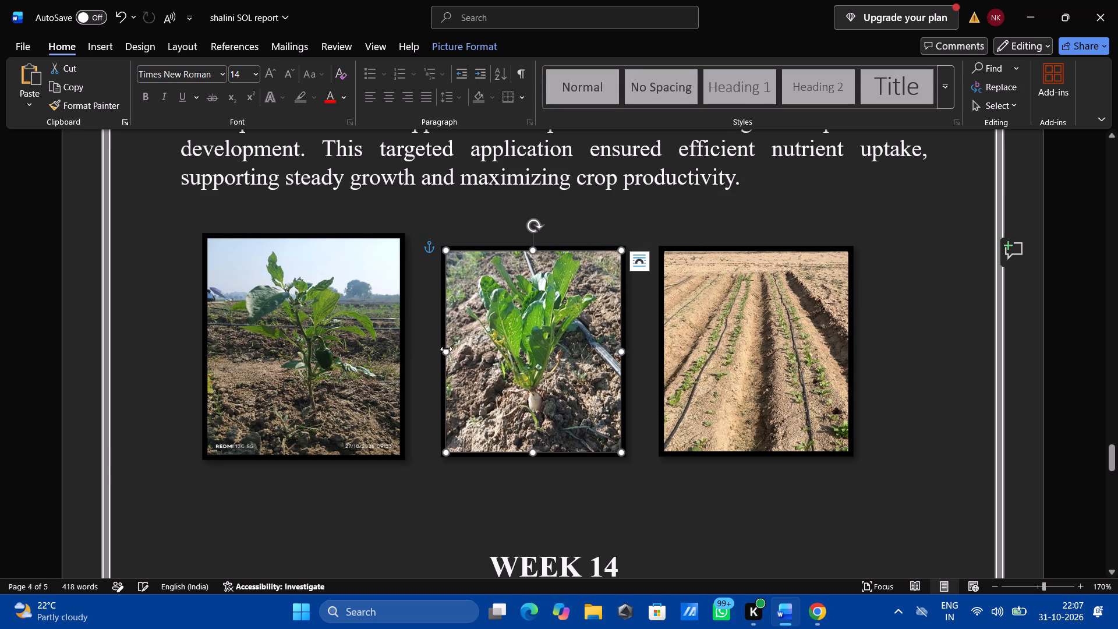
Lower the top edge of the first Week 13 photo so it lines up with the other two.
{"action": "left_click", "coordinate": [295, 380]}
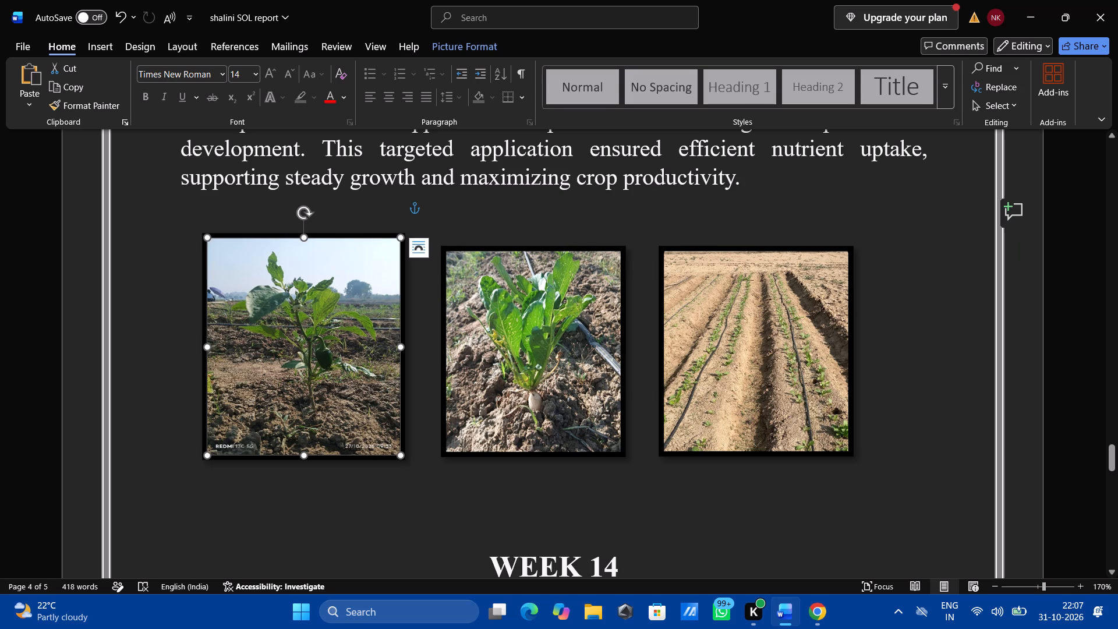
{"action": "left_click_drag", "start_coordinate": [303, 234], "coordinate": [303, 244]}
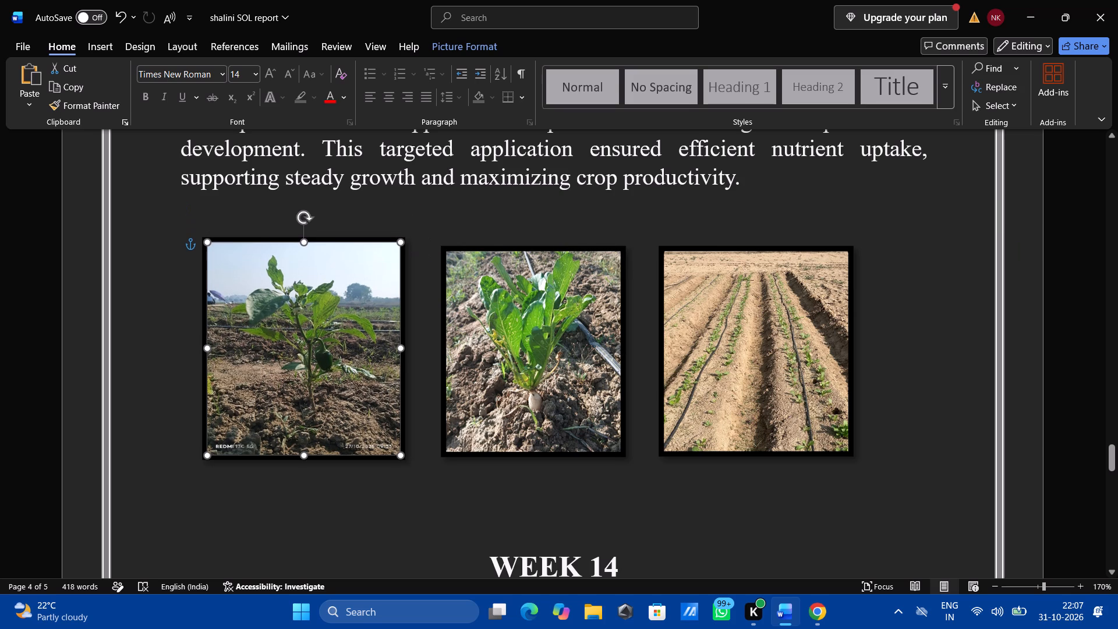
{"action": "left_click_drag", "start_coordinate": [303, 244], "coordinate": [303, 251]}
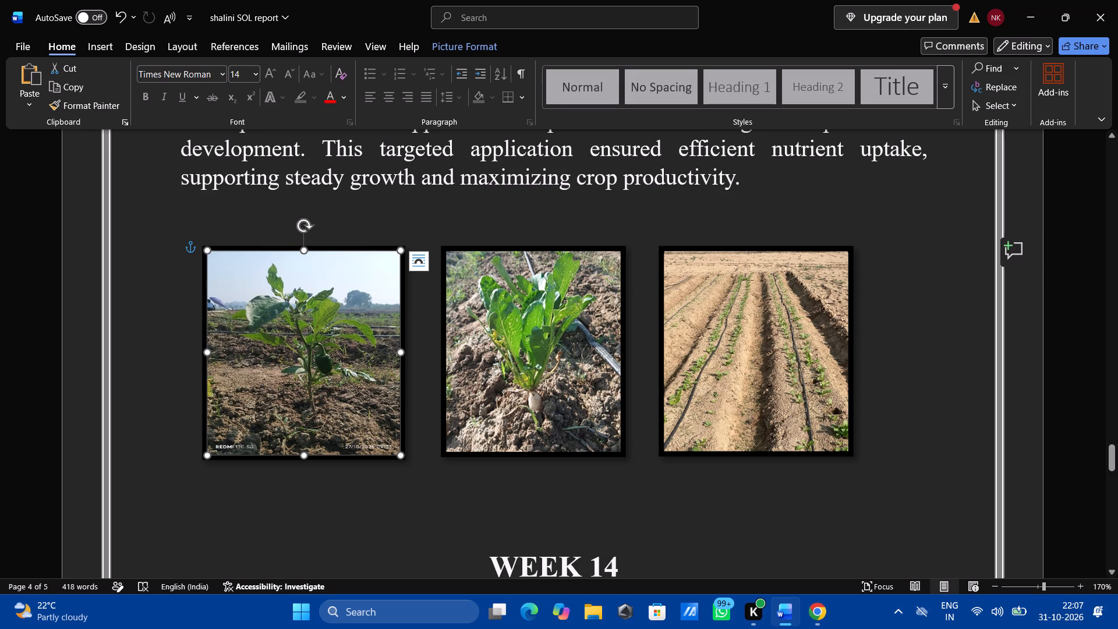
Apply the Simple Frame, Black picture style to the first Week 14 photo.
{"action": "scroll", "coordinate": [607, 446], "scroll_direction": "down", "scroll_amount": 3}
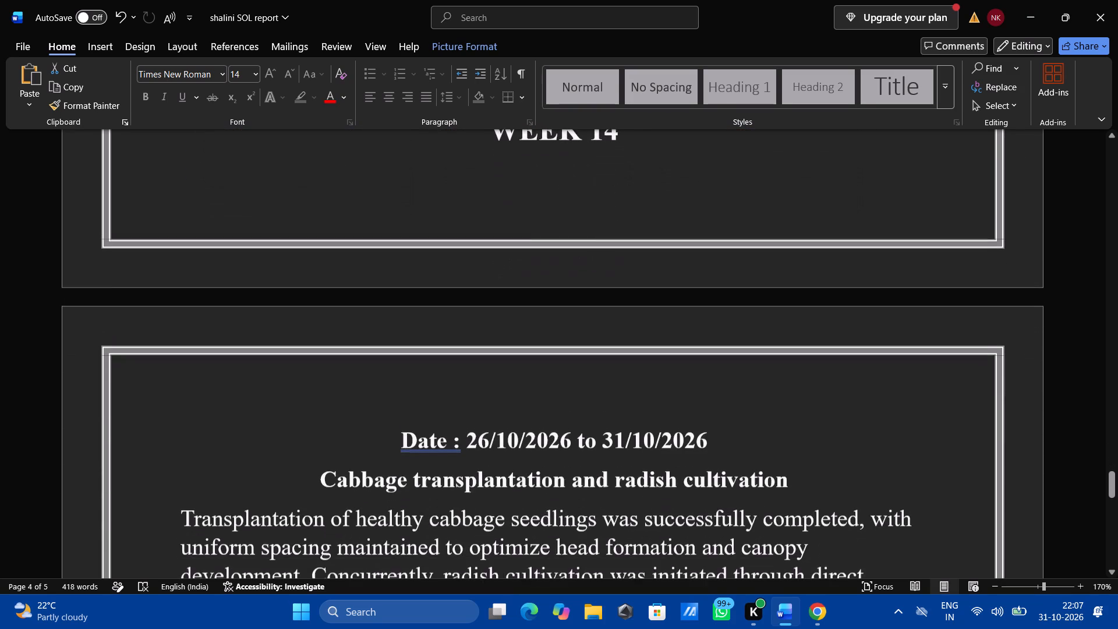
{"action": "scroll", "coordinate": [607, 446], "scroll_direction": "down", "scroll_amount": 1}
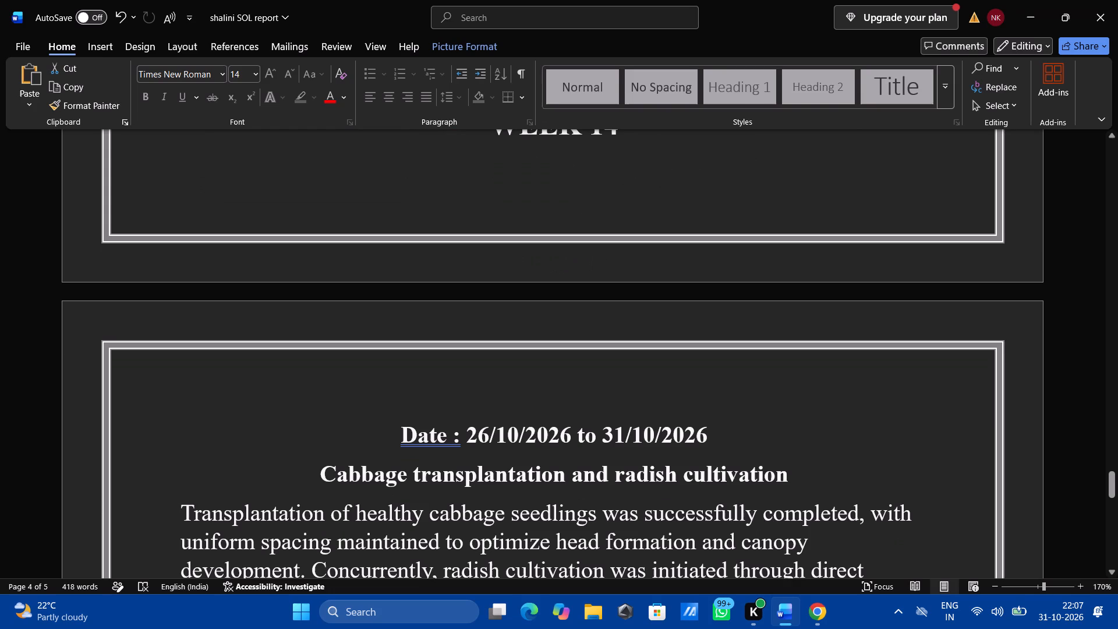
{"action": "scroll", "coordinate": [607, 446], "scroll_direction": "down", "scroll_amount": 2}
{"action": "left_click", "coordinate": [242, 260]}
{"action": "right_click", "coordinate": [242, 260]}
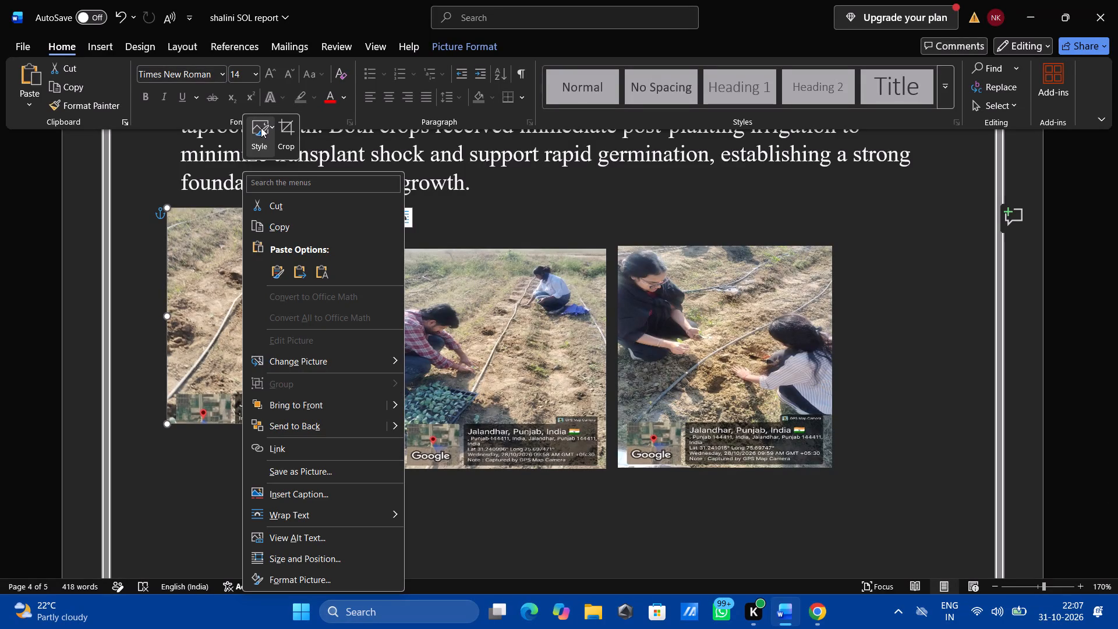
{"action": "left_click", "coordinate": [261, 128]}
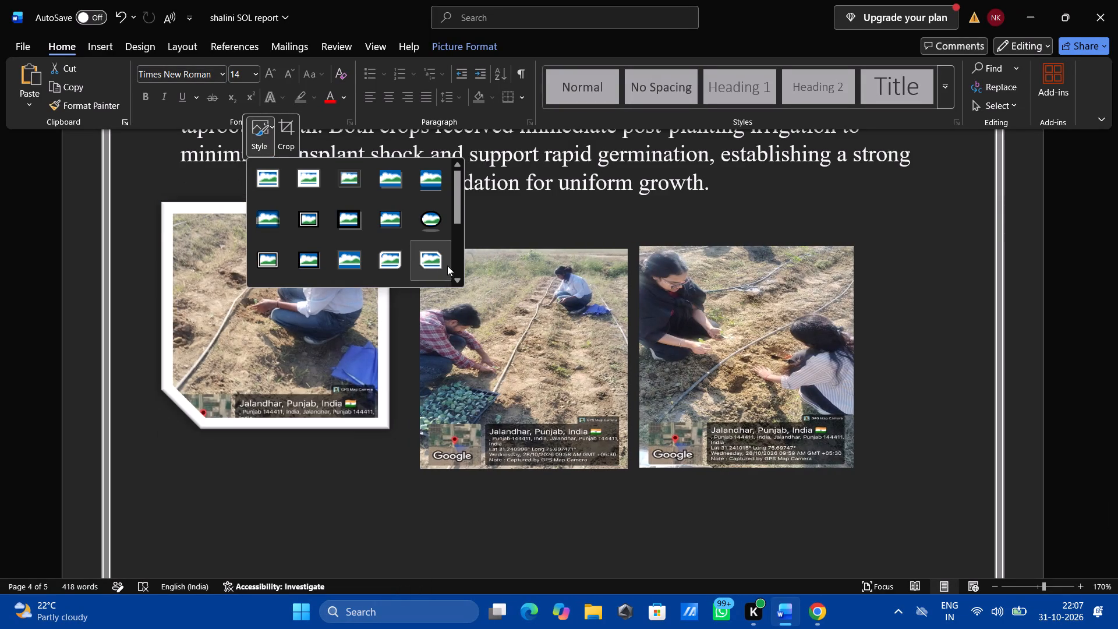
{"action": "left_click", "coordinate": [398, 229]}
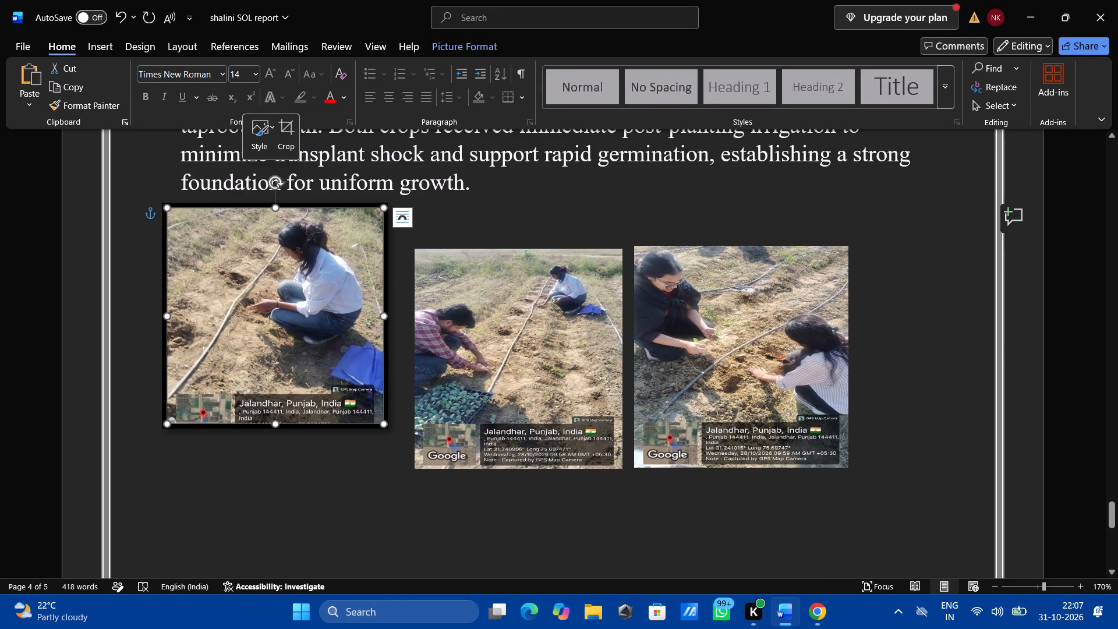
Apply the Simple Frame, Black picture style to the middle Week 14 photo.
{"action": "left_click", "coordinate": [532, 342]}
{"action": "right_click", "coordinate": [532, 342]}
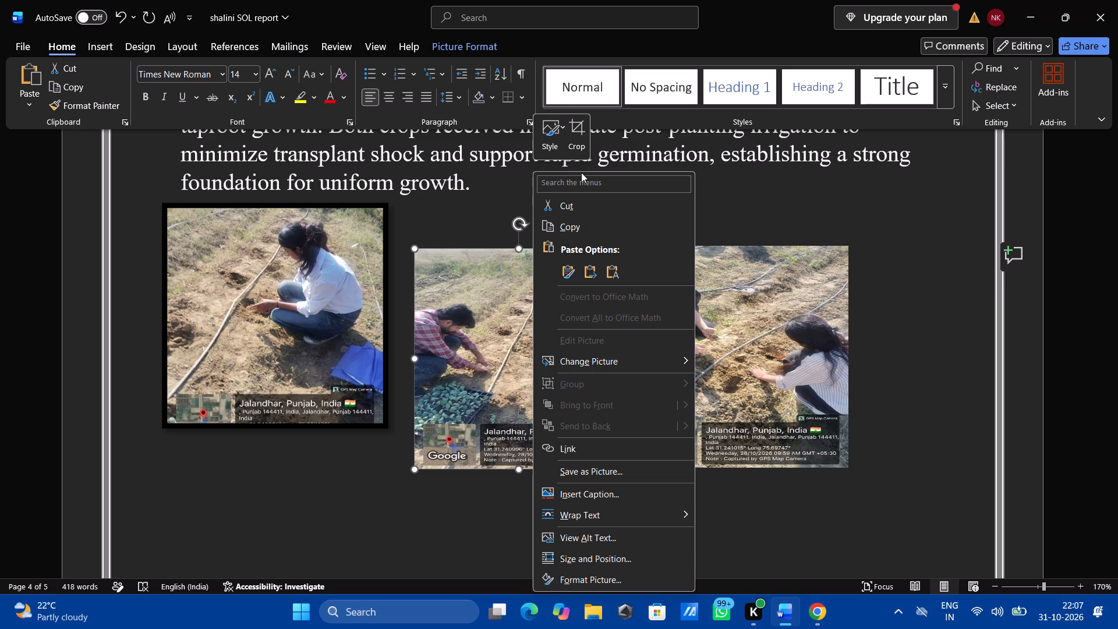
{"action": "left_click", "coordinate": [557, 139]}
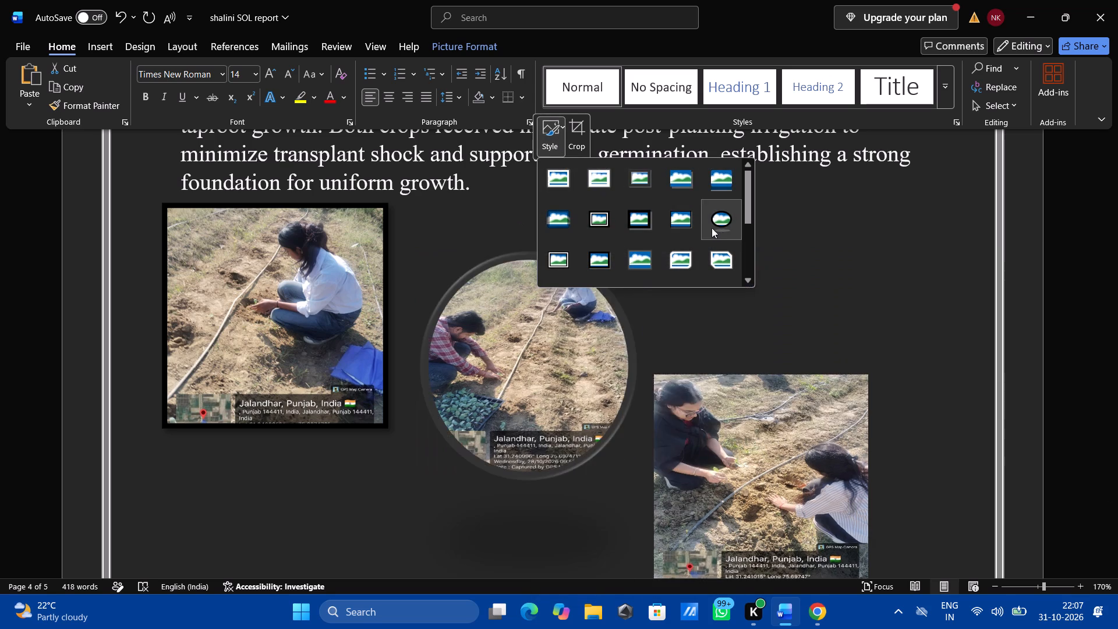
{"action": "left_click", "coordinate": [688, 226]}
Apply the Simple Frame, Black picture style to the third Week 14 photo.
{"action": "right_click", "coordinate": [762, 383]}
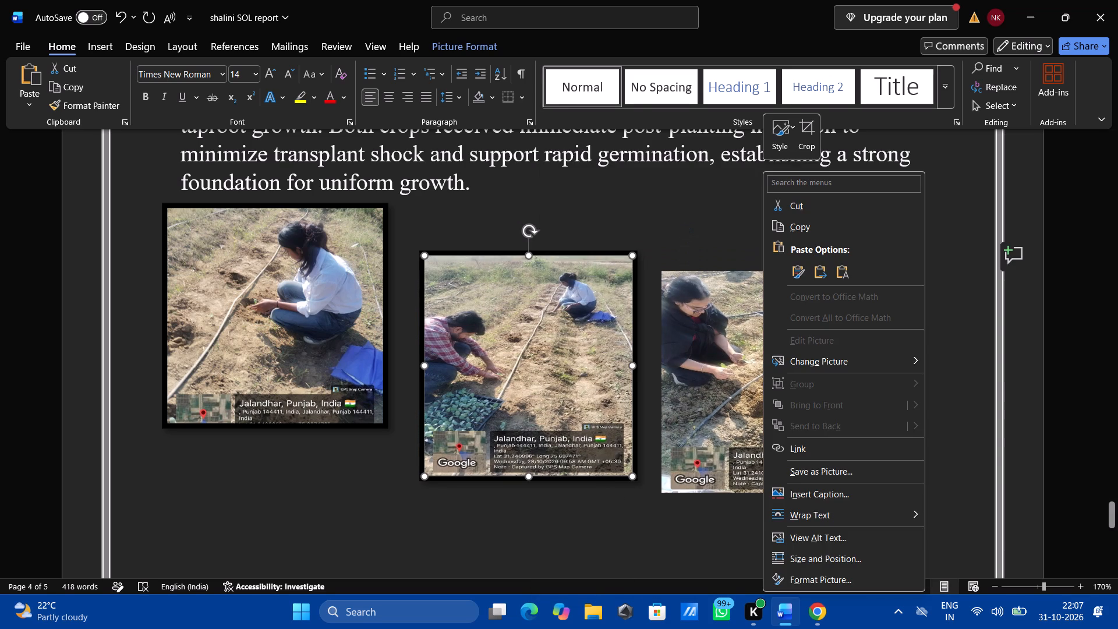
{"action": "left_click", "coordinate": [762, 383]}
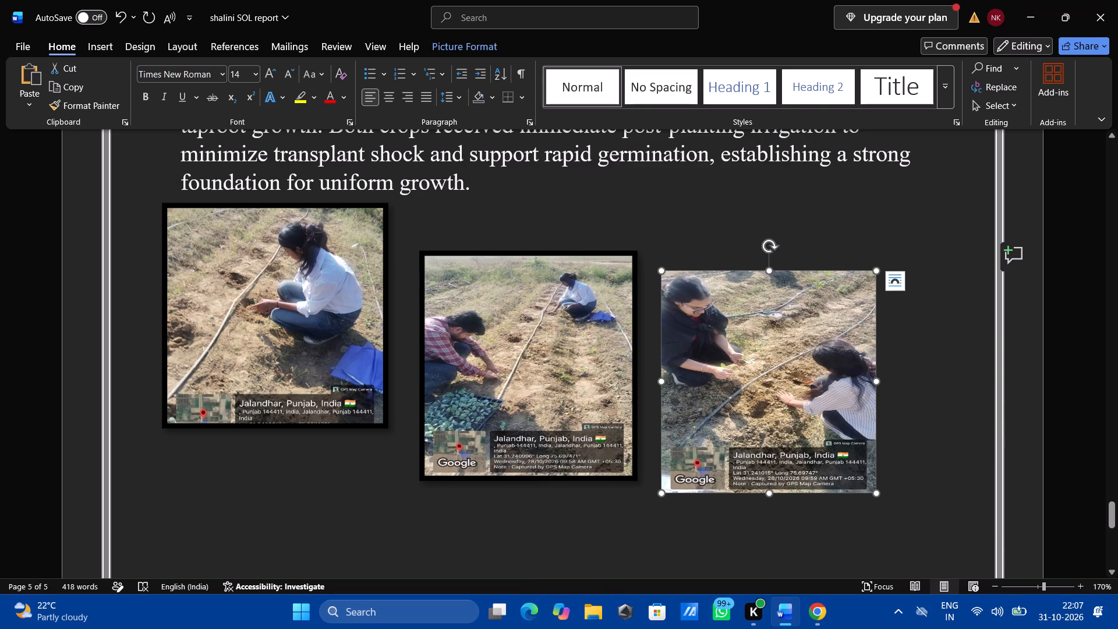
{"action": "right_click", "coordinate": [762, 383]}
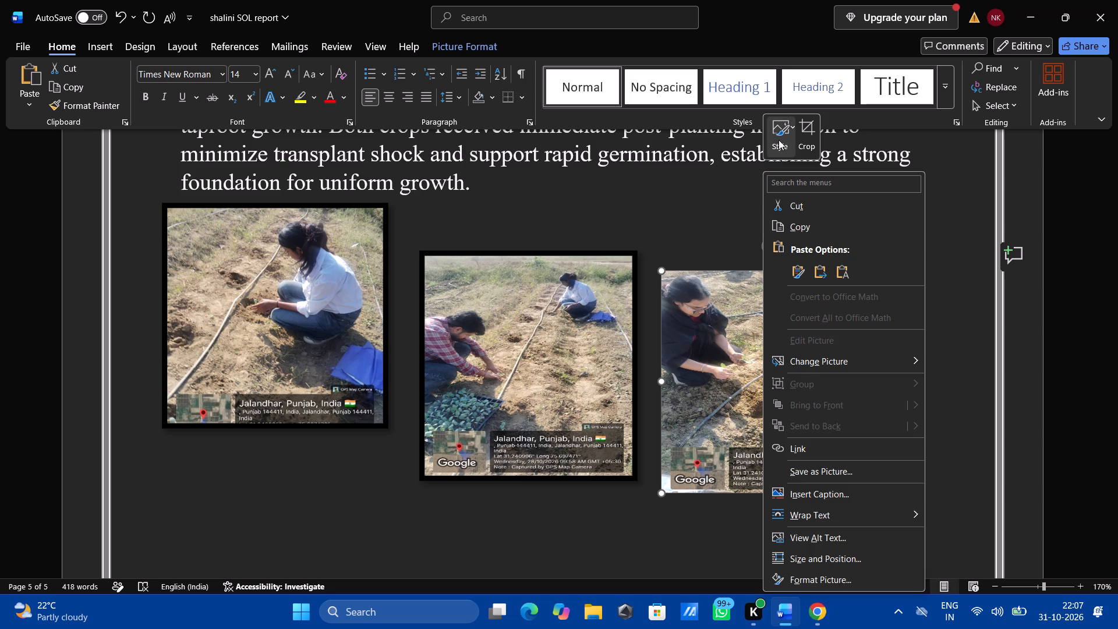
{"action": "left_click", "coordinate": [779, 140]}
{"action": "left_click", "coordinate": [918, 206]}
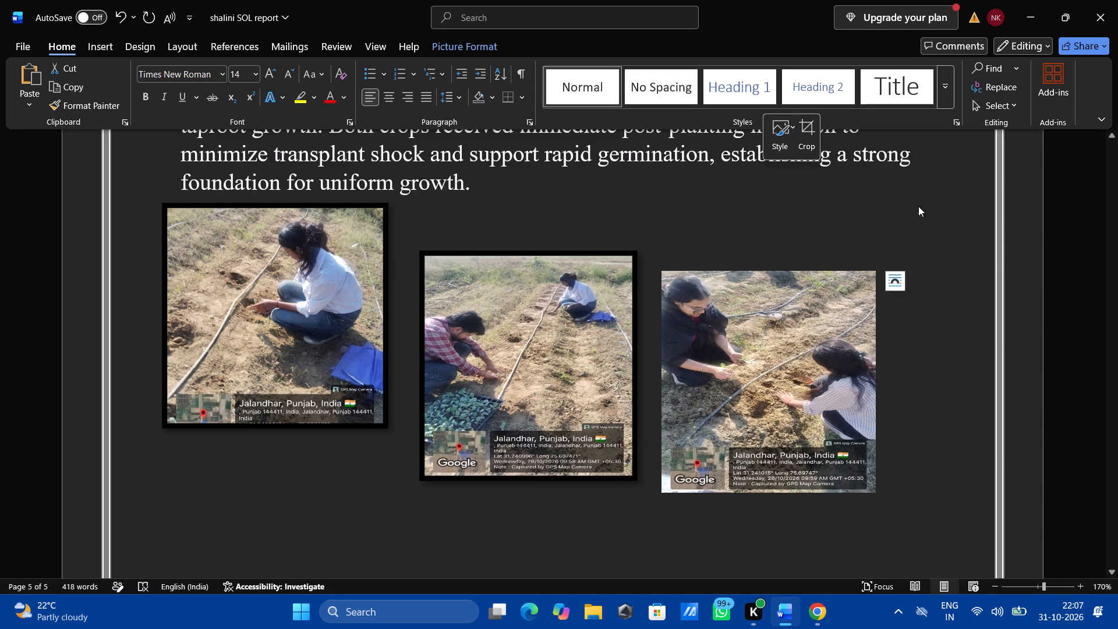
Move the first Week 14 photo down so its top edge lines up with the other two photos.
{"action": "left_click_drag", "start_coordinate": [313, 283], "coordinate": [315, 298]}
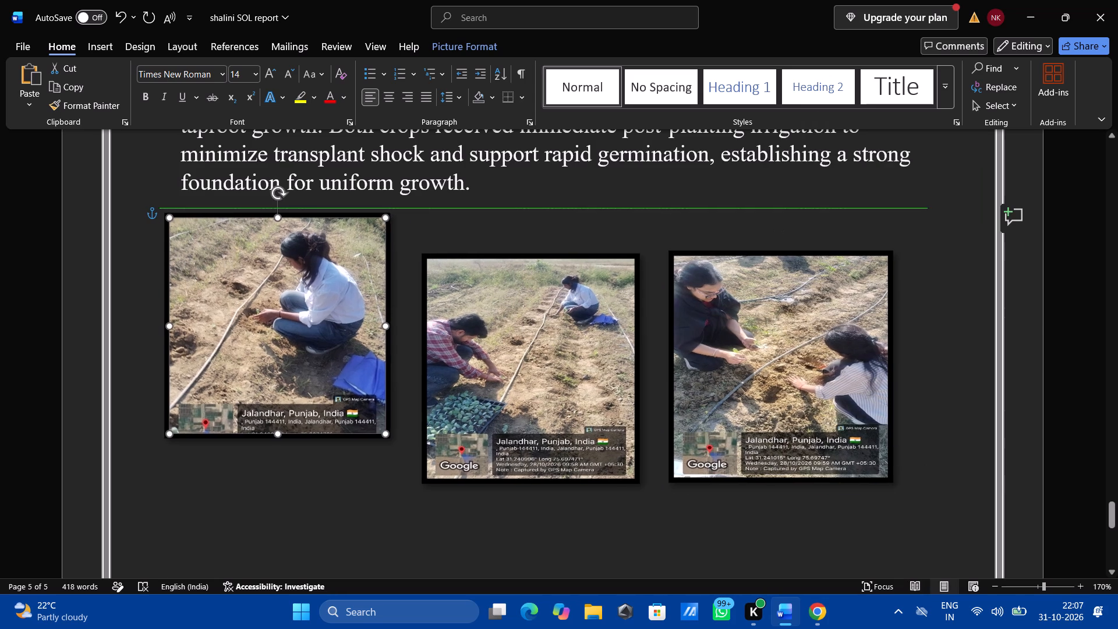
{"action": "left_click_drag", "start_coordinate": [315, 298], "coordinate": [324, 335]}
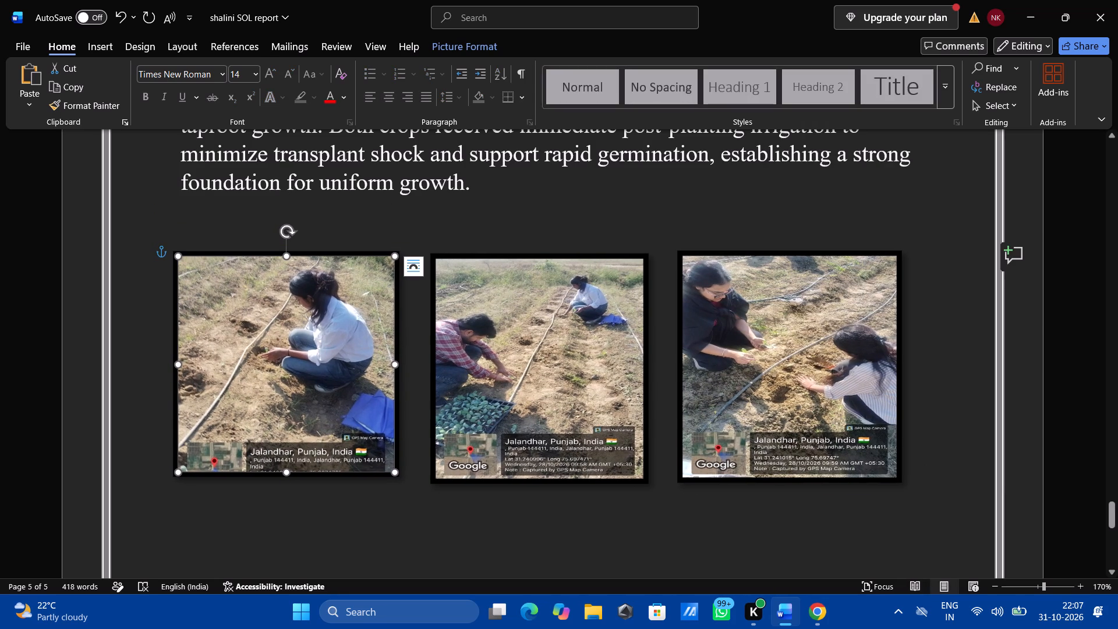
Review the report from its last page back to the cover page and through the index table.
{"action": "scroll", "coordinate": [653, 349], "scroll_direction": "down", "scroll_amount": 10}
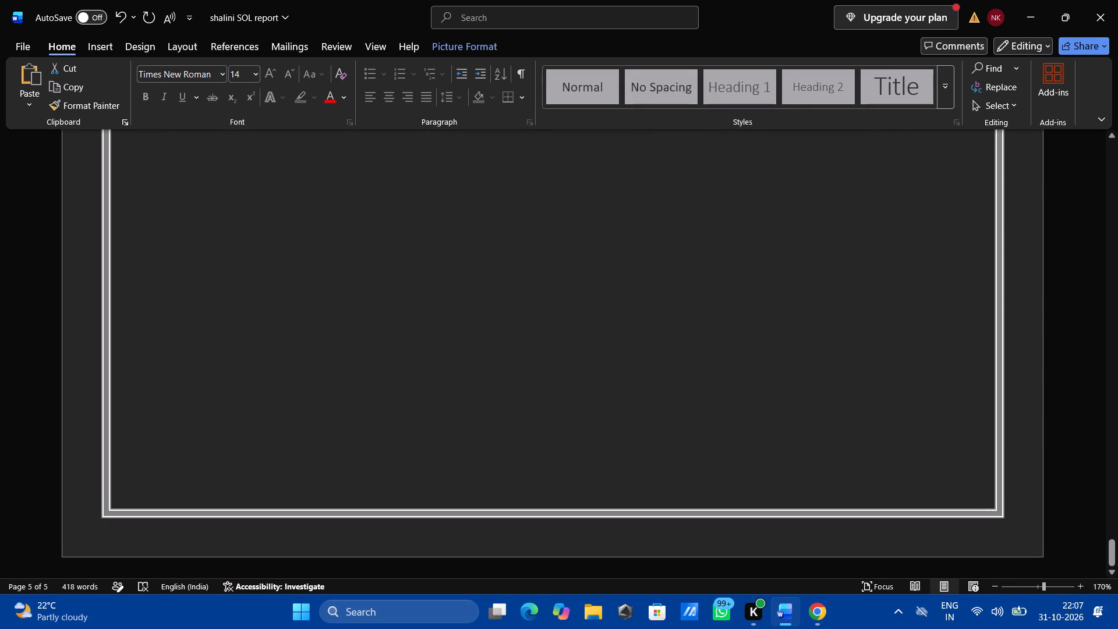
{"action": "scroll", "coordinate": [653, 349], "scroll_direction": "up", "scroll_amount": 5}
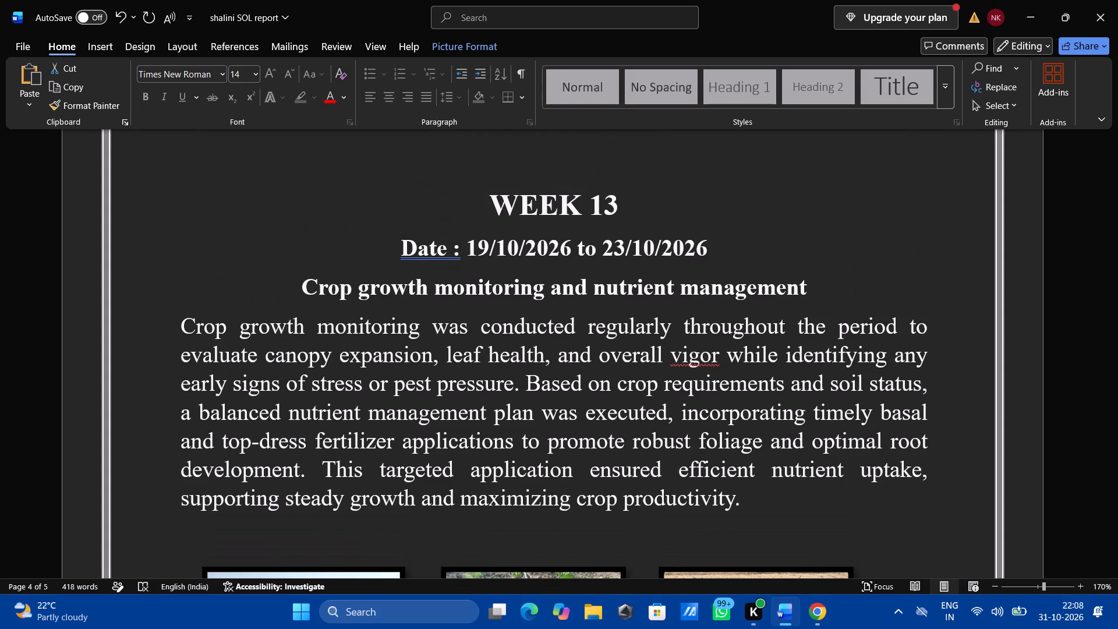
{"action": "scroll", "coordinate": [653, 349], "scroll_direction": "up", "scroll_amount": 2}
{"action": "scroll", "coordinate": [723, 362], "scroll_direction": "up", "scroll_amount": 4}
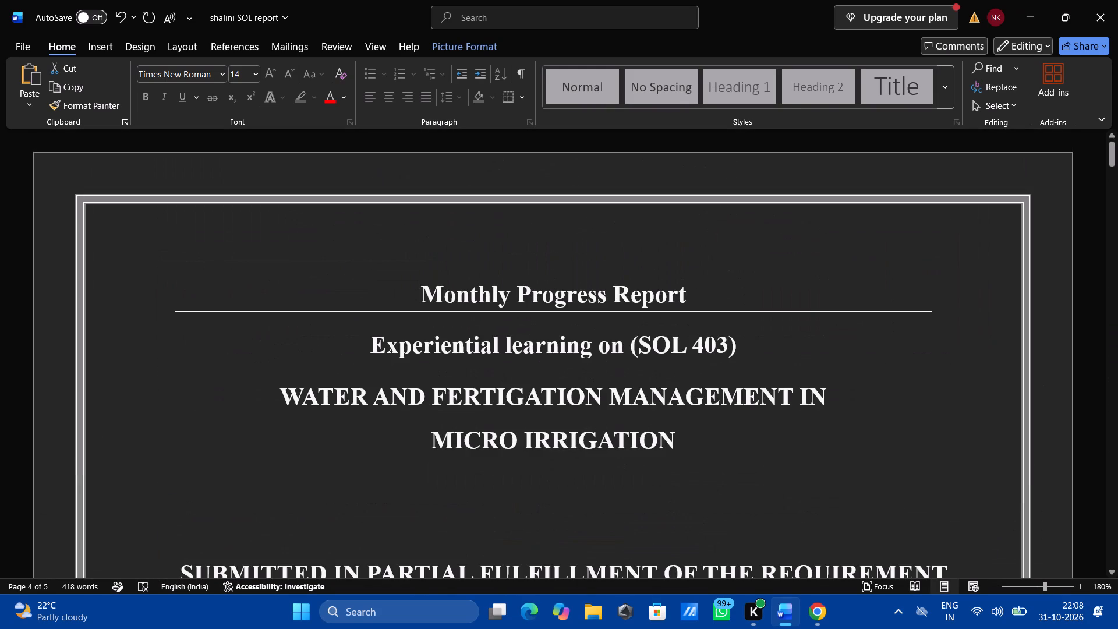
{"action": "scroll", "coordinate": [723, 362], "scroll_direction": "down", "scroll_amount": 6}
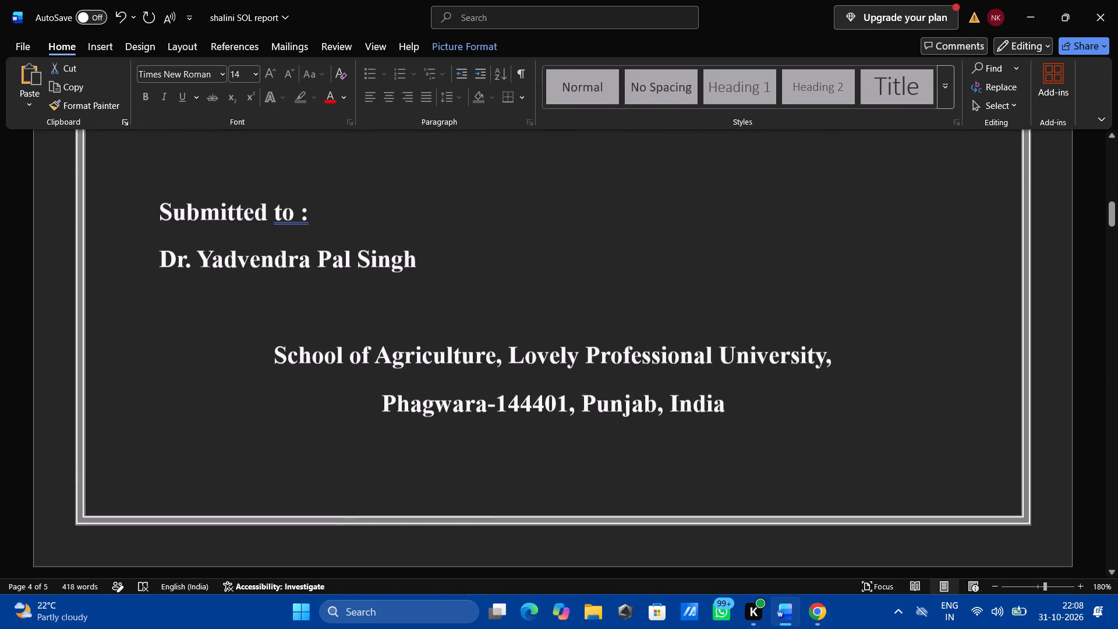
{"action": "scroll", "coordinate": [723, 362], "scroll_direction": "down", "scroll_amount": 3}
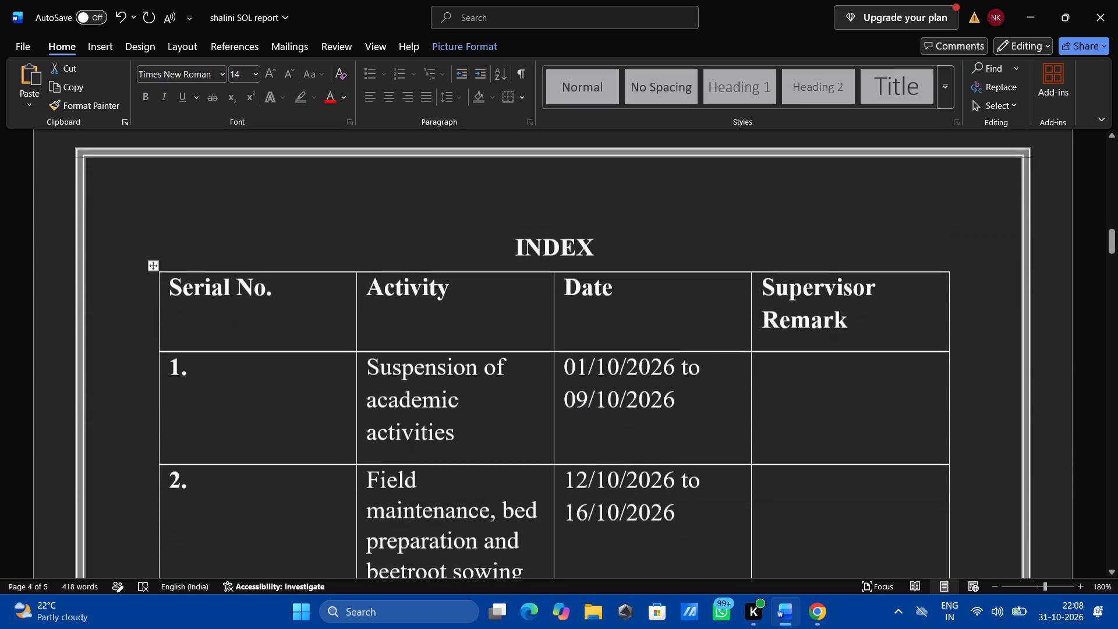
{"action": "scroll", "coordinate": [723, 362], "scroll_direction": "down", "scroll_amount": 3}
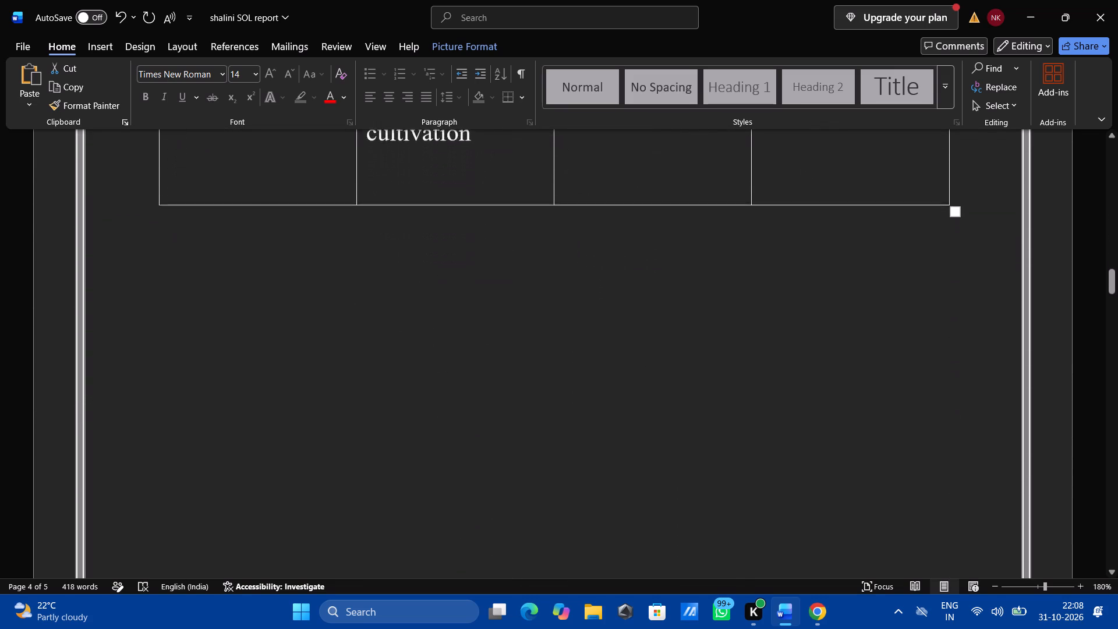
Delete the three unframed field photos between the Week 11 paragraph and the Week 12 heading.
{"action": "scroll", "coordinate": [723, 362], "scroll_direction": "down", "scroll_amount": 4}
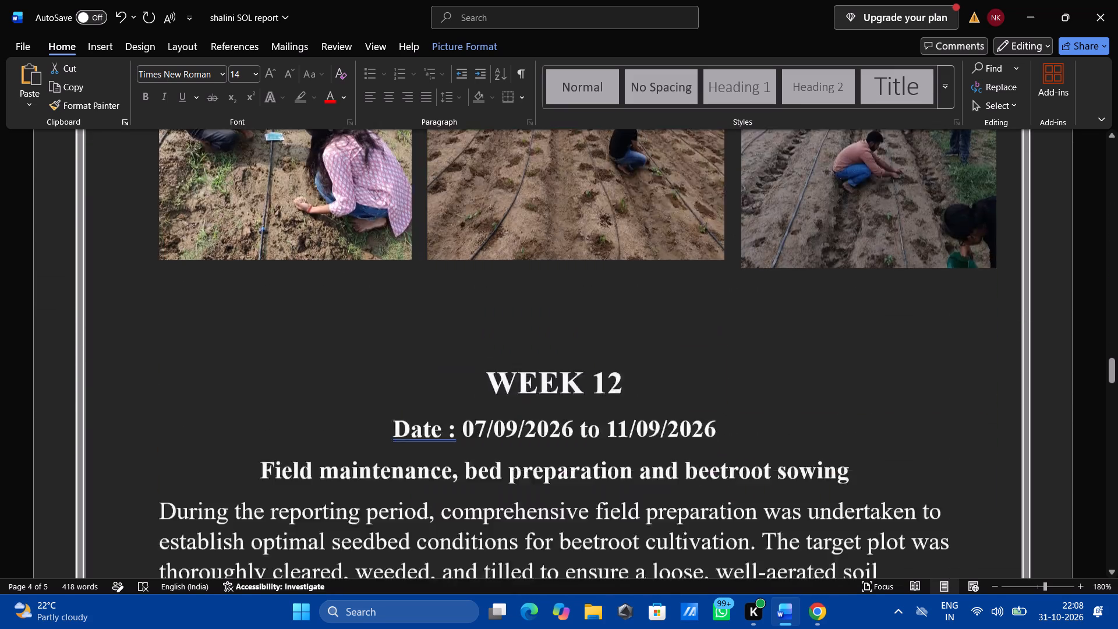
{"action": "scroll", "coordinate": [723, 362], "scroll_direction": "down", "scroll_amount": 2}
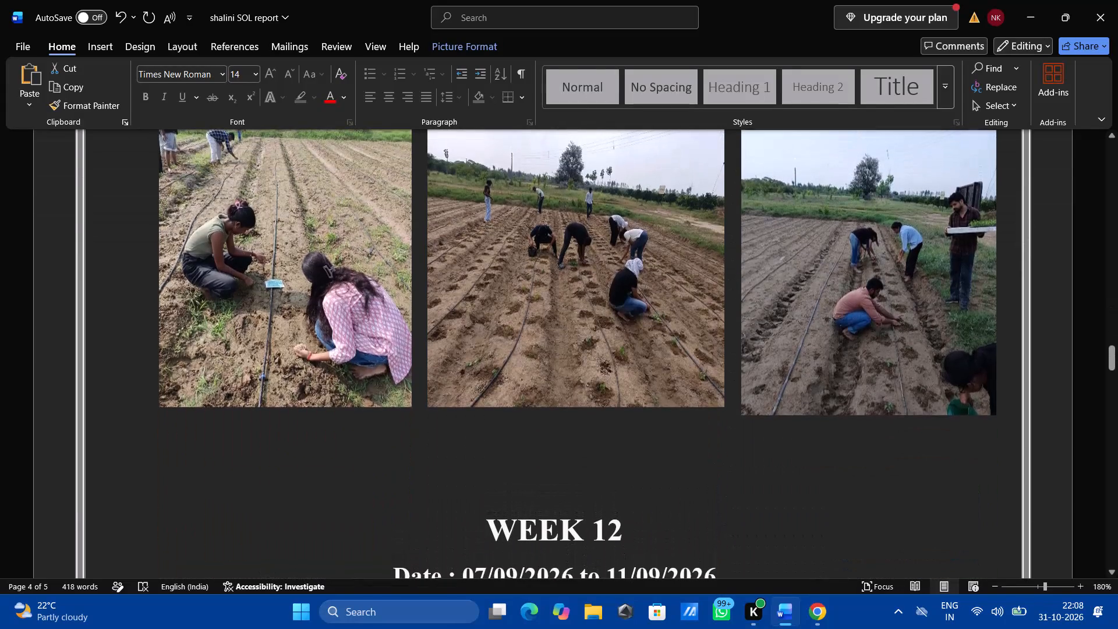
{"action": "left_click", "coordinate": [350, 324]}
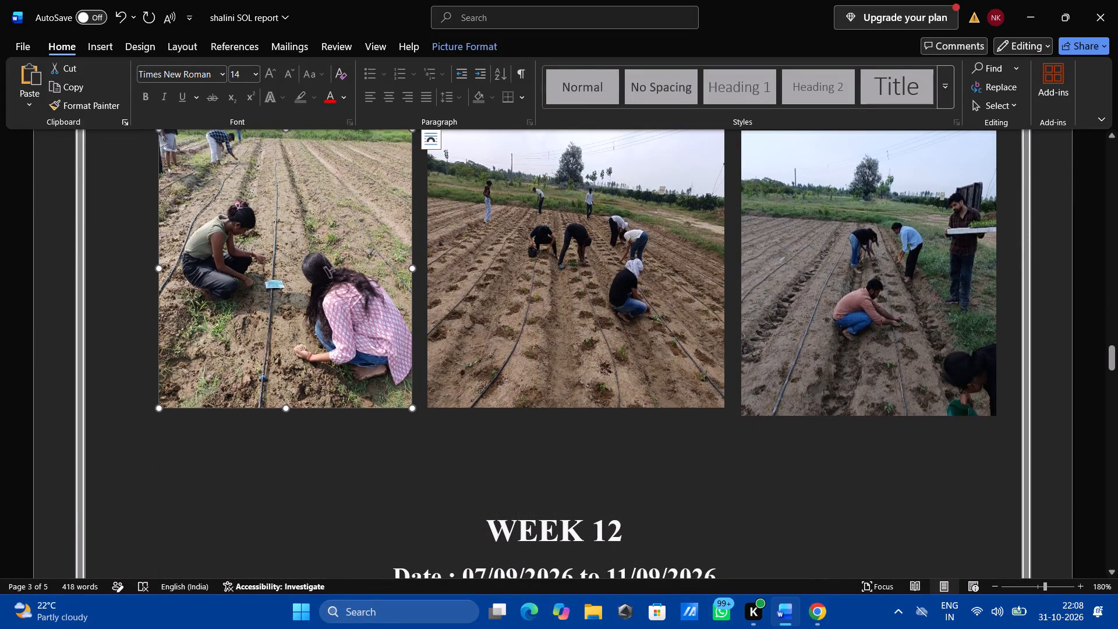
{"action": "key", "text": "Delete"}
{"action": "left_click", "coordinate": [350, 324]}
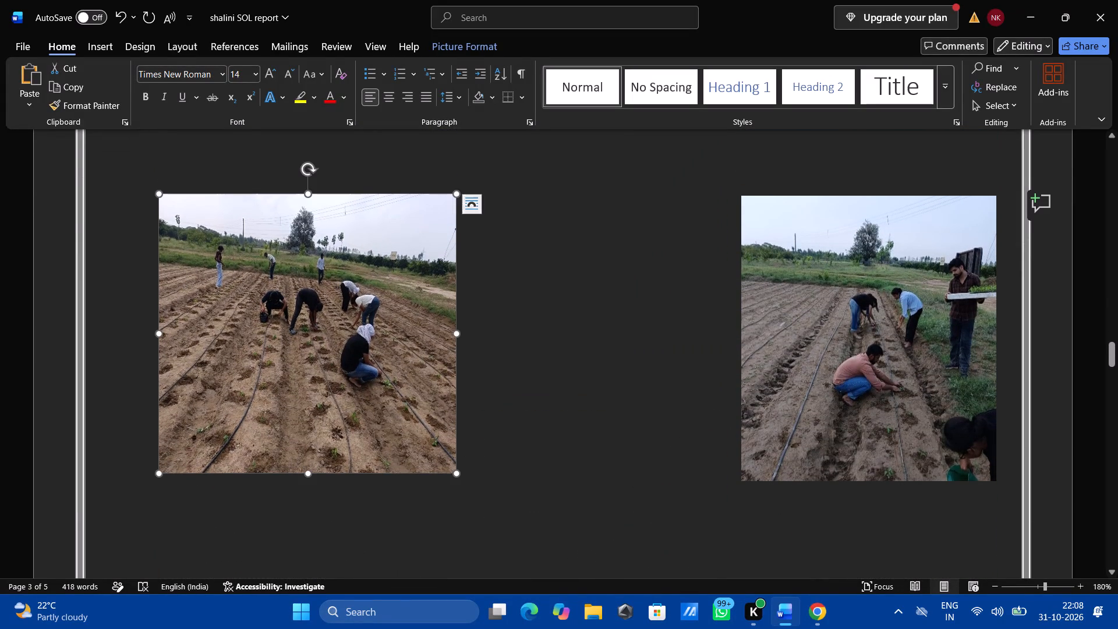
{"action": "key", "text": "Delete"}
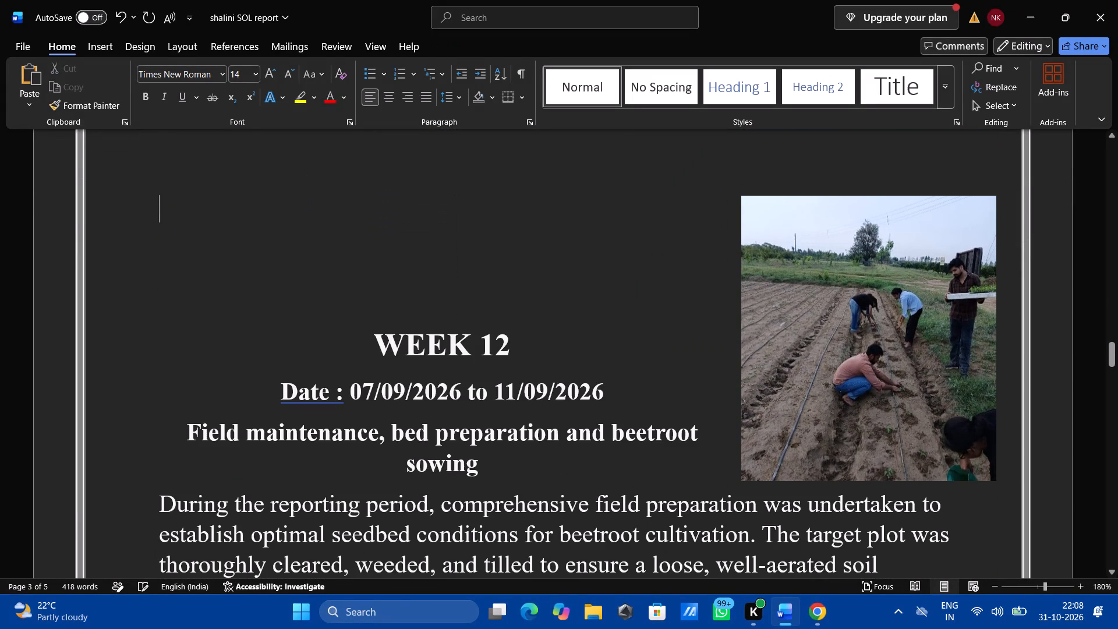
{"action": "left_click", "coordinate": [770, 339]}
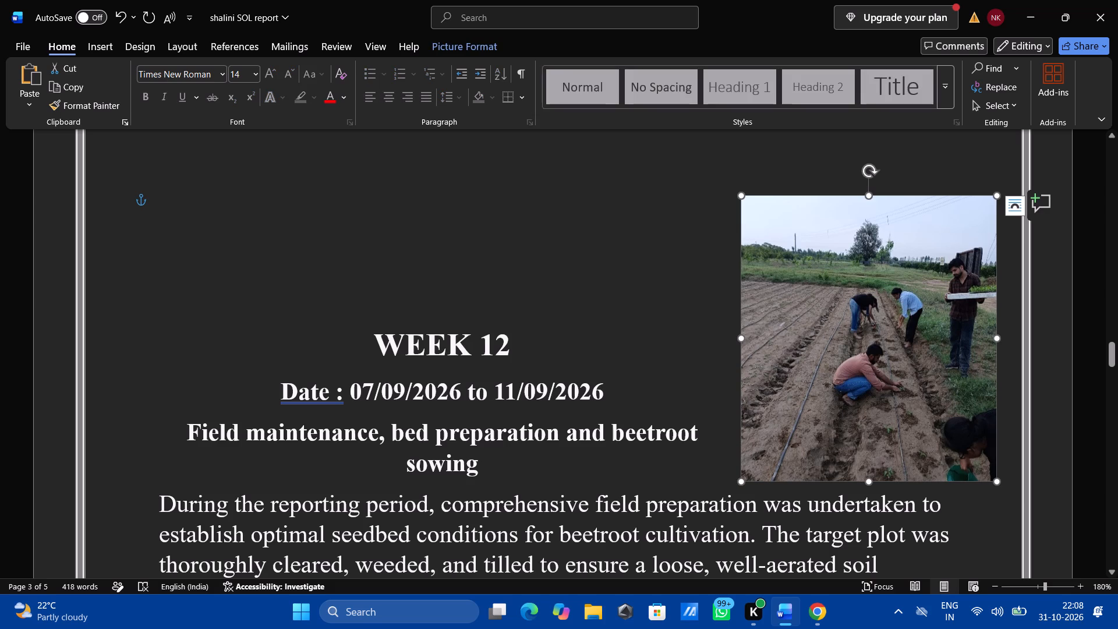
{"action": "key", "text": "Delete"}
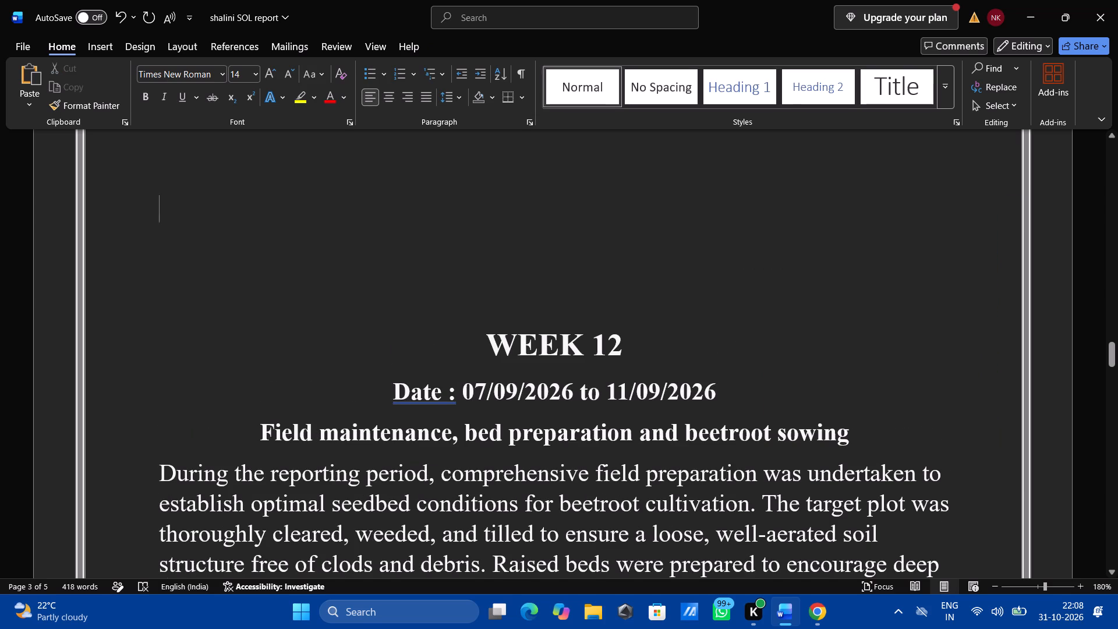
Remove surplus blank lines between the Week 11 paragraph and the Week 12 heading.
{"action": "key", "text": "BackSpace"}
{"action": "scroll", "coordinate": [770, 339], "scroll_direction": "up", "scroll_amount": 2}
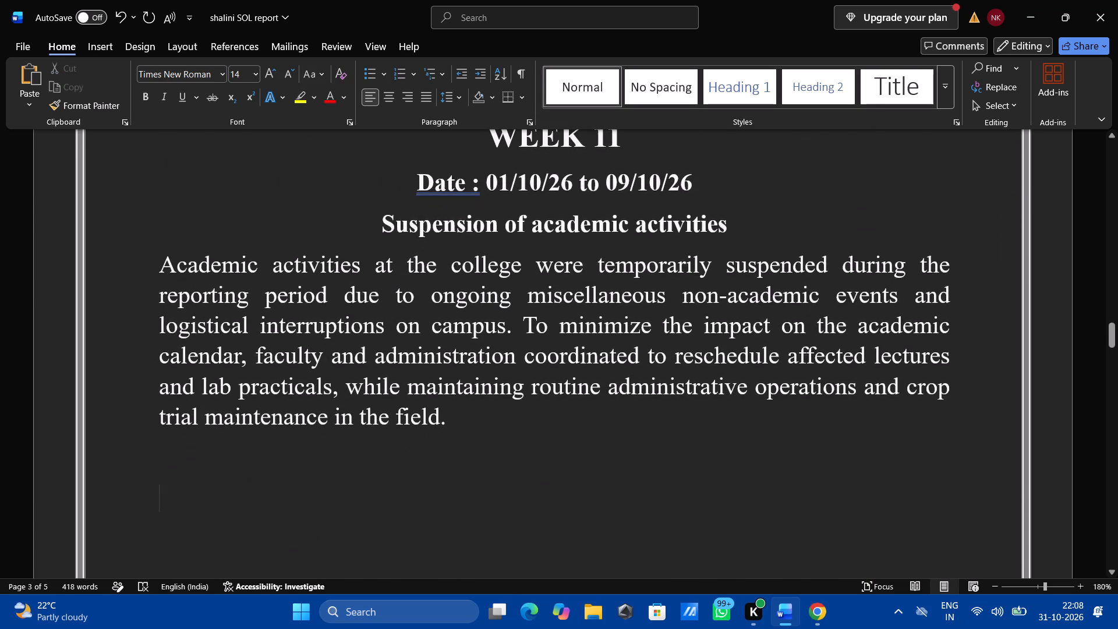
{"action": "scroll", "coordinate": [770, 339], "scroll_direction": "down", "scroll_amount": 1}
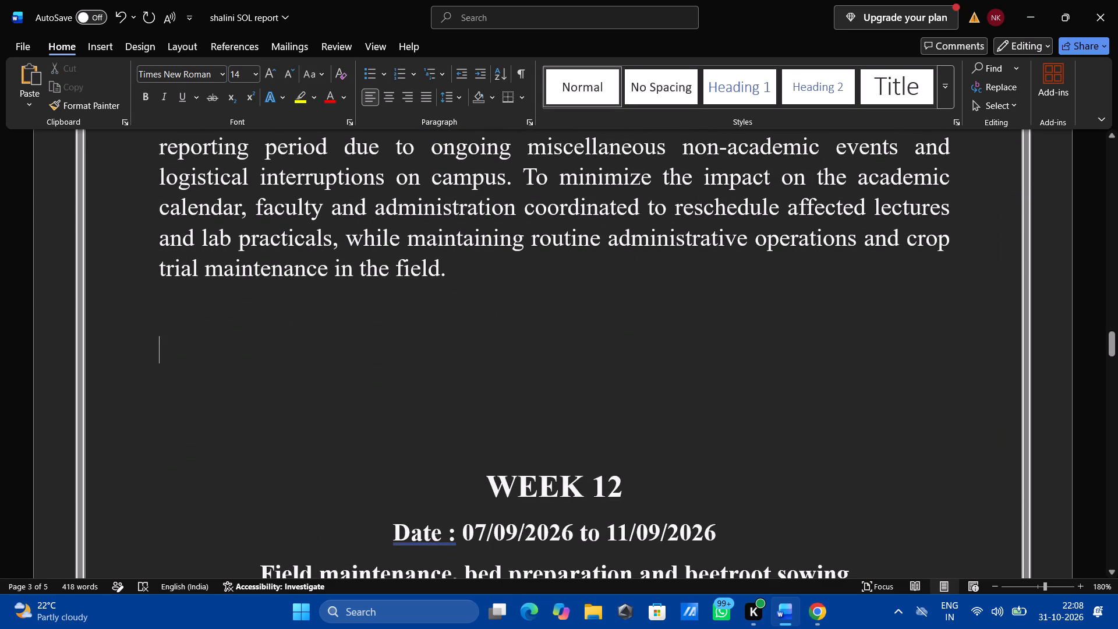
{"action": "key", "text": "BackSpace"}
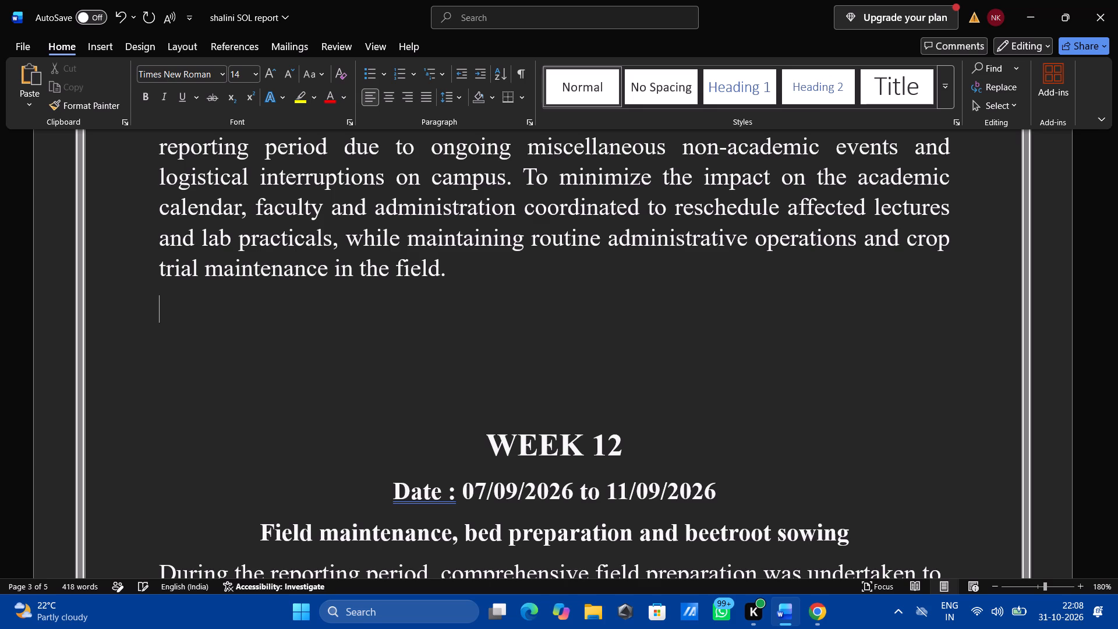
{"action": "double_click", "coordinate": [237, 407]}
{"action": "key", "text": "BackSpace"}
{"action": "key", "text": "BackSpace"}
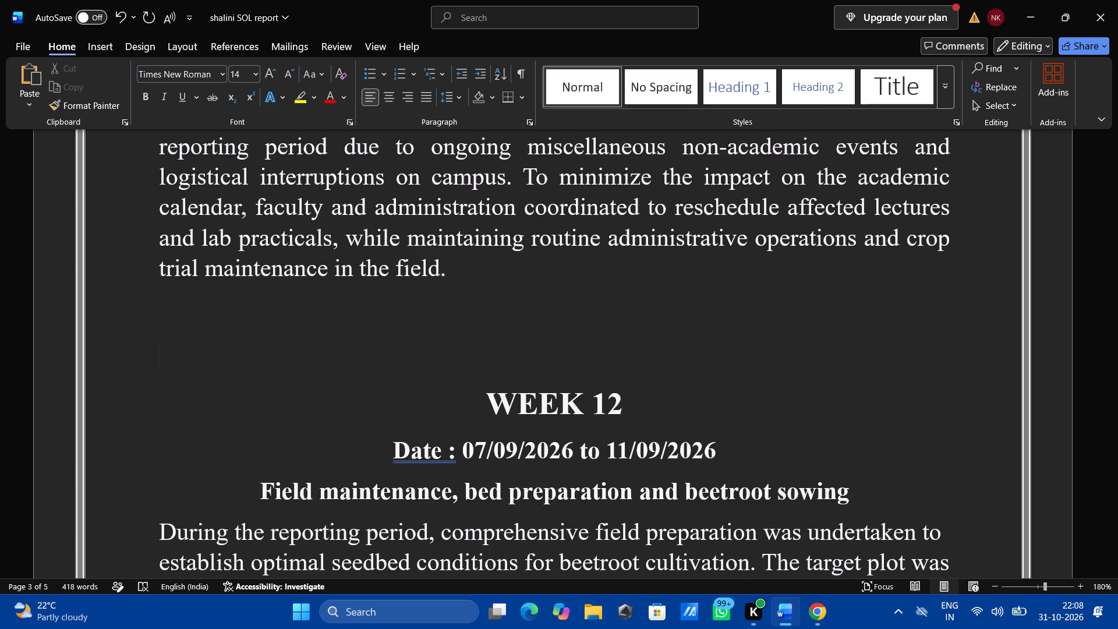
Check the text and photo layout of the Week 12, Week 13 and Week 14 sections.
{"action": "scroll", "coordinate": [383, 437], "scroll_direction": "down", "scroll_amount": 1}
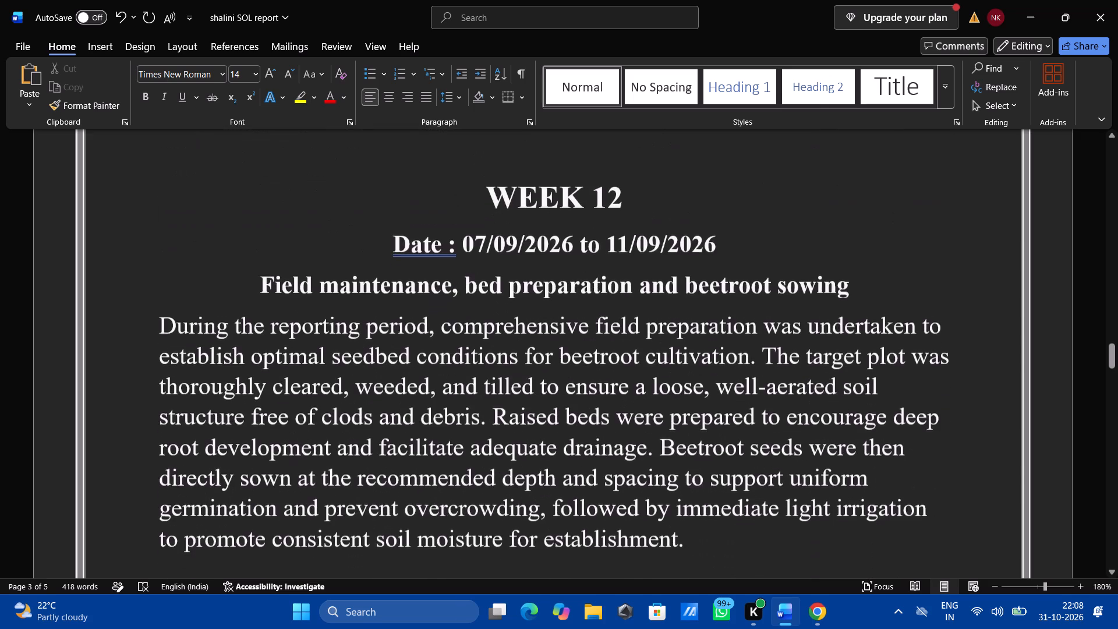
{"action": "scroll", "coordinate": [392, 429], "scroll_direction": "down", "scroll_amount": 1}
{"action": "scroll", "coordinate": [392, 429], "scroll_direction": "up", "scroll_amount": 1, "text": "ctrl"}
{"action": "scroll", "coordinate": [392, 429], "scroll_direction": "down", "scroll_amount": 1, "text": "ctrl"}
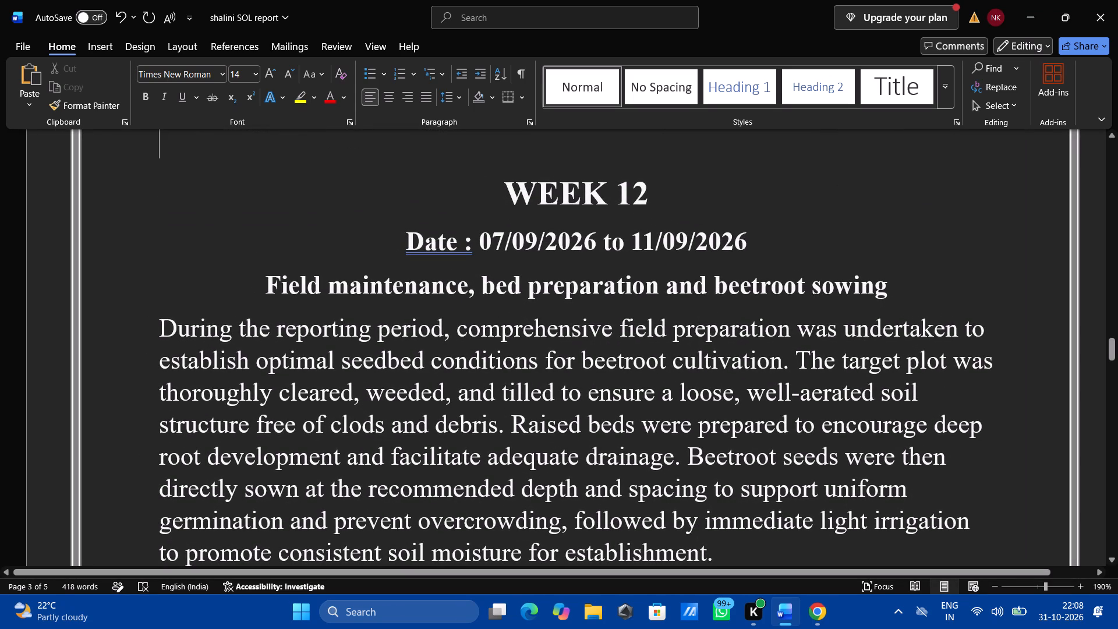
{"action": "scroll", "coordinate": [550, 496], "scroll_direction": "down", "scroll_amount": 1}
{"action": "scroll", "coordinate": [550, 496], "scroll_direction": "up", "scroll_amount": 1, "text": "ctrl"}
{"action": "scroll", "coordinate": [550, 496], "scroll_direction": "down", "scroll_amount": 1, "text": "ctrl"}
{"action": "scroll", "coordinate": [550, 496], "scroll_direction": "down", "scroll_amount": 3}
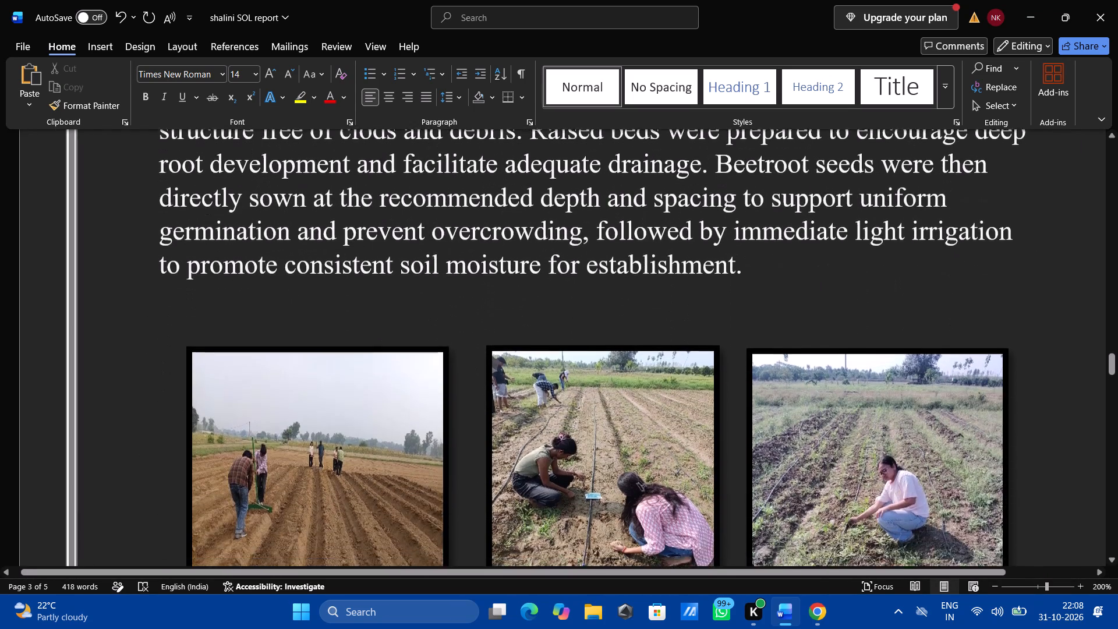
{"action": "scroll", "coordinate": [550, 496], "scroll_direction": "down", "scroll_amount": 3}
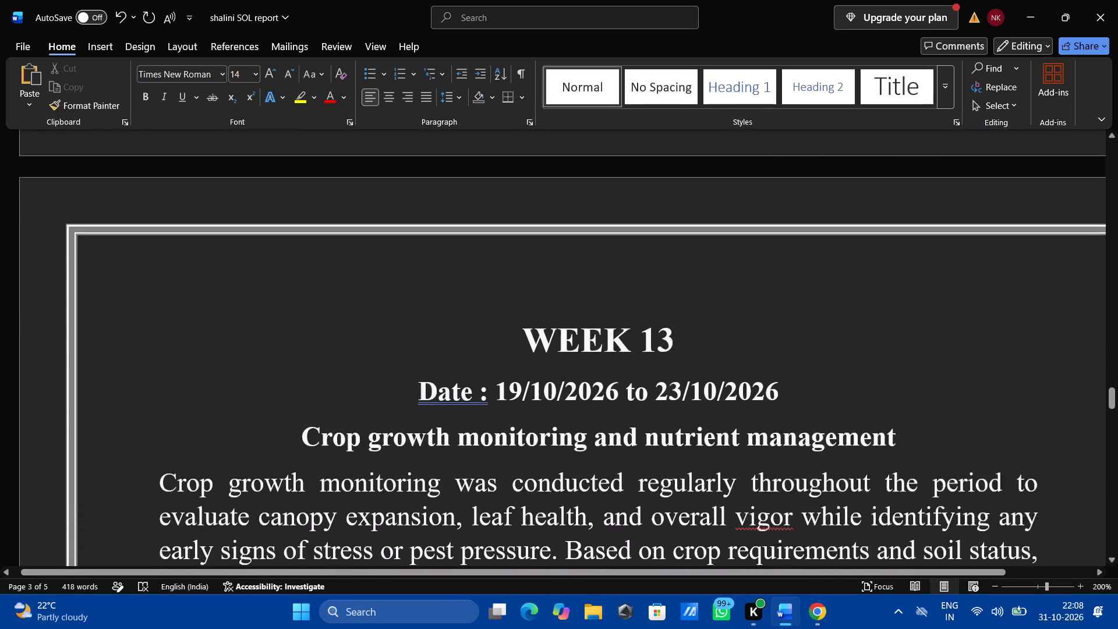
{"action": "scroll", "coordinate": [550, 496], "scroll_direction": "down", "scroll_amount": 4}
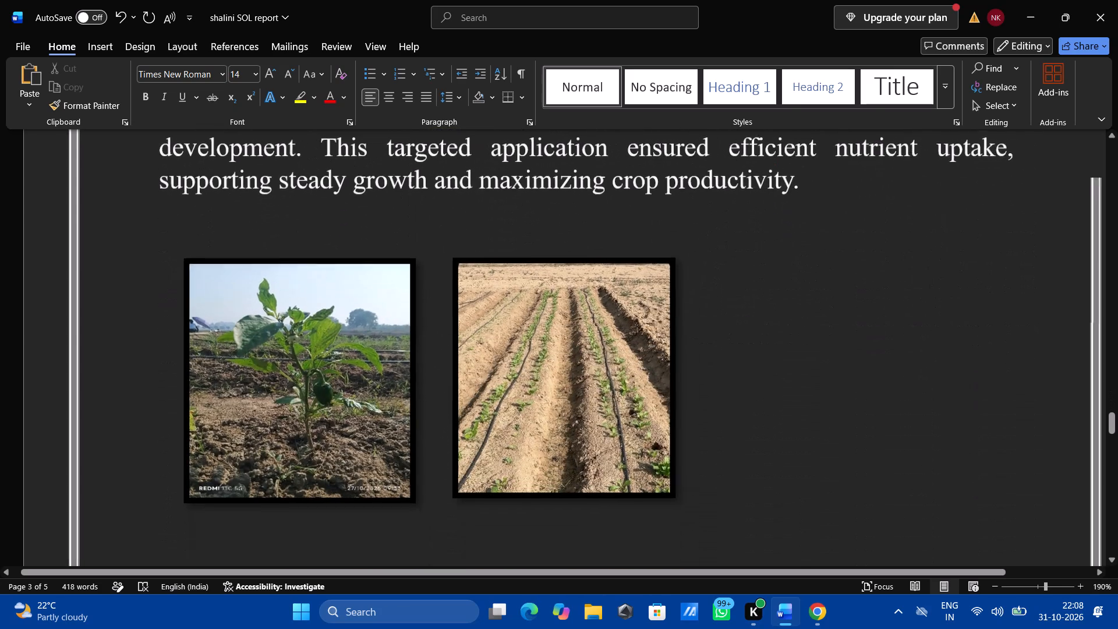
{"action": "scroll", "coordinate": [550, 496], "scroll_direction": "up", "scroll_amount": 1, "text": "ctrl"}
{"action": "scroll", "coordinate": [550, 496], "scroll_direction": "down", "scroll_amount": 1, "text": "ctrl"}
{"action": "scroll", "coordinate": [550, 496], "scroll_direction": "up", "scroll_amount": 1, "text": "ctrl"}
{"action": "scroll", "coordinate": [550, 496], "scroll_direction": "down", "scroll_amount": 1, "text": "ctrl"}
{"action": "scroll", "coordinate": [550, 496], "scroll_direction": "down", "scroll_amount": 1}
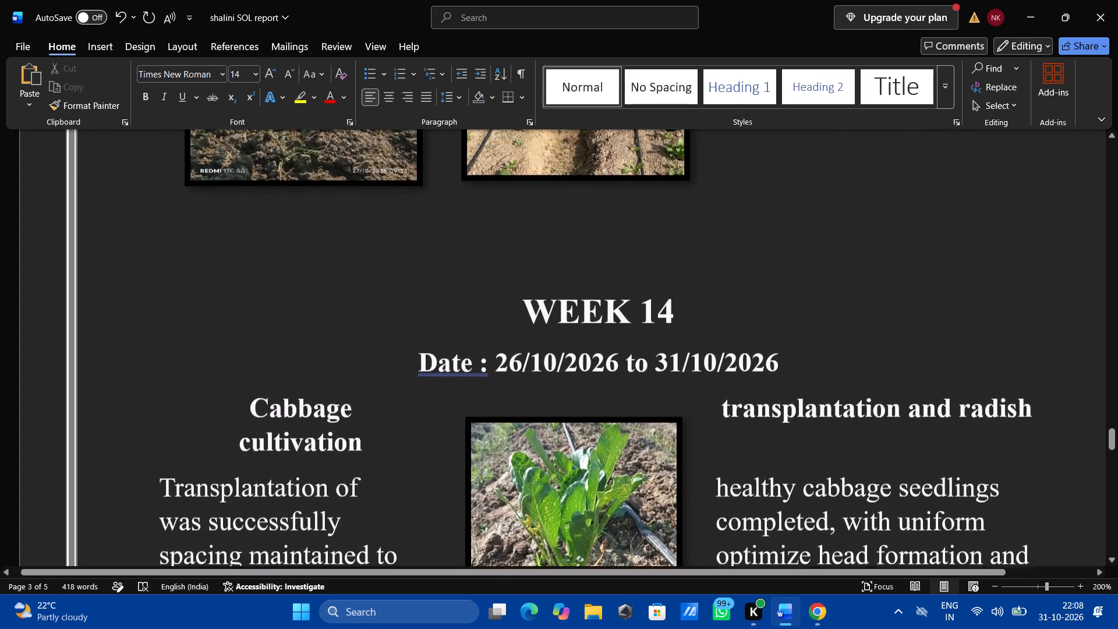
{"action": "scroll", "coordinate": [550, 496], "scroll_direction": "down", "scroll_amount": 1}
{"action": "scroll", "coordinate": [550, 496], "scroll_direction": "up", "scroll_amount": 1, "text": "ctrl"}
{"action": "scroll", "coordinate": [550, 496], "scroll_direction": "down", "scroll_amount": 1, "text": "ctrl"}
{"action": "scroll", "coordinate": [550, 496], "scroll_direction": "up", "scroll_amount": 1, "text": "ctrl"}
{"action": "scroll", "coordinate": [550, 496], "scroll_direction": "down", "scroll_amount": 1, "text": "ctrl"}
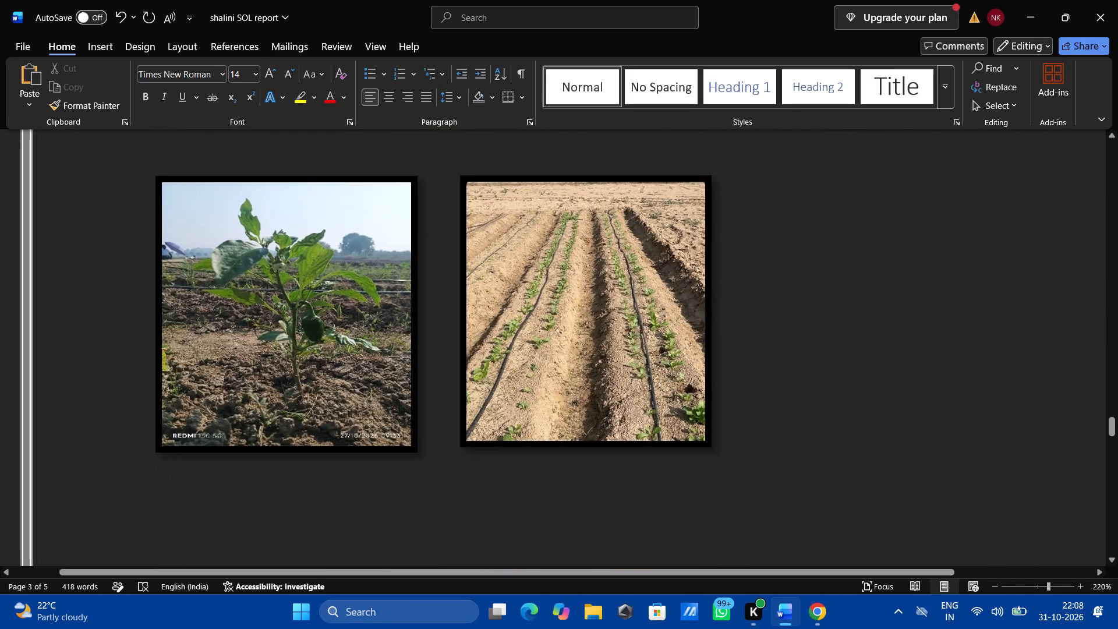
Reduce the width and height of the black-framed radish plant photo in the Week 14 section.
{"action": "scroll", "coordinate": [550, 496], "scroll_direction": "down", "scroll_amount": 1}
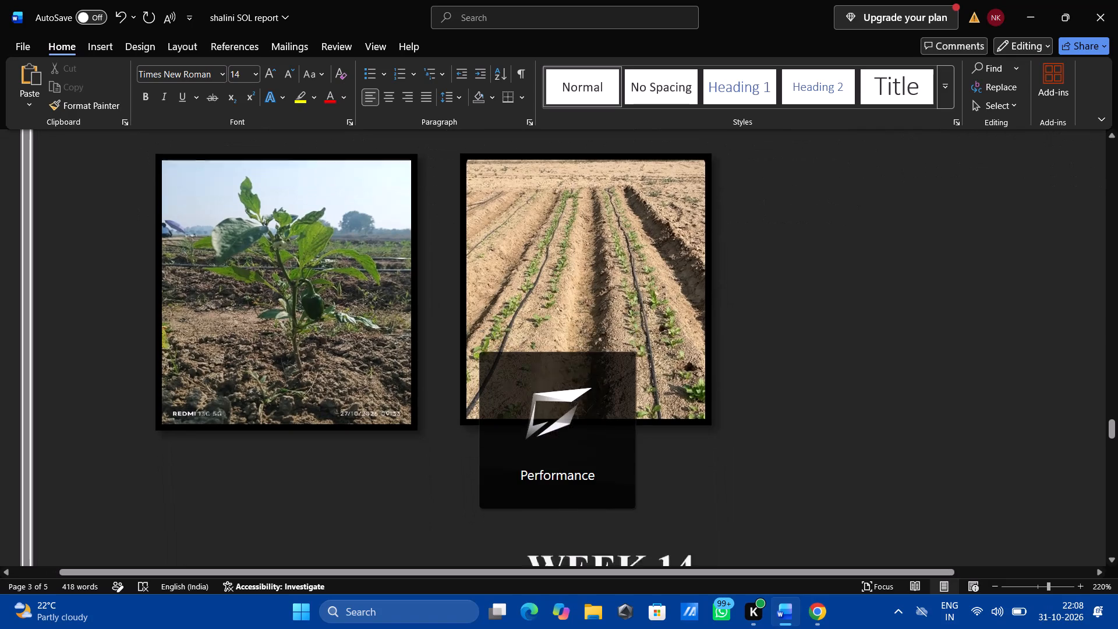
{"action": "scroll", "coordinate": [550, 496], "scroll_direction": "down", "scroll_amount": 1}
{"action": "left_click", "coordinate": [646, 446]}
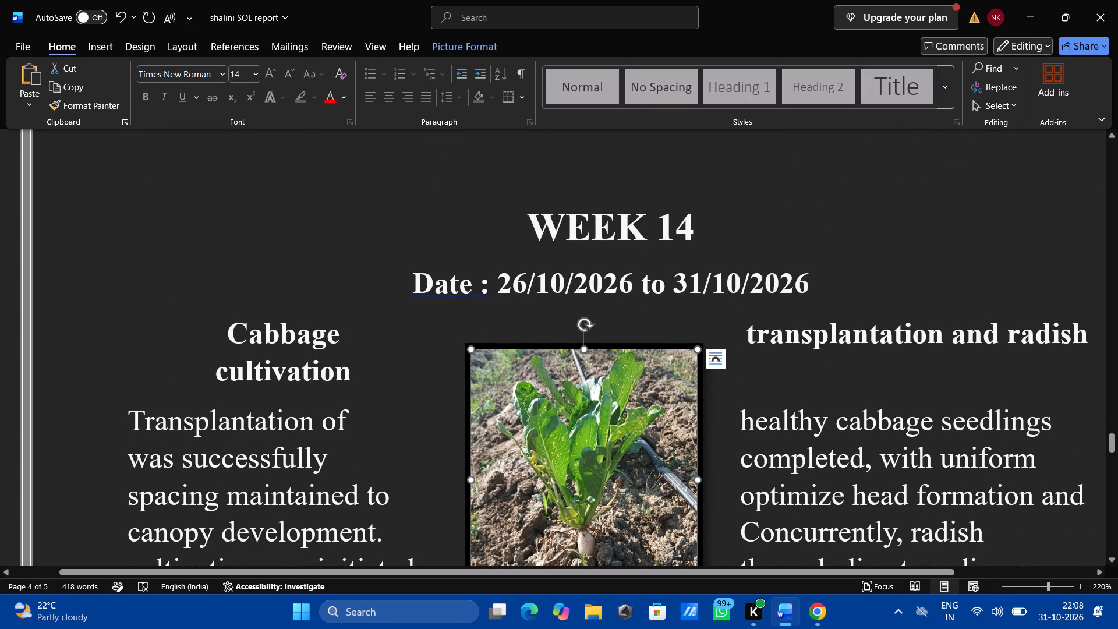
{"action": "left_click_drag", "start_coordinate": [699, 477], "coordinate": [677, 482]}
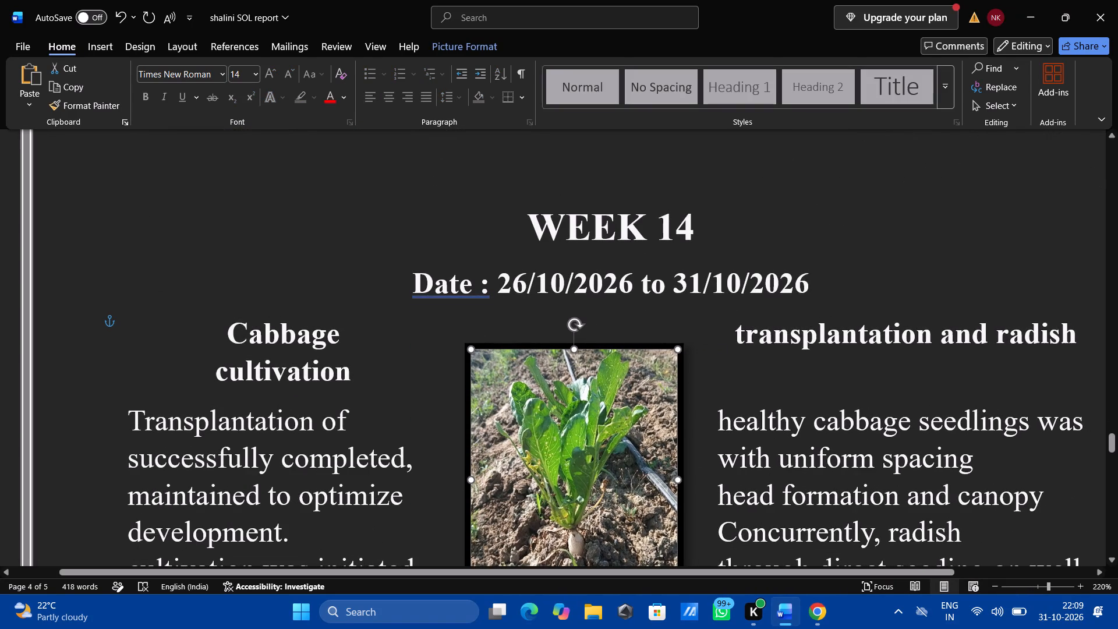
{"action": "left_click_drag", "start_coordinate": [677, 482], "coordinate": [673, 485]}
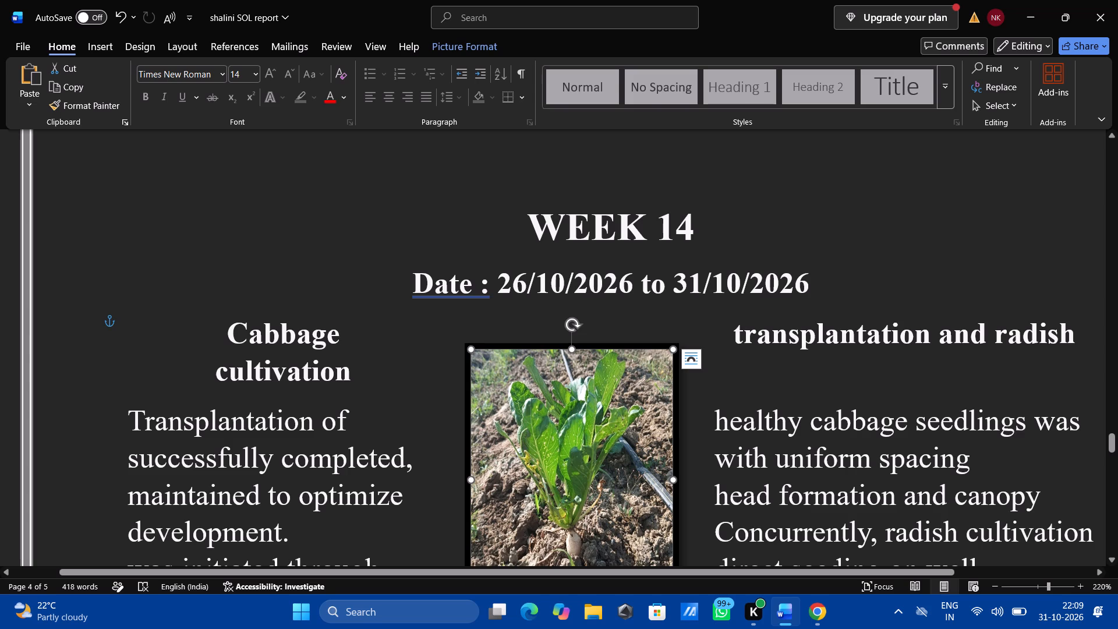
{"action": "left_click_drag", "start_coordinate": [572, 349], "coordinate": [573, 386]}
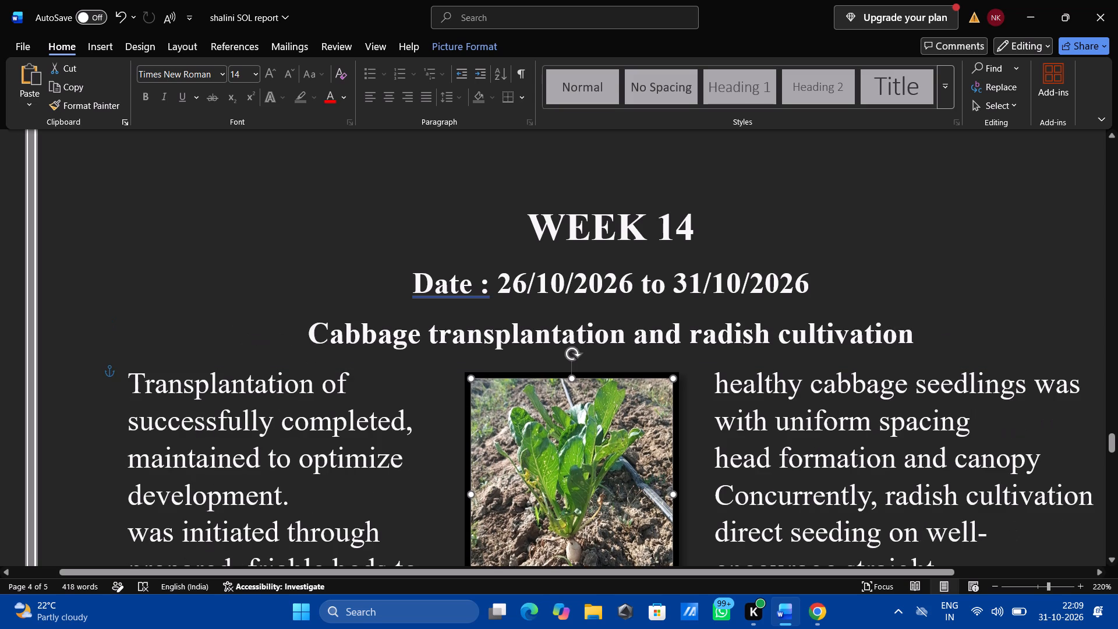
Move the radish plant photo up into the Week 13 photo row, beside the crop-row field photo with its top edge aligned.
{"action": "left_click_drag", "start_coordinate": [575, 441], "coordinate": [624, 359]}
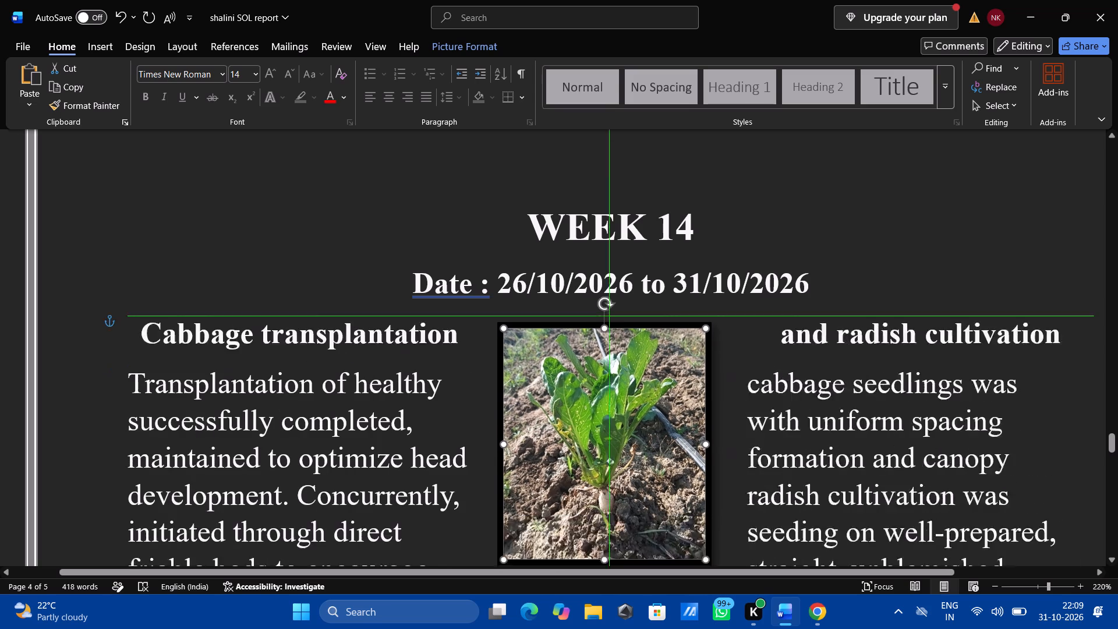
{"action": "left_click_drag", "start_coordinate": [624, 359], "coordinate": [598, 192]}
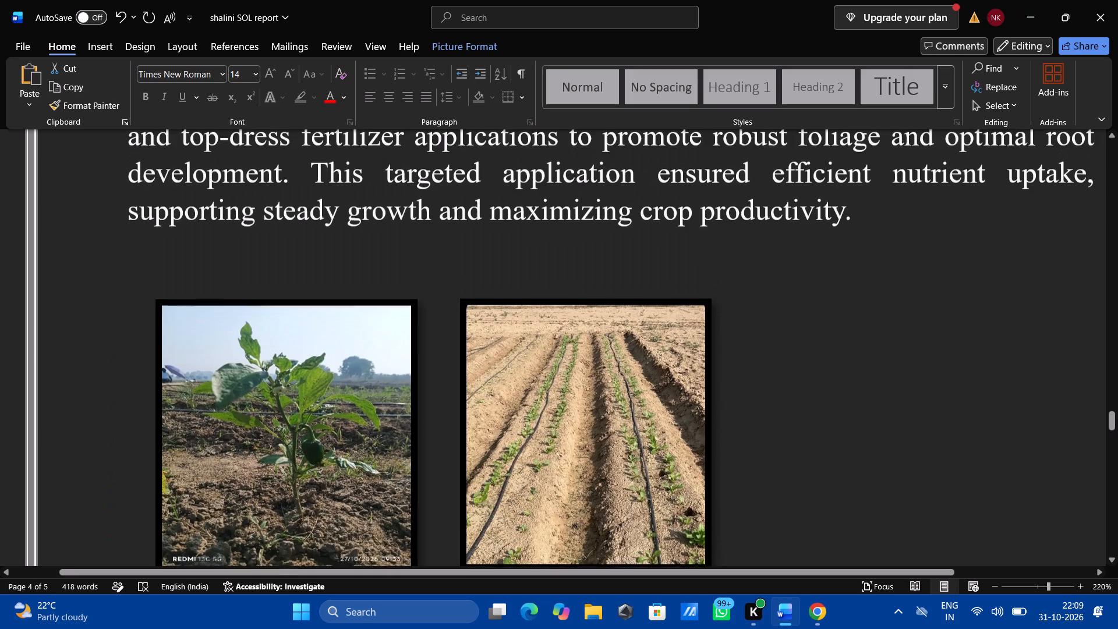
{"action": "left_click_drag", "start_coordinate": [590, 482], "coordinate": [844, 179]}
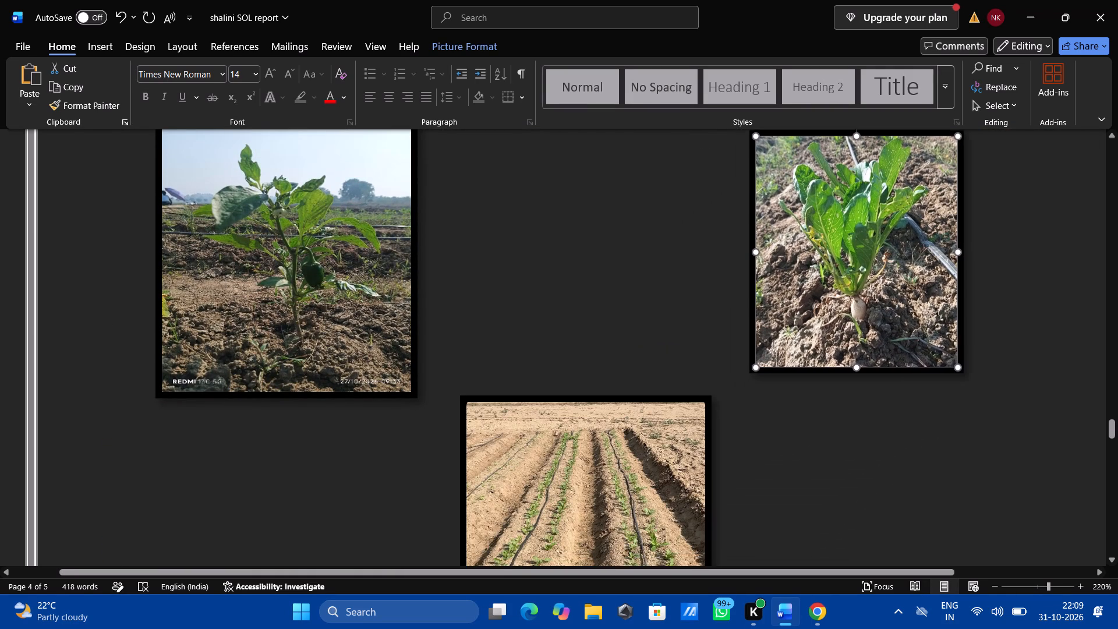
{"action": "left_click_drag", "start_coordinate": [844, 179], "coordinate": [869, 179]}
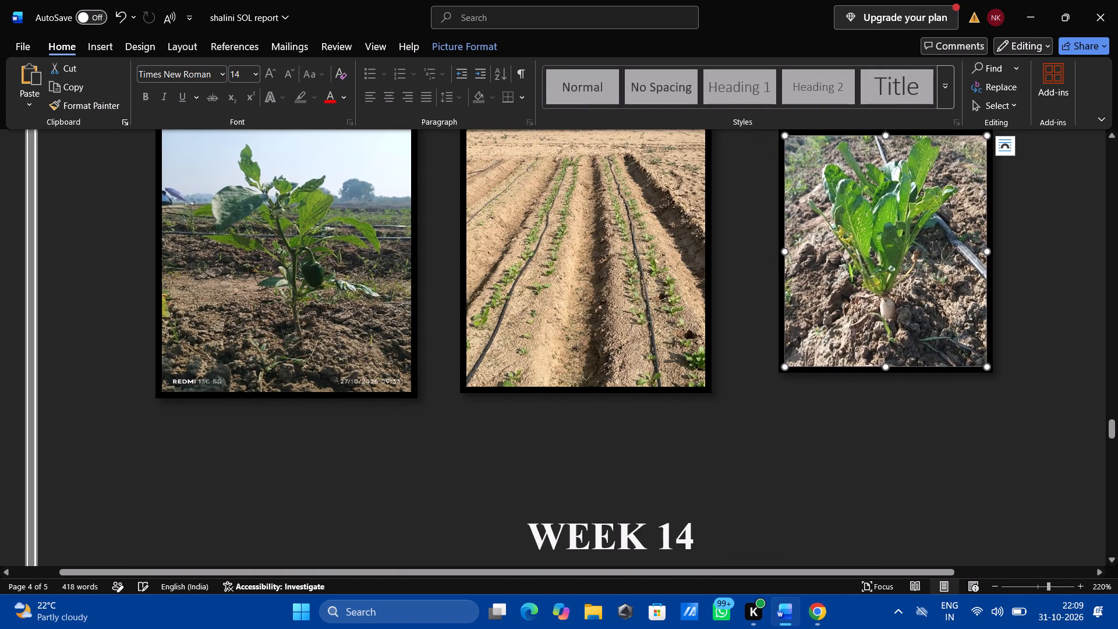
{"action": "scroll", "coordinate": [758, 357], "scroll_direction": "up", "scroll_amount": 1}
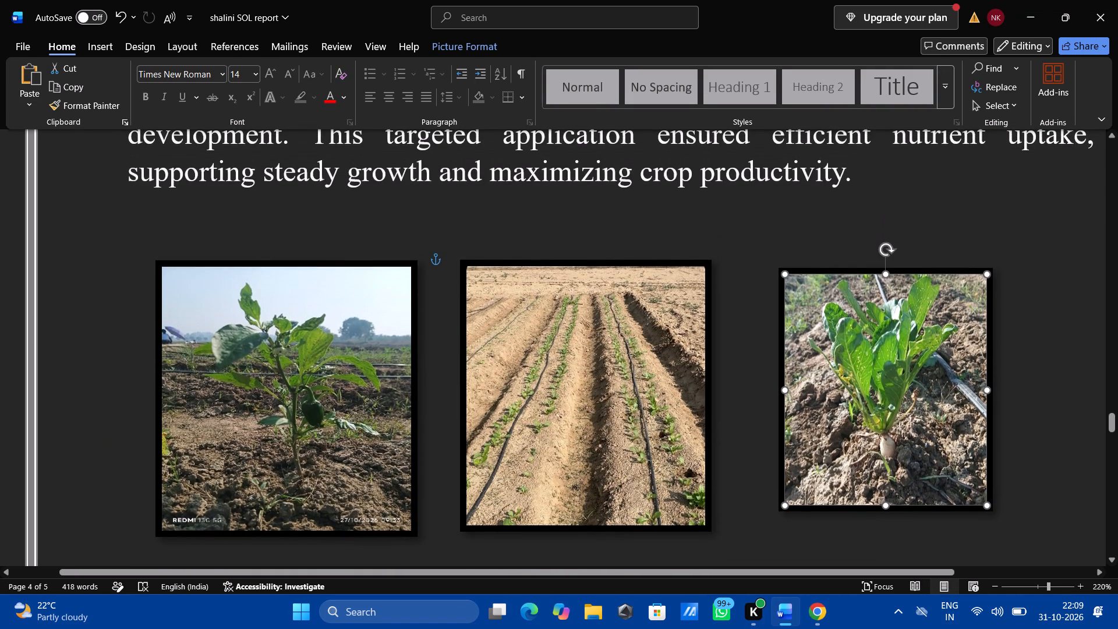
{"action": "left_click_drag", "start_coordinate": [851, 372], "coordinate": [836, 366]}
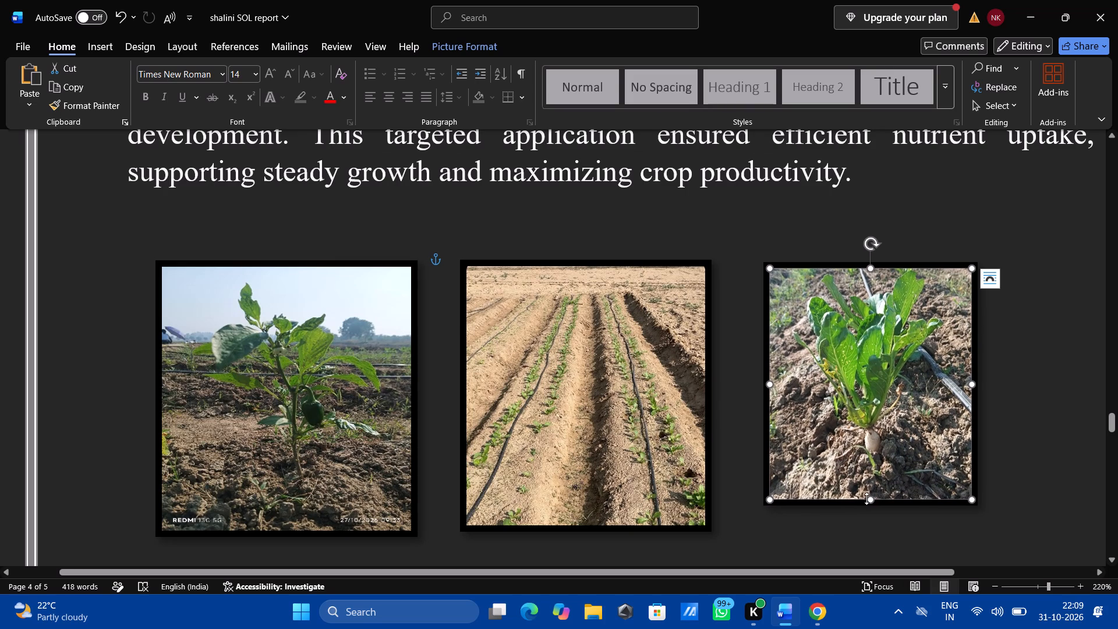
Enlarge the radish plant photo downward and sideways to match the height of the other Week 13 photos.
{"action": "left_click_drag", "start_coordinate": [867, 499], "coordinate": [871, 523]}
{"action": "left_click", "coordinate": [765, 396]}
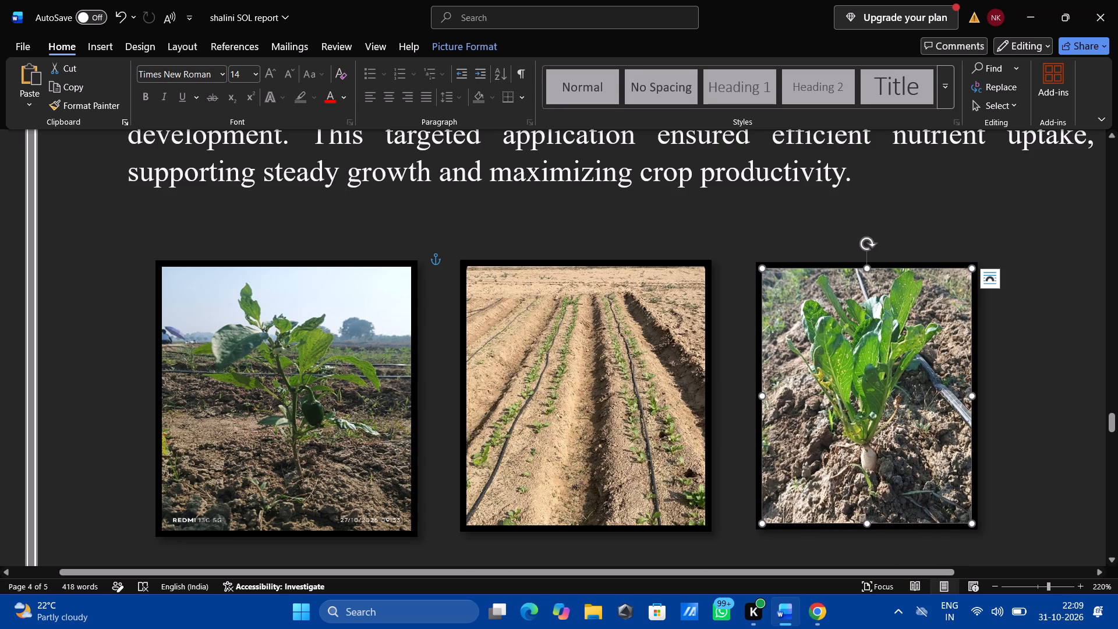
Narrow the two side-by-side black-framed transplanting photos on page 5 to free space in their row.
{"action": "scroll", "coordinate": [733, 461], "scroll_direction": "down", "scroll_amount": 4}
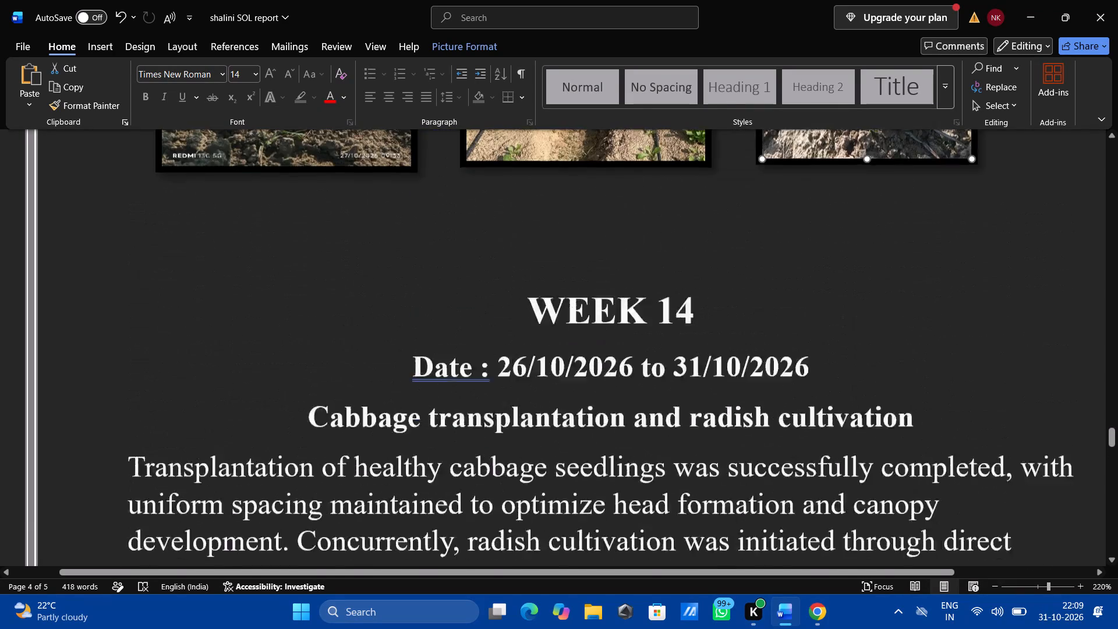
{"action": "scroll", "coordinate": [733, 461], "scroll_direction": "down", "scroll_amount": 2}
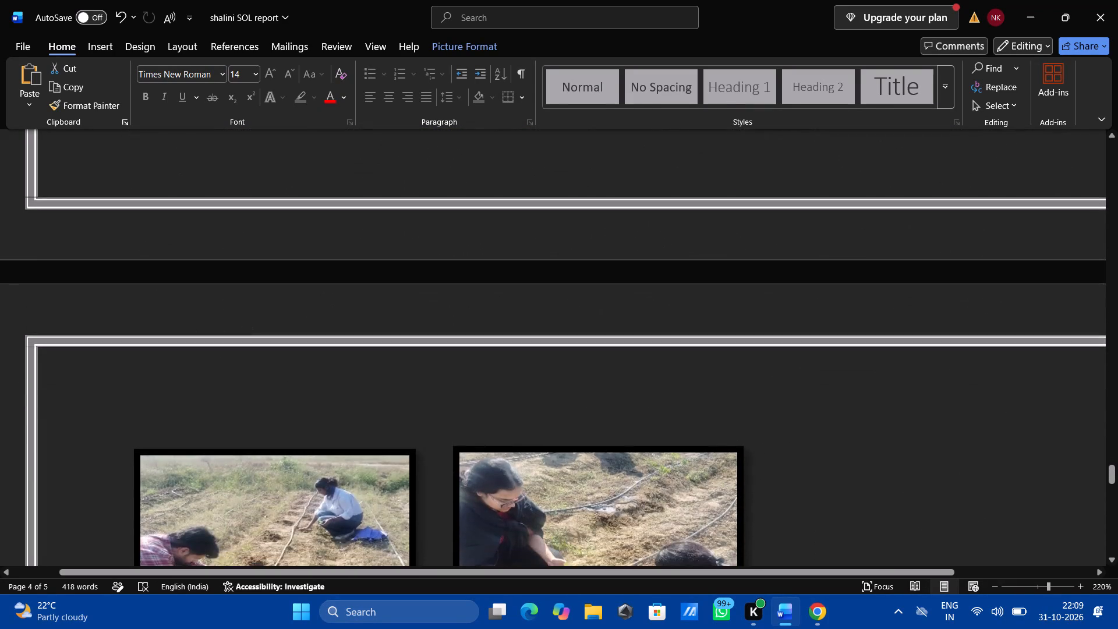
{"action": "scroll", "coordinate": [733, 461], "scroll_direction": "down", "scroll_amount": 3}
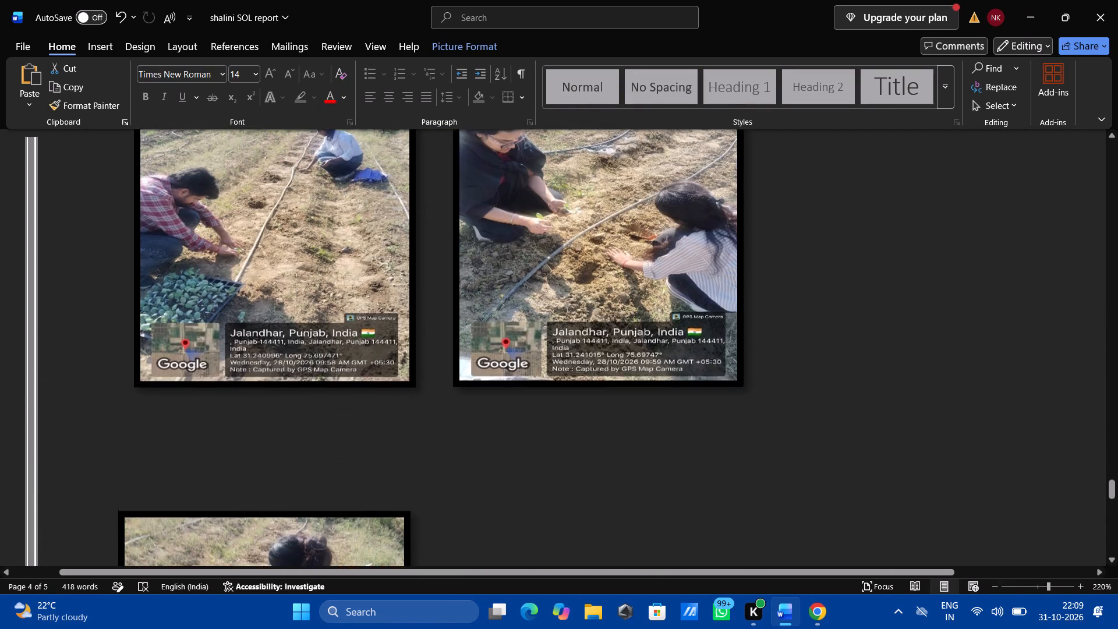
{"action": "scroll", "coordinate": [733, 461], "scroll_direction": "up", "scroll_amount": 1}
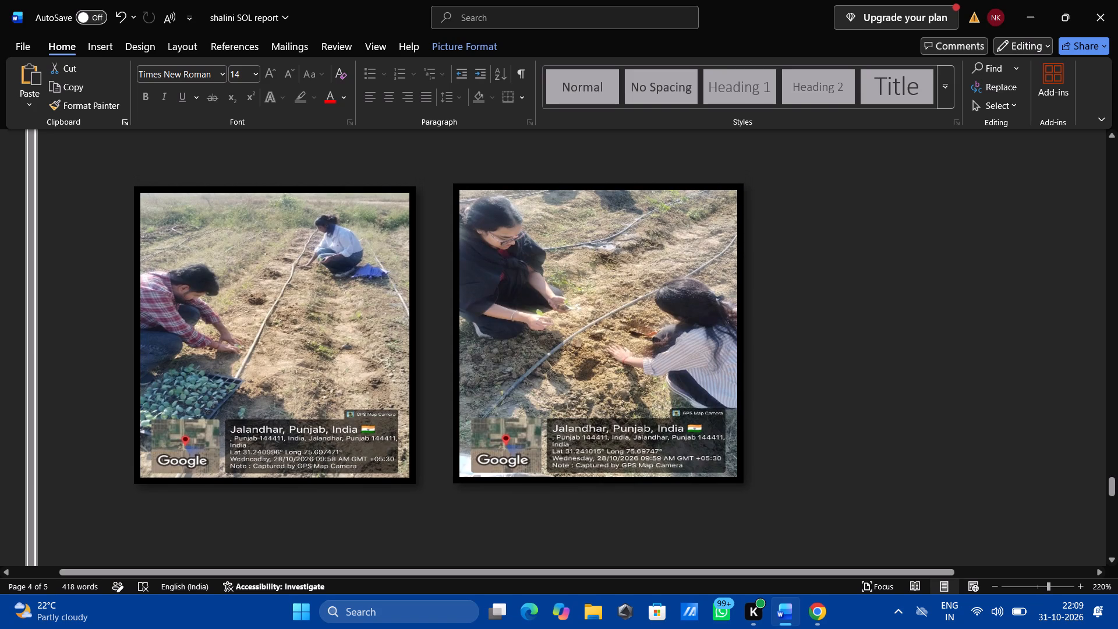
{"action": "left_click", "coordinate": [240, 352]}
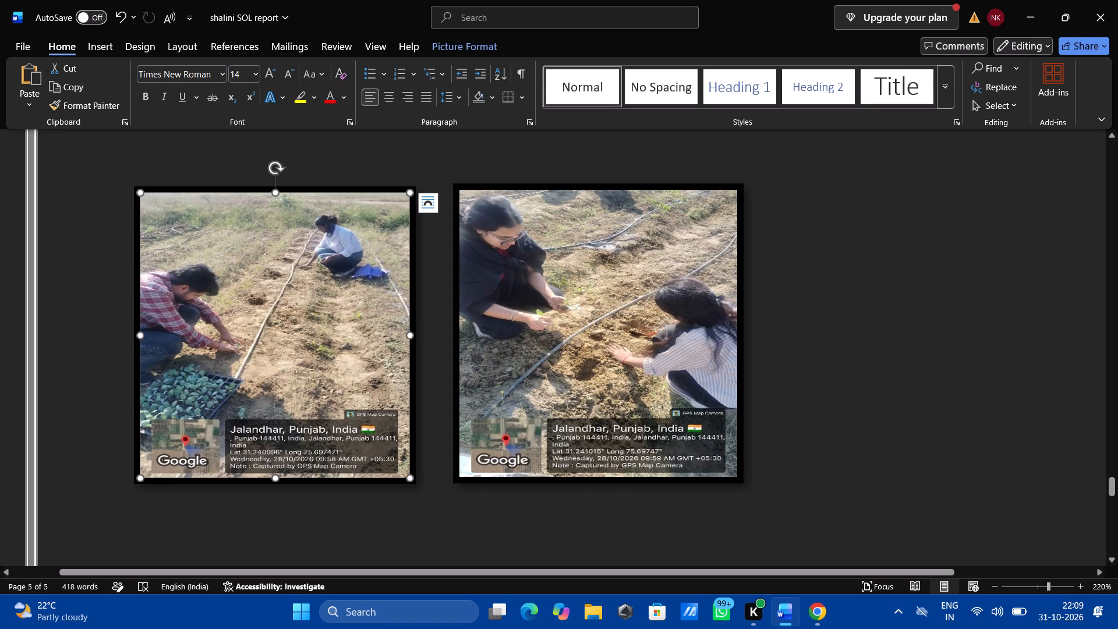
{"action": "left_click_drag", "start_coordinate": [409, 335], "coordinate": [384, 338]}
{"action": "left_click", "coordinate": [513, 357]}
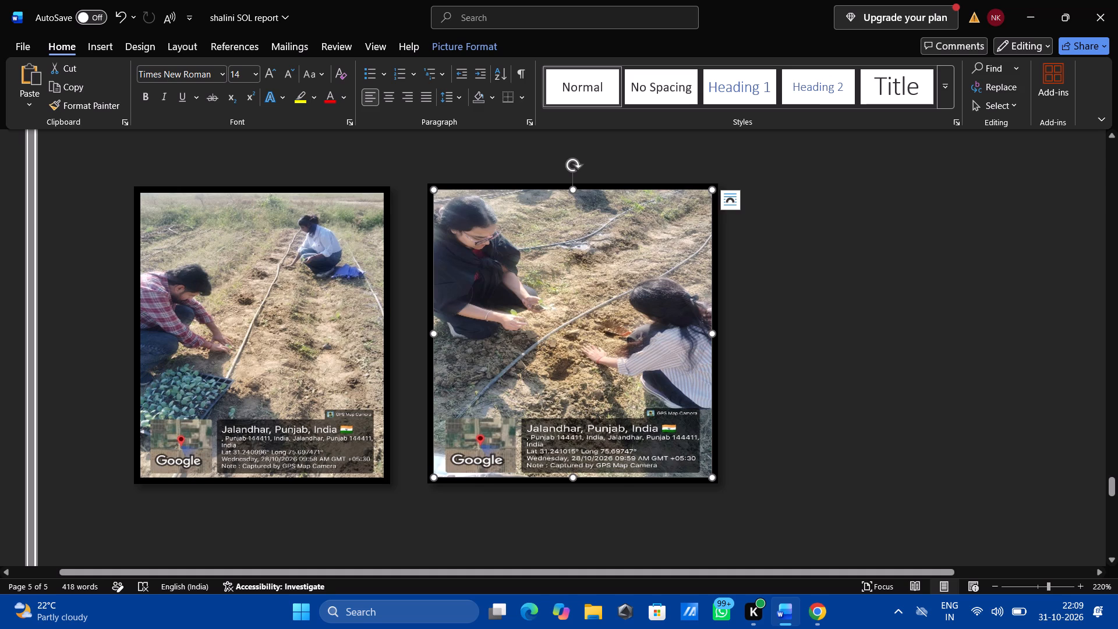
{"action": "left_click_drag", "start_coordinate": [711, 335], "coordinate": [692, 336]}
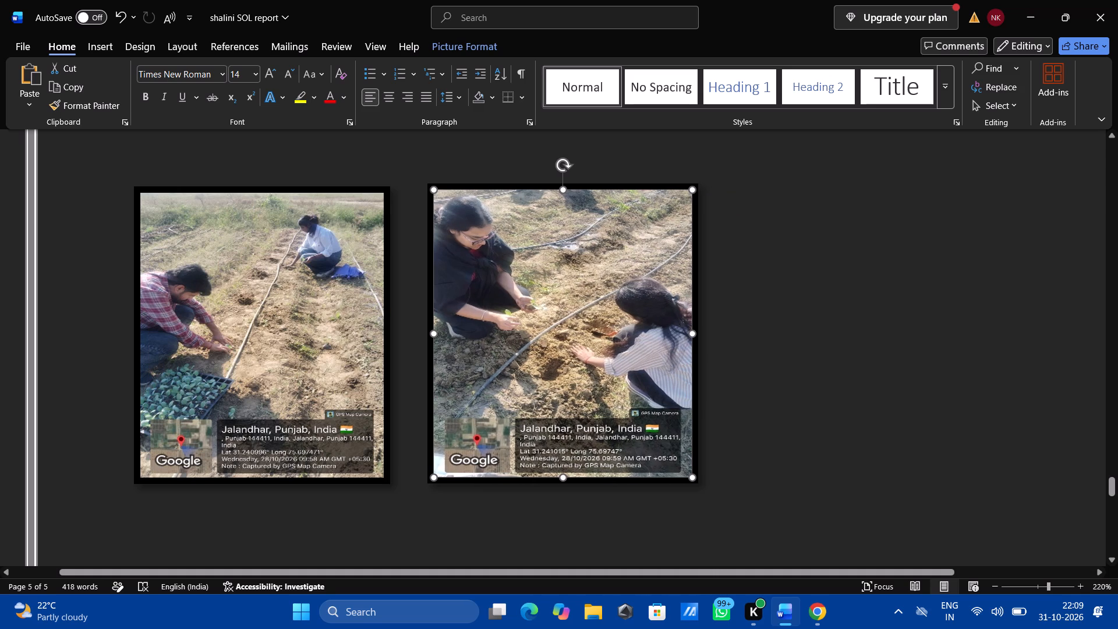
{"action": "left_click_drag", "start_coordinate": [692, 336], "coordinate": [692, 337]}
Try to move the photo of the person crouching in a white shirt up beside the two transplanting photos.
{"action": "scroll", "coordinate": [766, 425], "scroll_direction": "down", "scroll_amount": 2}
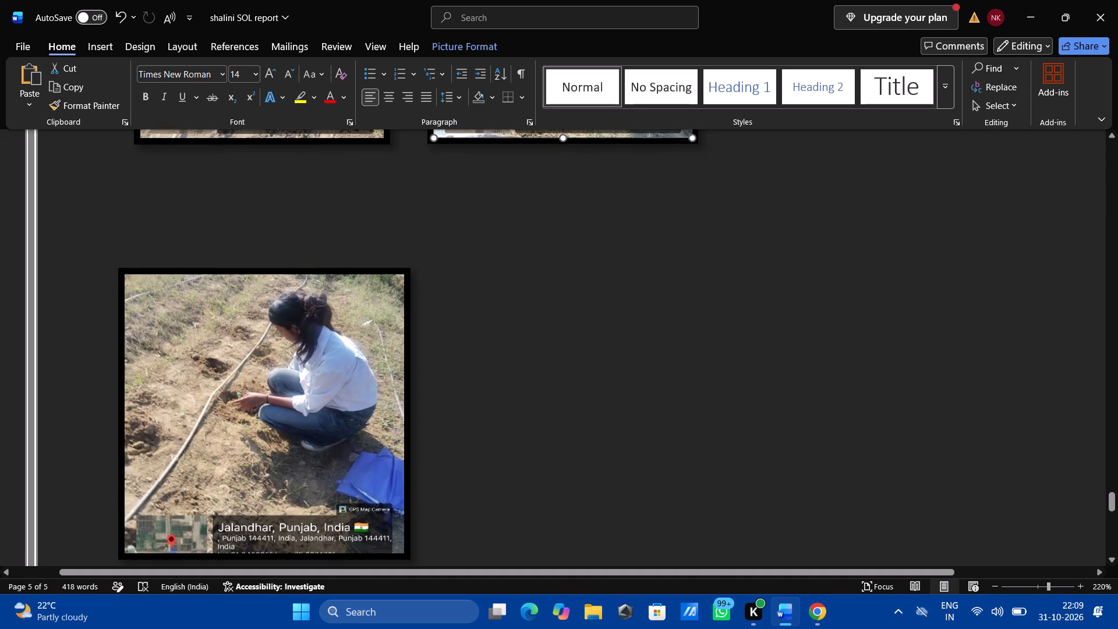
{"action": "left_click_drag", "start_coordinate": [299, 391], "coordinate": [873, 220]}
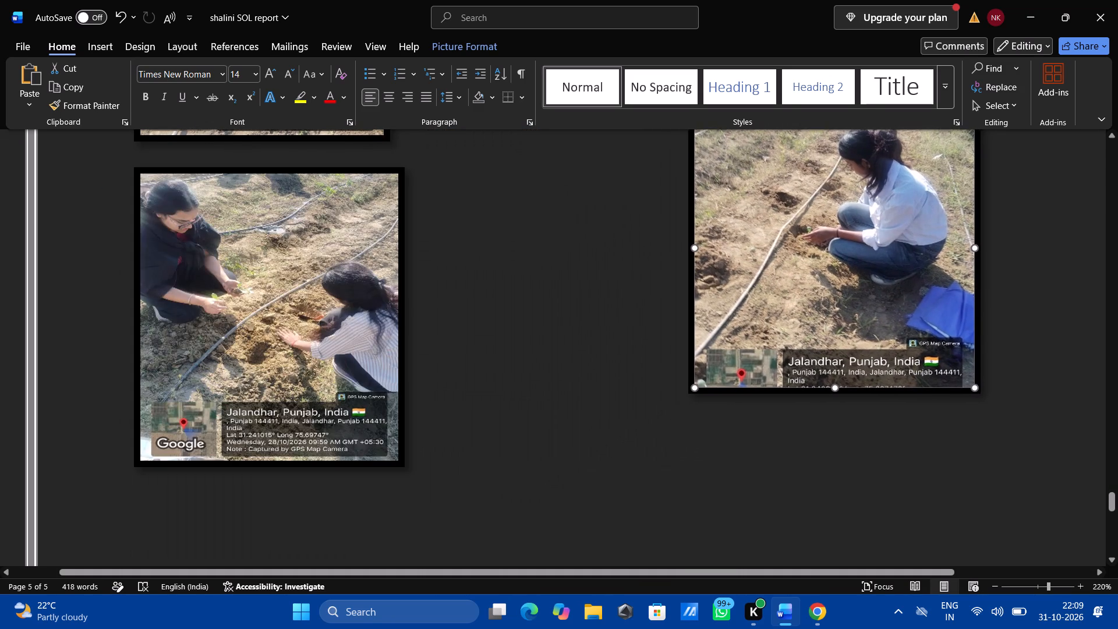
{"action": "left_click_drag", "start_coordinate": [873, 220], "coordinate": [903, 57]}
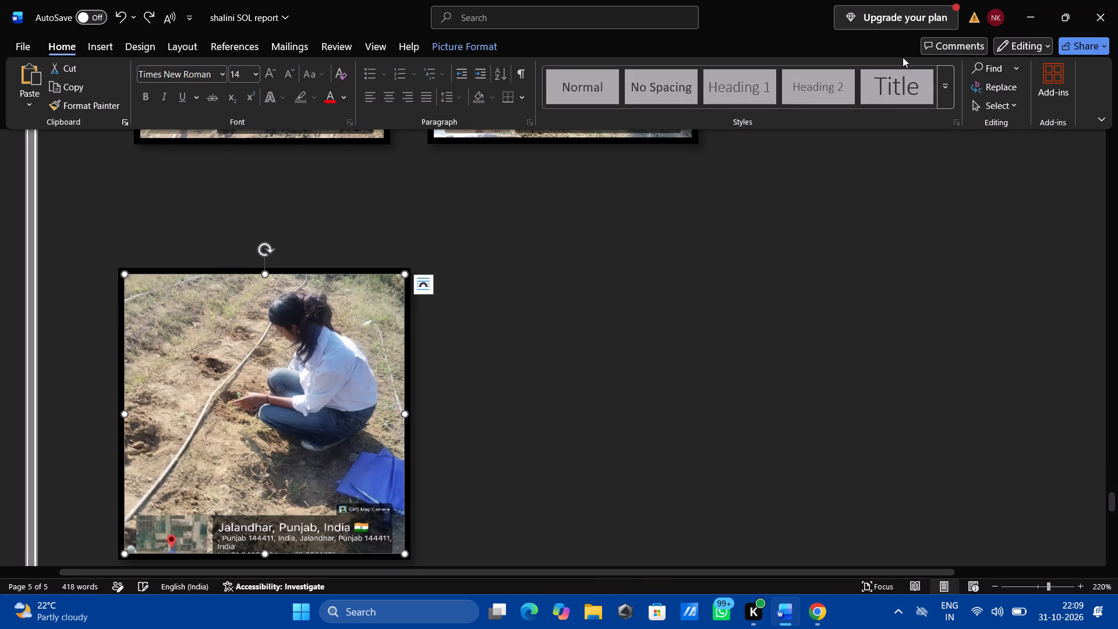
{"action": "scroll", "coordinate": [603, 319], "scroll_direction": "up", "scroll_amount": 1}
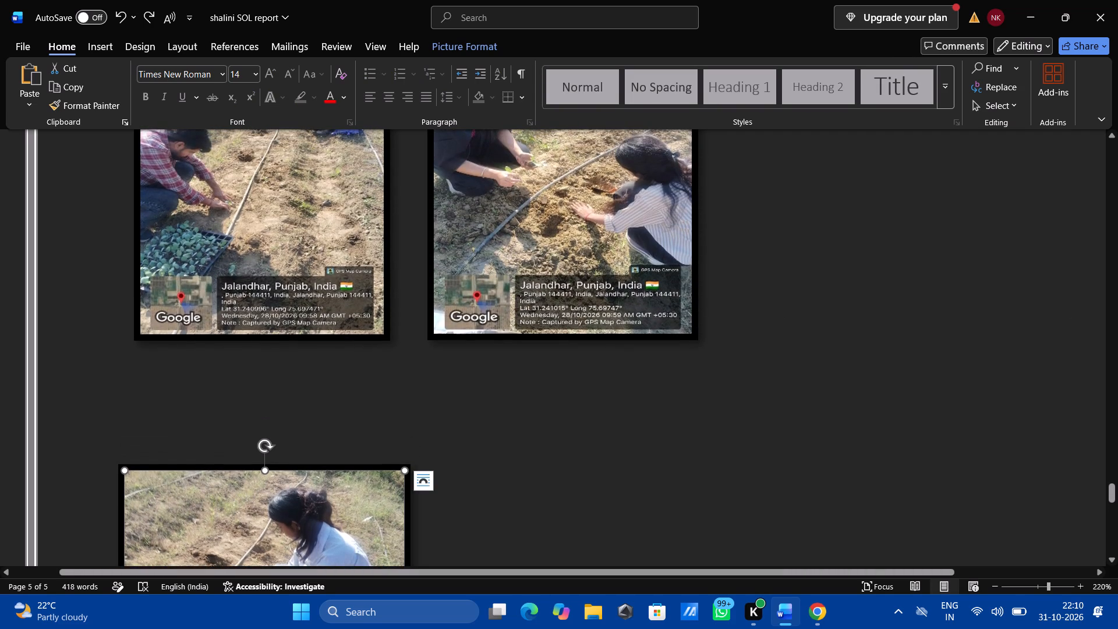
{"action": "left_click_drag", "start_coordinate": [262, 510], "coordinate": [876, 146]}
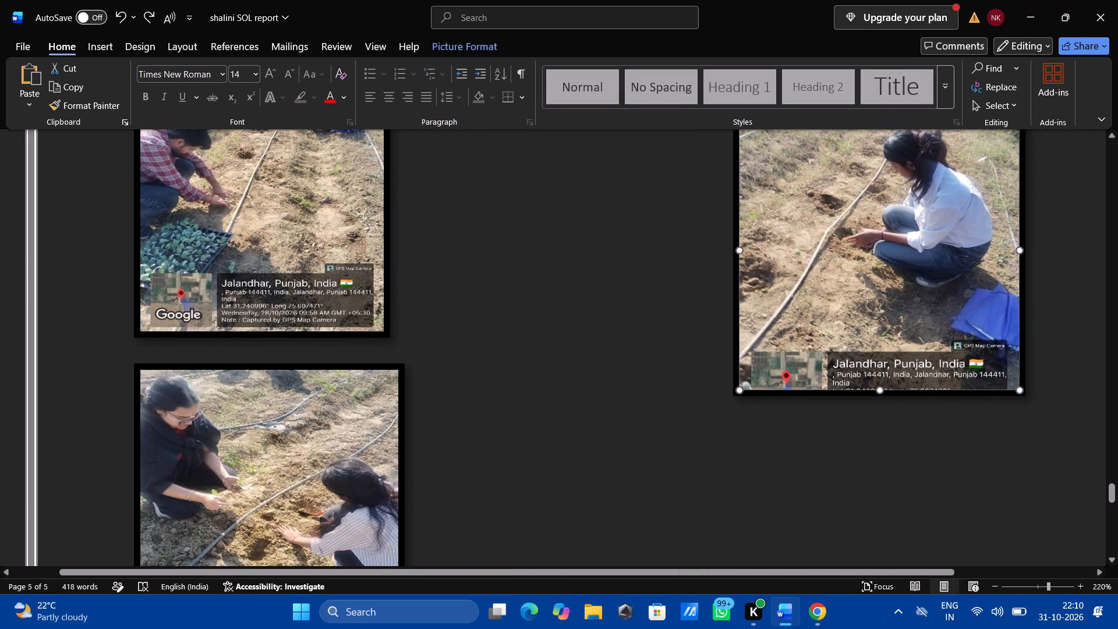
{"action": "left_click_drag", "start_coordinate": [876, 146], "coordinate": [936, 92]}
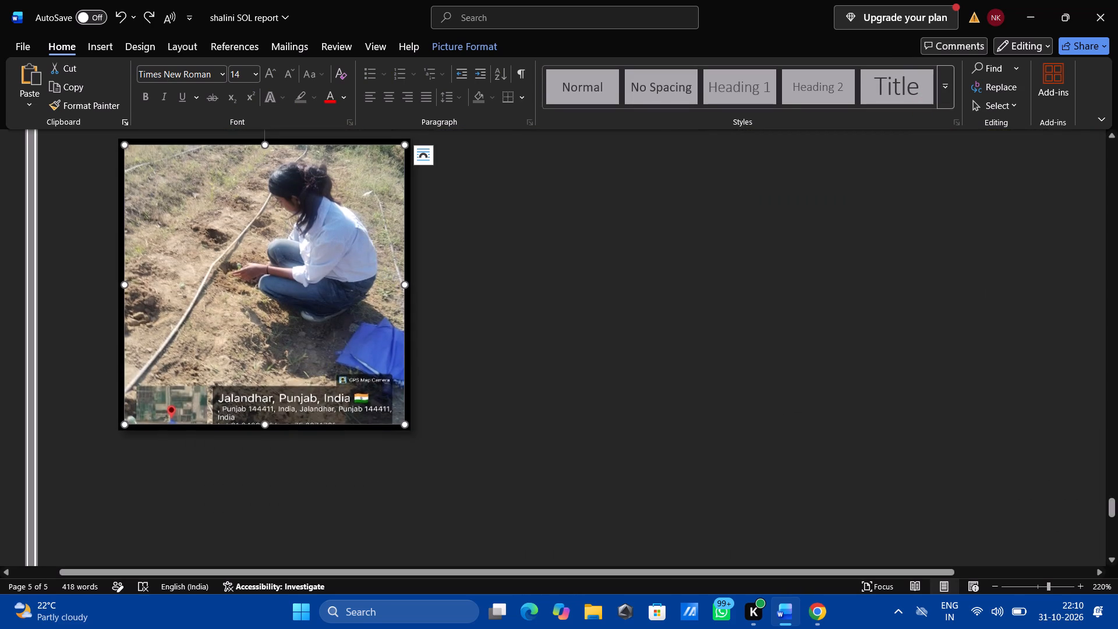
Narrow the black-framed photo of the person crouching in a white shirt, keeping its height.
{"action": "left_click_drag", "start_coordinate": [406, 284], "coordinate": [399, 284]}
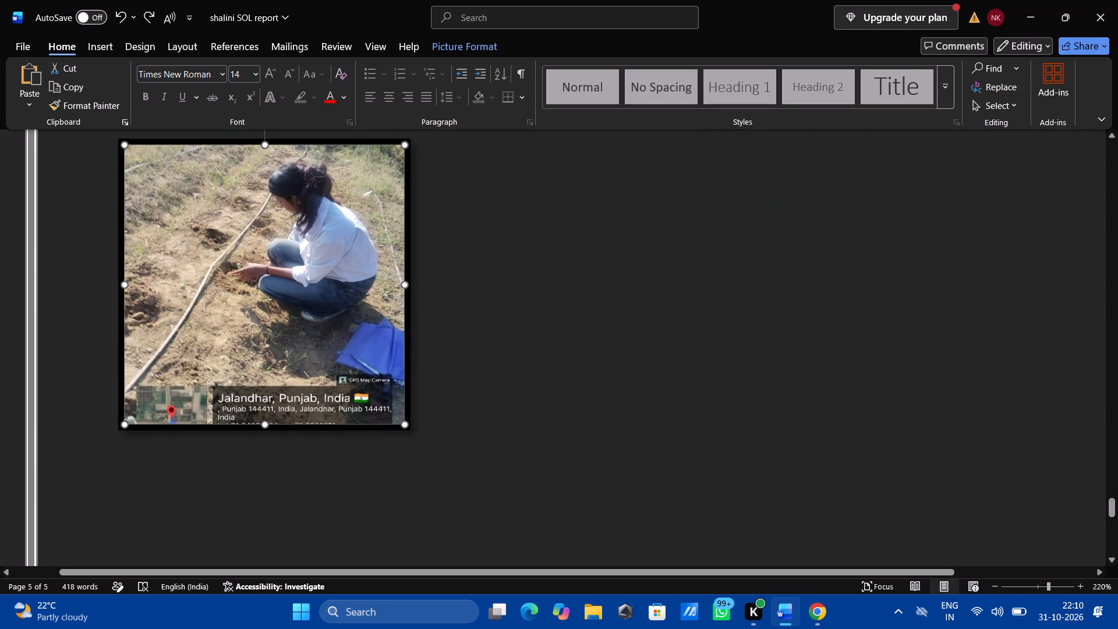
{"action": "left_click_drag", "start_coordinate": [399, 284], "coordinate": [362, 295]}
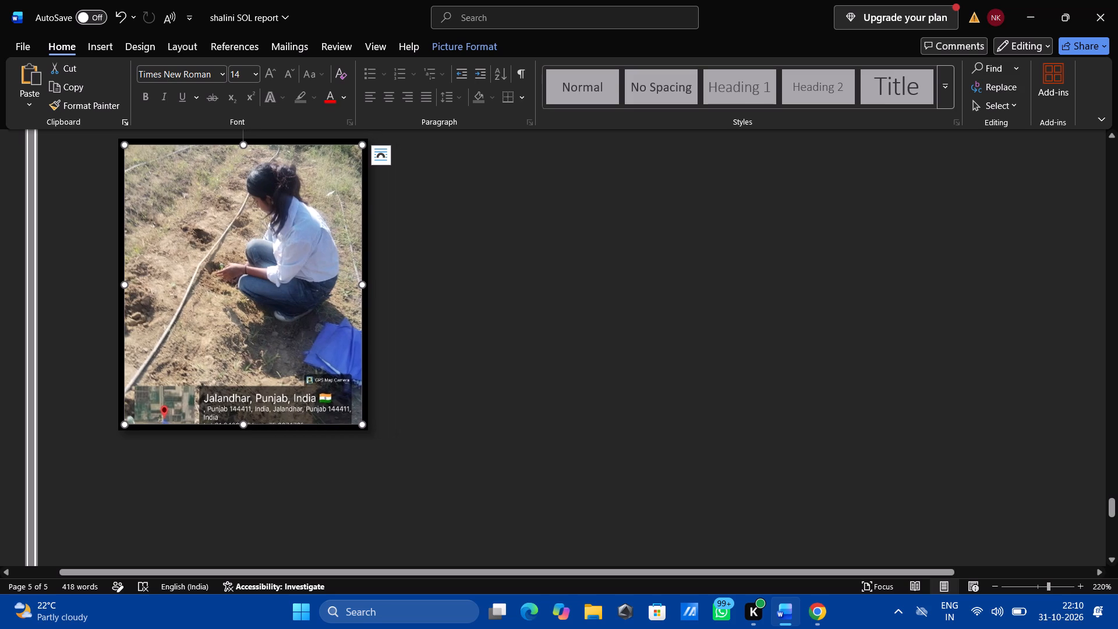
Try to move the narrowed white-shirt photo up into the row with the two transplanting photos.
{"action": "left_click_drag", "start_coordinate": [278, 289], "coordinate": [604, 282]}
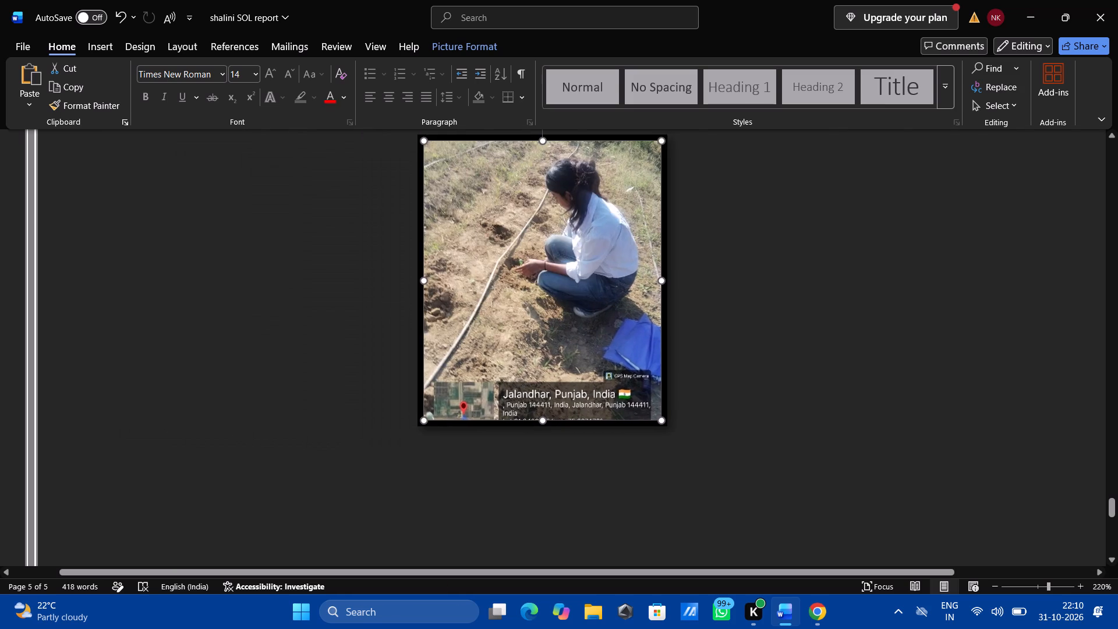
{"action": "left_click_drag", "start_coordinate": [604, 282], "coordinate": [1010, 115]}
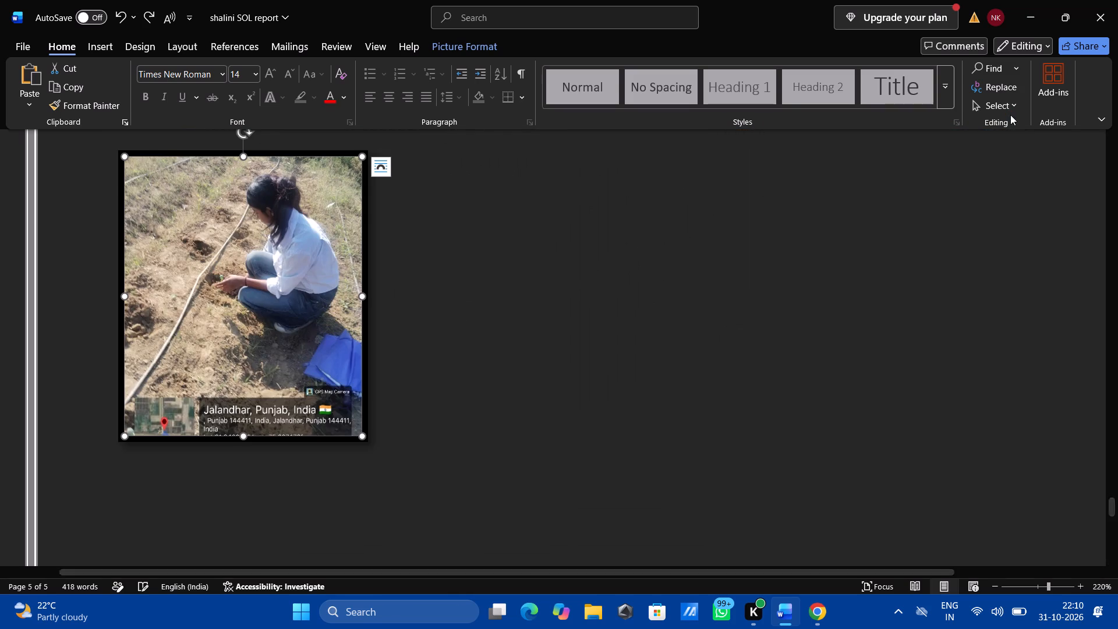
Narrow the white-shirt photo further so it is slimmer than the two photos above it.
{"action": "scroll", "coordinate": [545, 327], "scroll_direction": "up", "scroll_amount": 1}
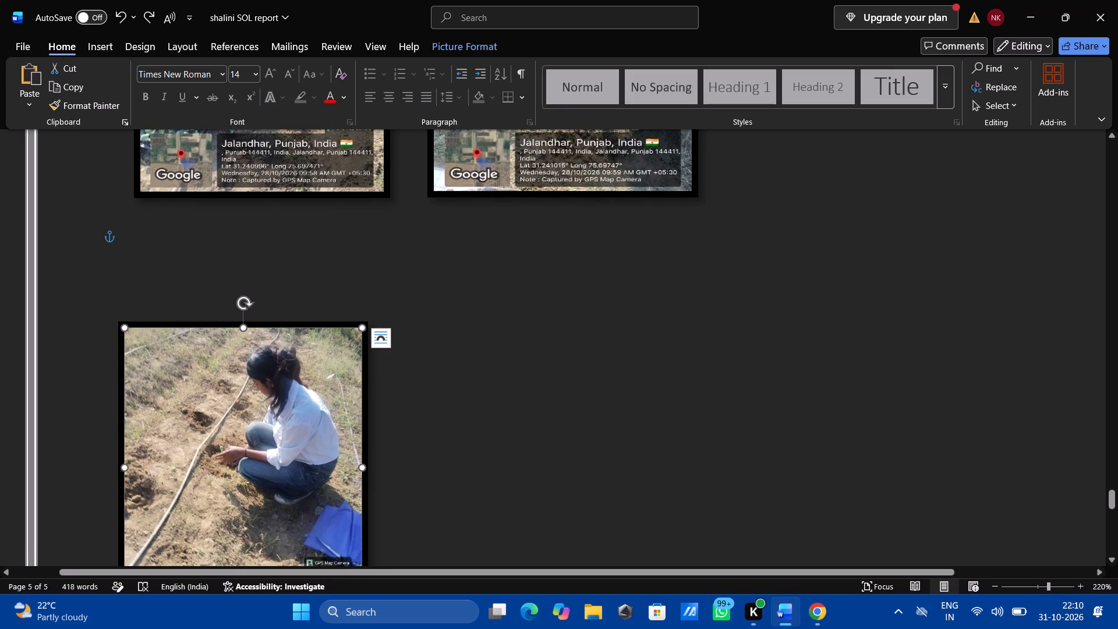
{"action": "left_click_drag", "start_coordinate": [364, 463], "coordinate": [345, 463]}
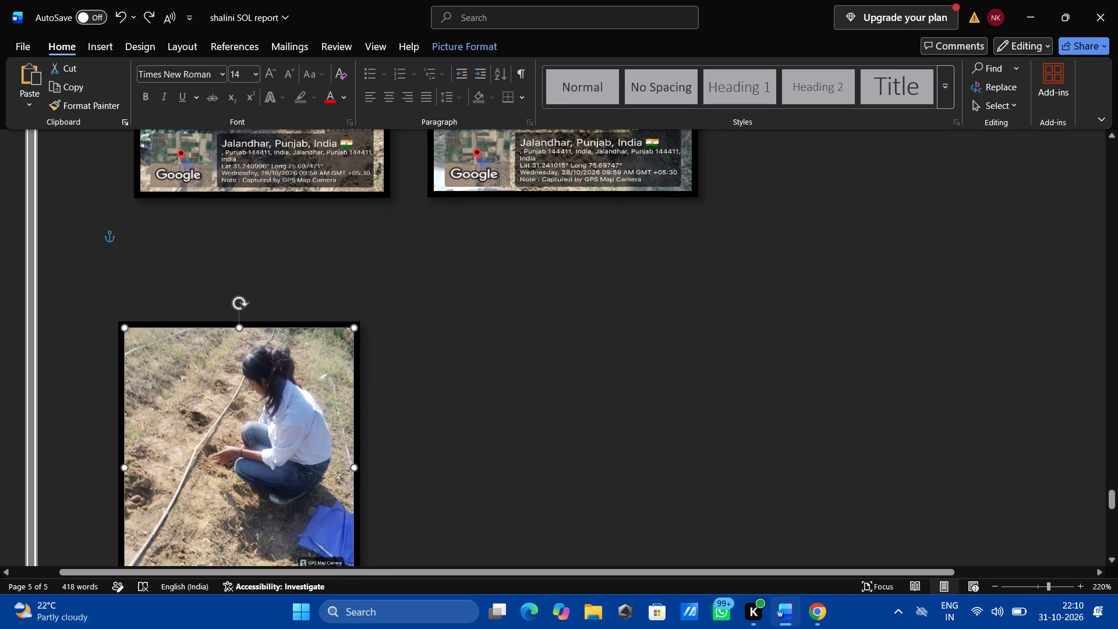
{"action": "left_click_drag", "start_coordinate": [345, 463], "coordinate": [333, 472]}
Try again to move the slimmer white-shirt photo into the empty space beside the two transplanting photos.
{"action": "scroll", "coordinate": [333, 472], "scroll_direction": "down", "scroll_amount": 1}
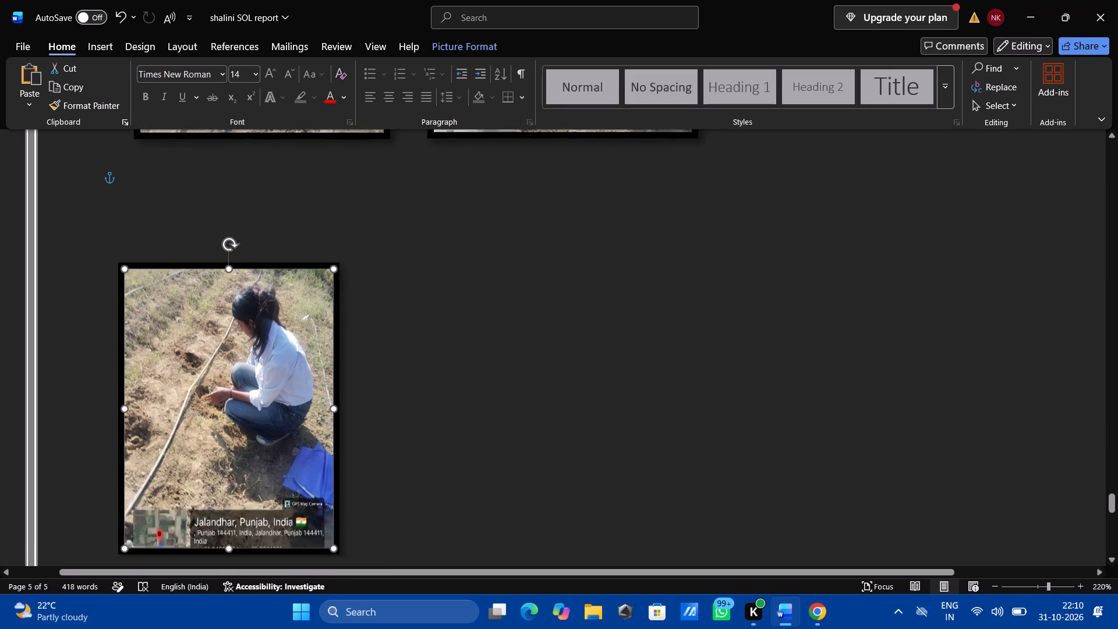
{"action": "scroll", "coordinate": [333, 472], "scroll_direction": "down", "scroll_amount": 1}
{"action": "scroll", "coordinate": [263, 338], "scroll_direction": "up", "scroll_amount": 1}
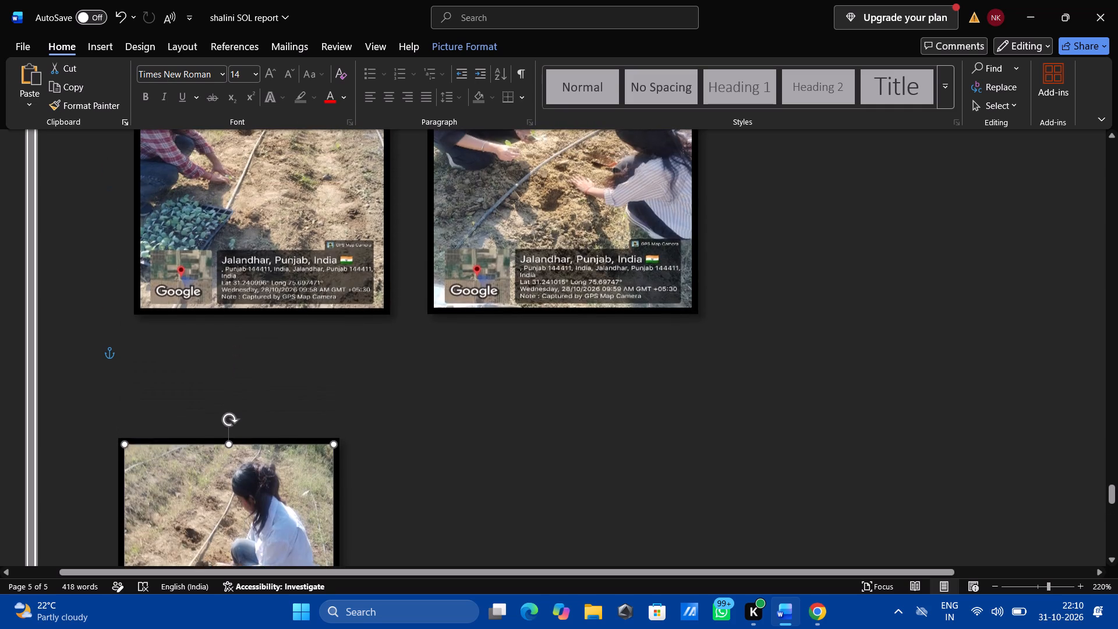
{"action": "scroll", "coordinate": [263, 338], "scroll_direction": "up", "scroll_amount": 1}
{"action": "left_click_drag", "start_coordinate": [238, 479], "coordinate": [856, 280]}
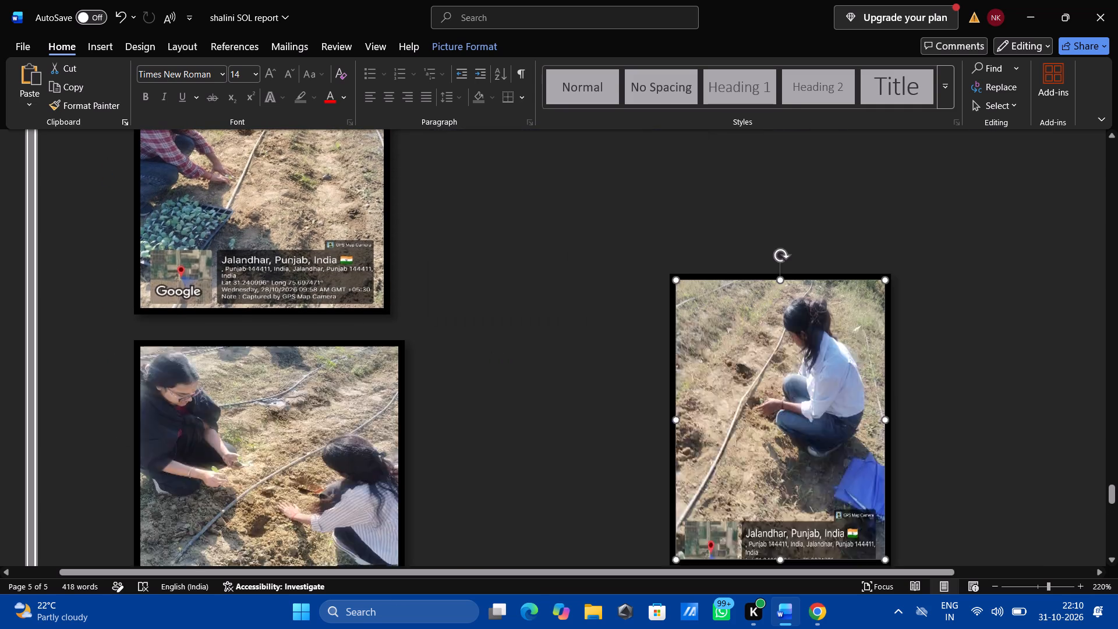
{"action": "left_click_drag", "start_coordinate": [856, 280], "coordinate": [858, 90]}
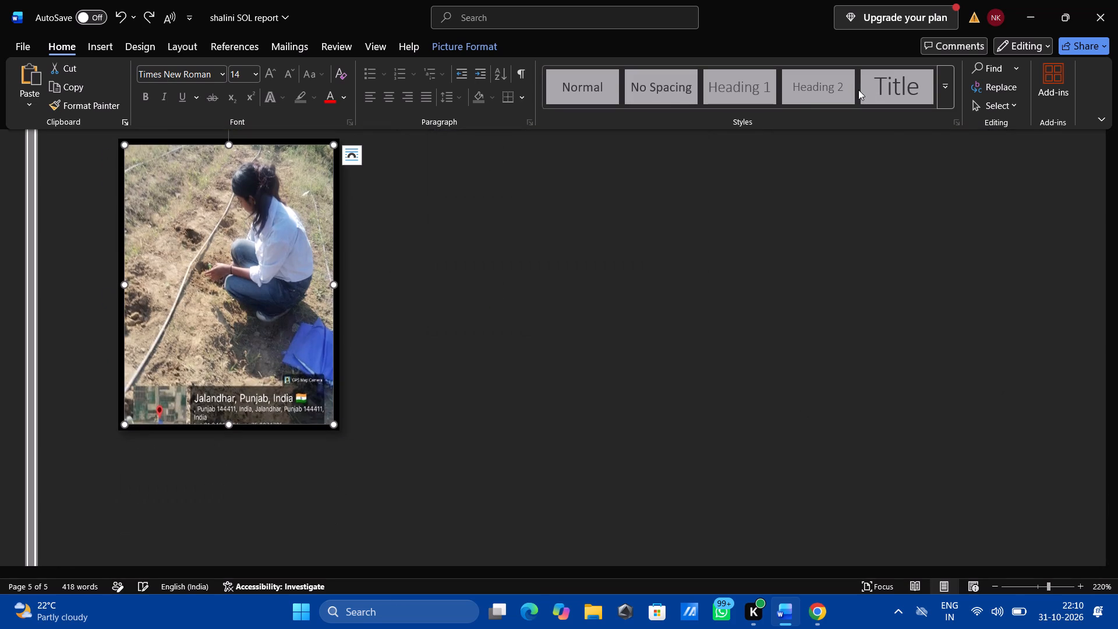
Narrow the black-framed photo of the two women transplanting seedlings, keeping its height.
{"action": "scroll", "coordinate": [627, 278], "scroll_direction": "up", "scroll_amount": 4}
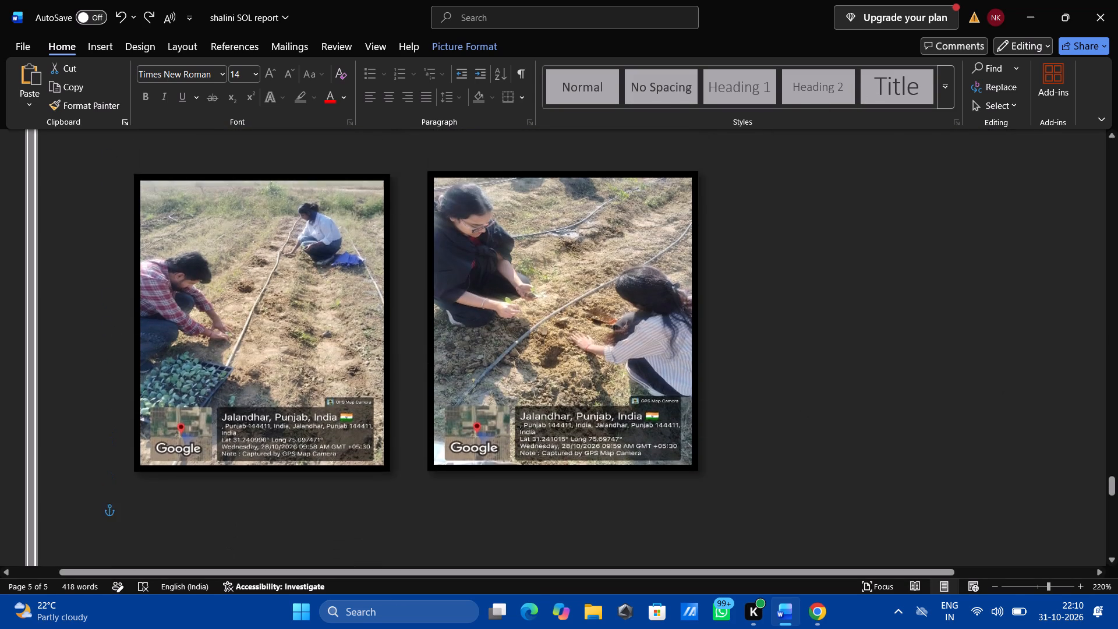
{"action": "scroll", "coordinate": [627, 278], "scroll_direction": "up", "scroll_amount": 1}
{"action": "left_click", "coordinate": [594, 372]}
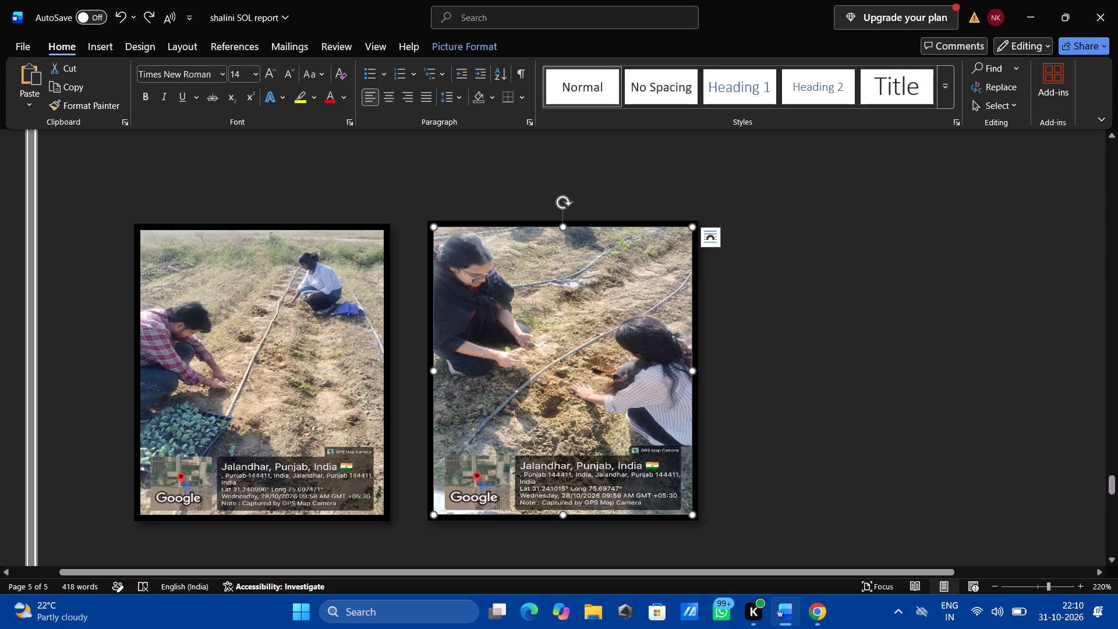
{"action": "left_click_drag", "start_coordinate": [691, 373], "coordinate": [645, 383]}
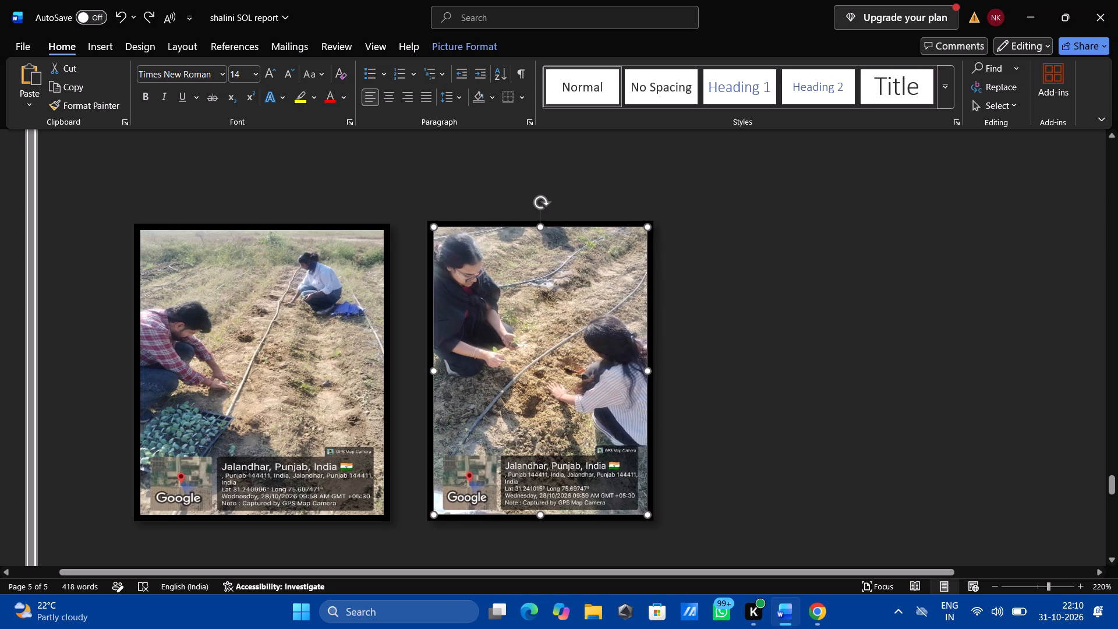
{"action": "left_click_drag", "start_coordinate": [645, 383], "coordinate": [645, 383]}
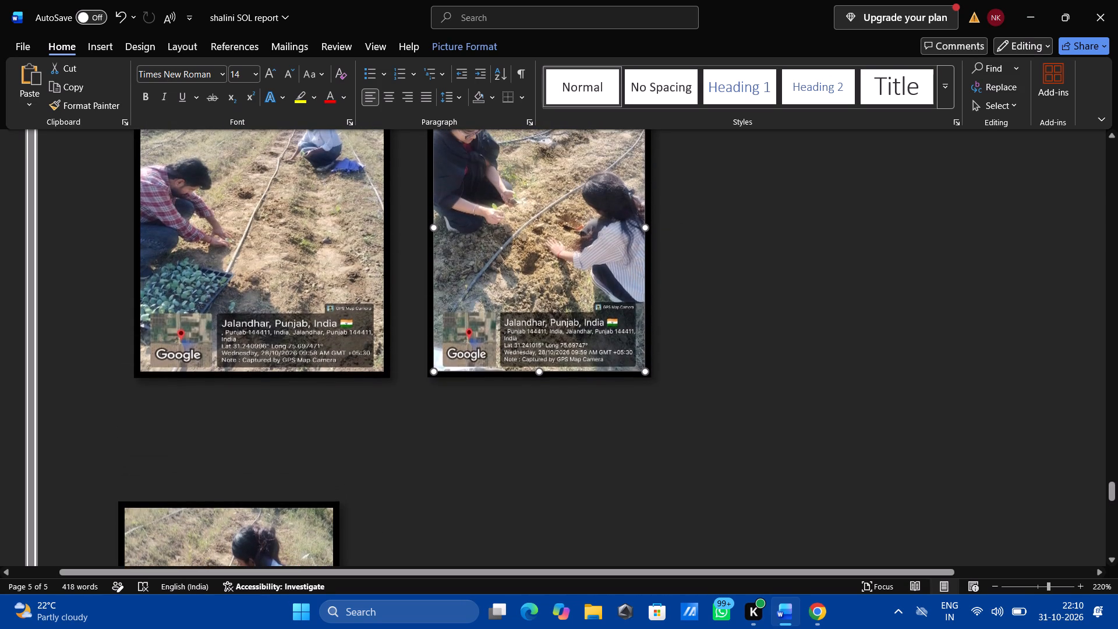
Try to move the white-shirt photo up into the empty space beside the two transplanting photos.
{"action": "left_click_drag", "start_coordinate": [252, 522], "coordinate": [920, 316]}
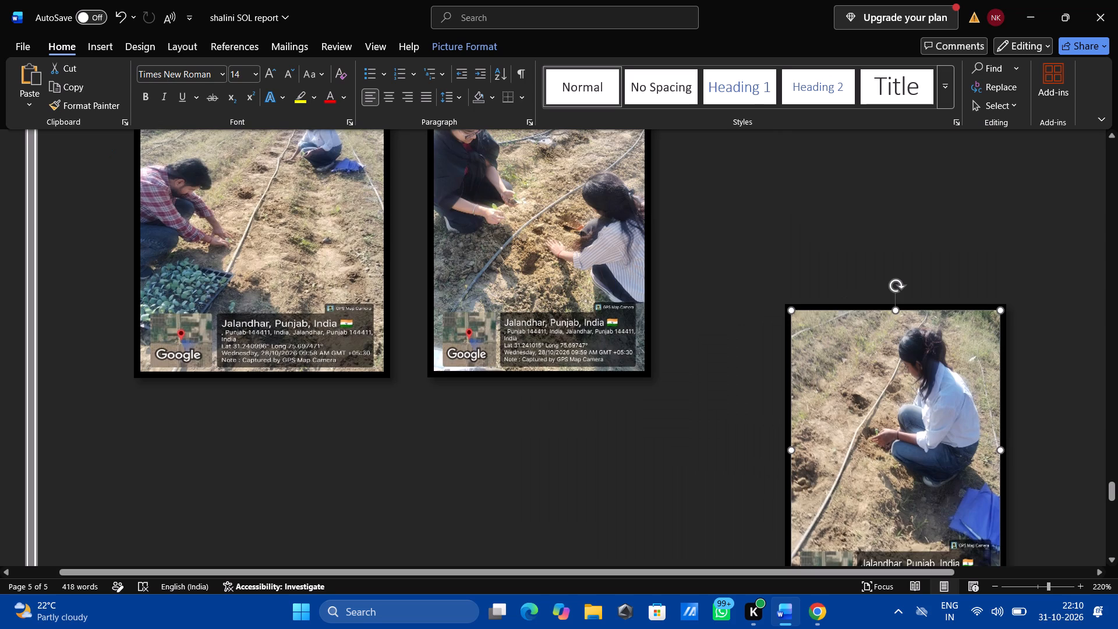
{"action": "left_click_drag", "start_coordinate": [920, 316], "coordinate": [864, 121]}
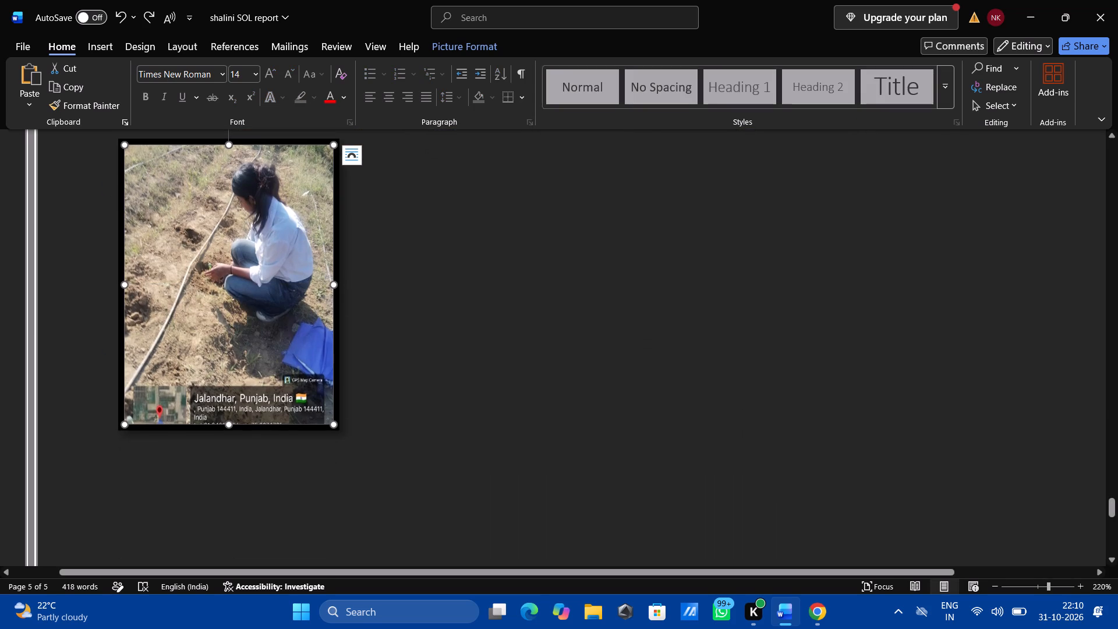
Save the report under its existing name.
{"action": "scroll", "coordinate": [587, 231], "scroll_direction": "up", "scroll_amount": 2}
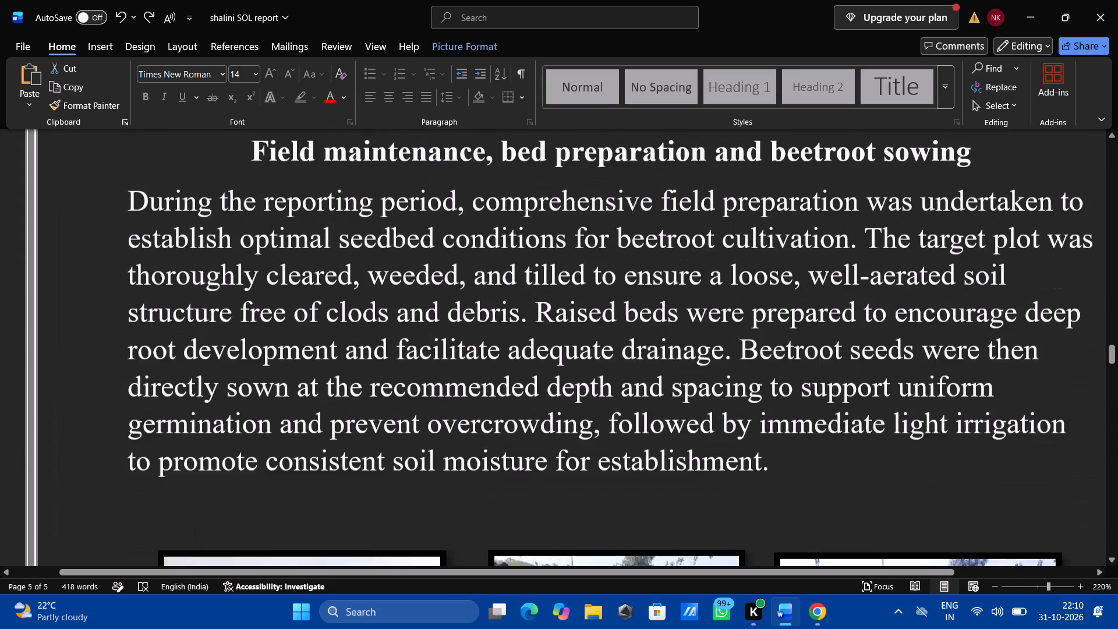
{"action": "scroll", "coordinate": [587, 231], "scroll_direction": "down", "scroll_amount": 3}
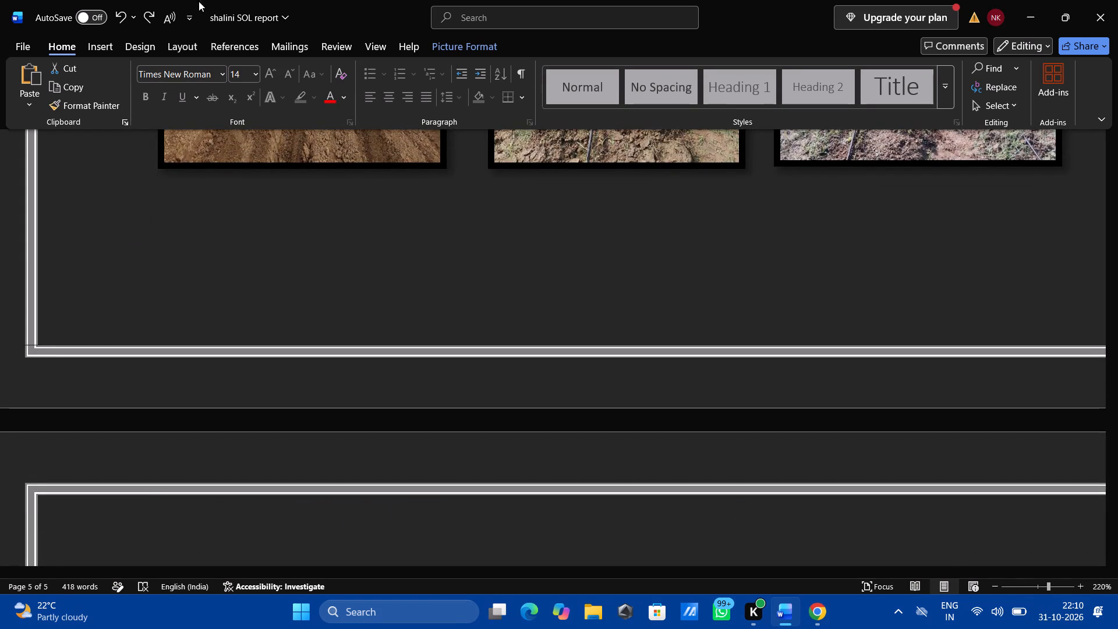
{"action": "left_click", "coordinate": [24, 37]}
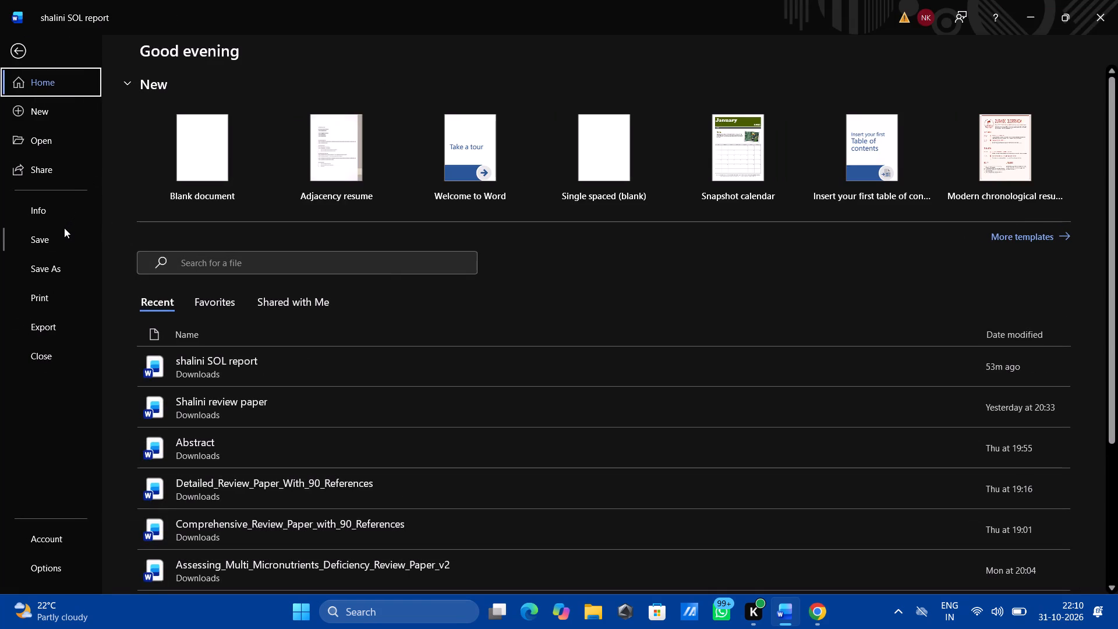
{"action": "left_click", "coordinate": [64, 228]}
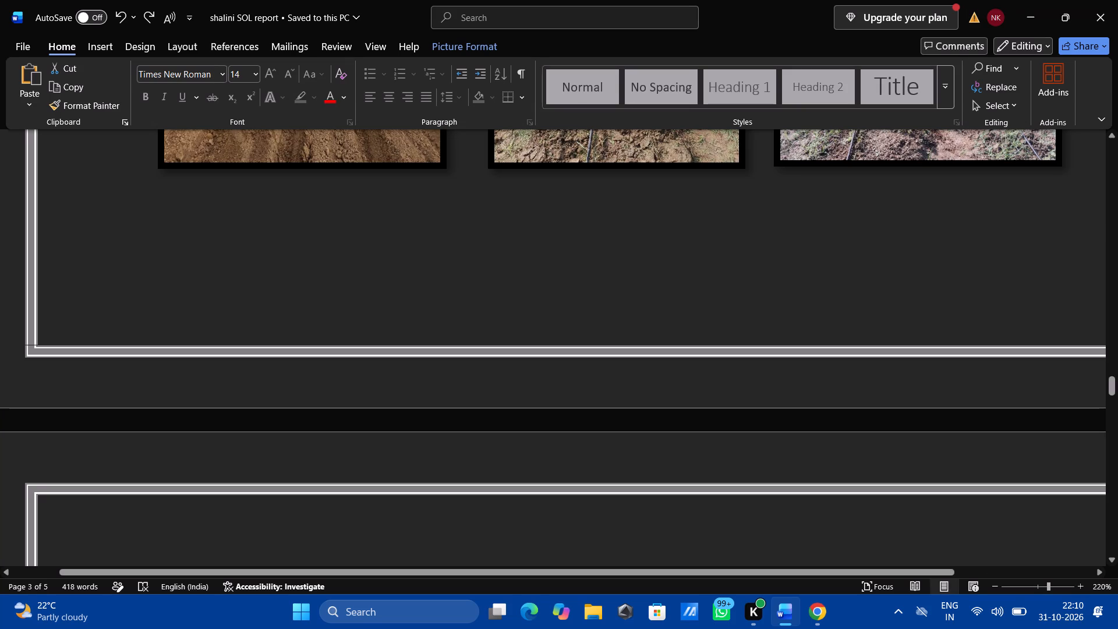
Review the report from the cover page through the activity table and weekly sections to the end of the Week 14 photos.
{"action": "scroll", "coordinate": [431, 301], "scroll_direction": "right", "scroll_amount": 1}
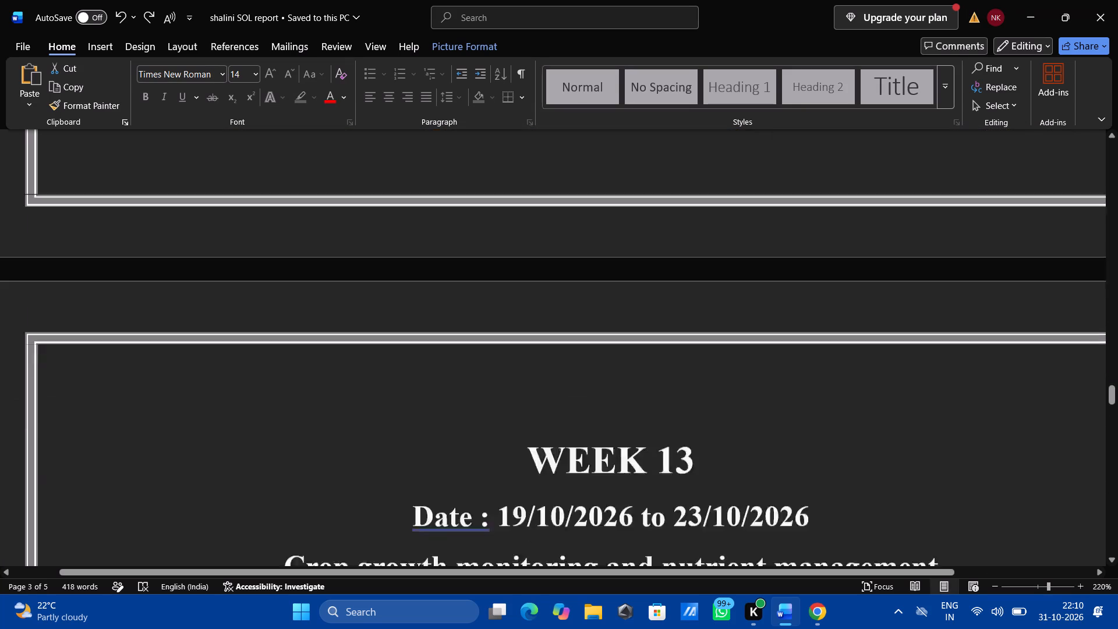
{"action": "scroll", "coordinate": [431, 301], "scroll_direction": "right", "scroll_amount": 1}
{"action": "scroll", "coordinate": [431, 301], "scroll_direction": "up", "scroll_amount": 2}
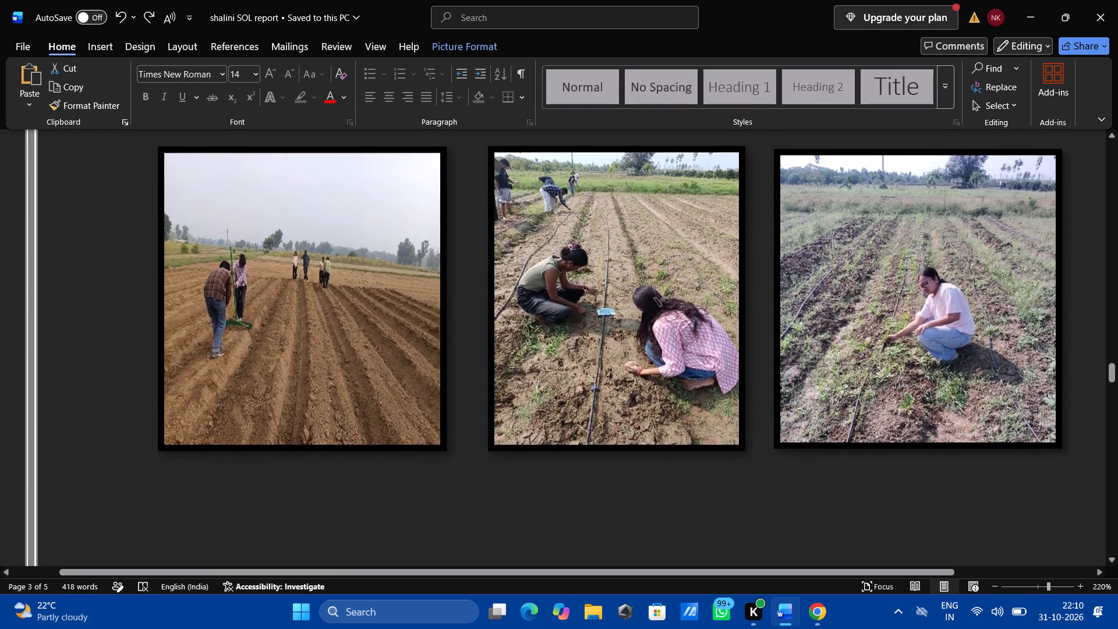
{"action": "scroll", "coordinate": [431, 301], "scroll_direction": "up", "scroll_amount": 4}
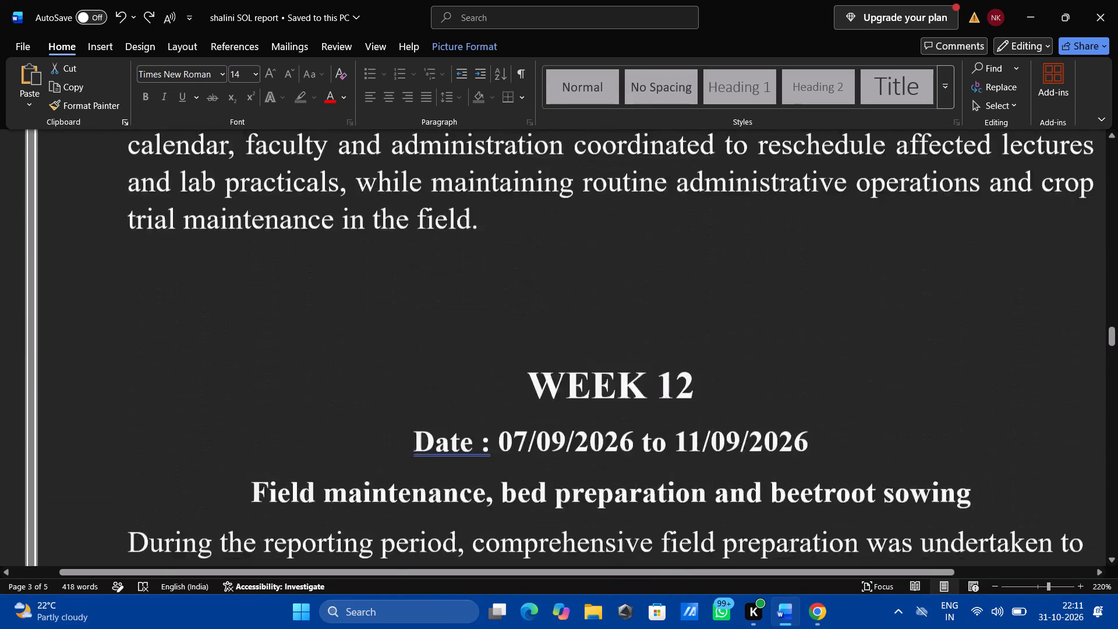
{"action": "scroll", "coordinate": [431, 301], "scroll_direction": "up", "scroll_amount": 2}
{"action": "scroll", "coordinate": [431, 301], "scroll_direction": "down", "scroll_amount": 4}
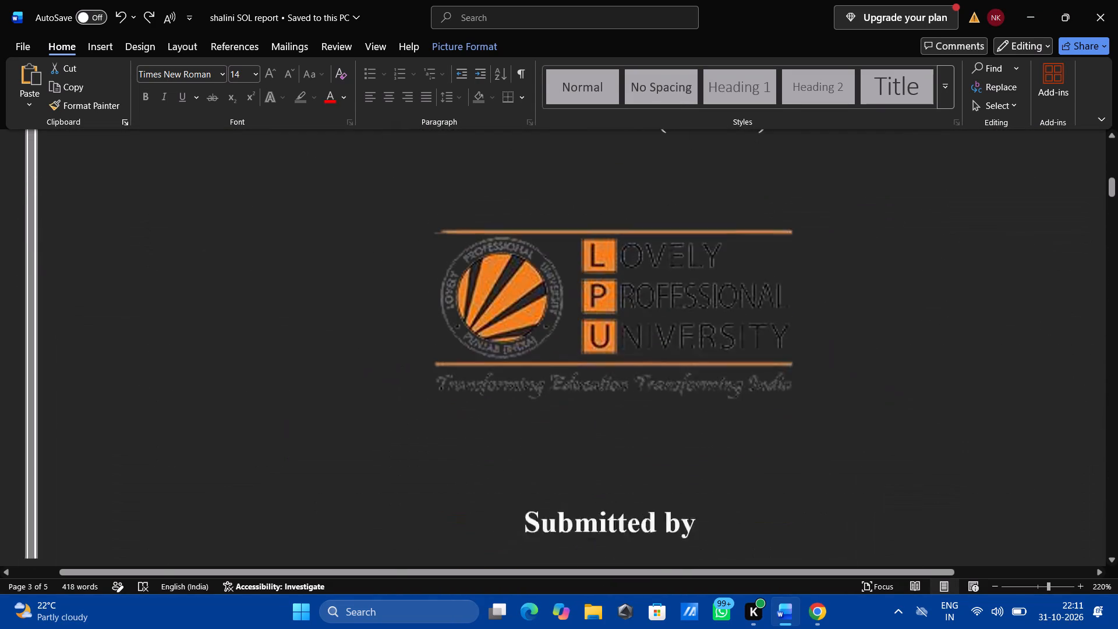
{"action": "scroll", "coordinate": [431, 301], "scroll_direction": "down", "scroll_amount": 5}
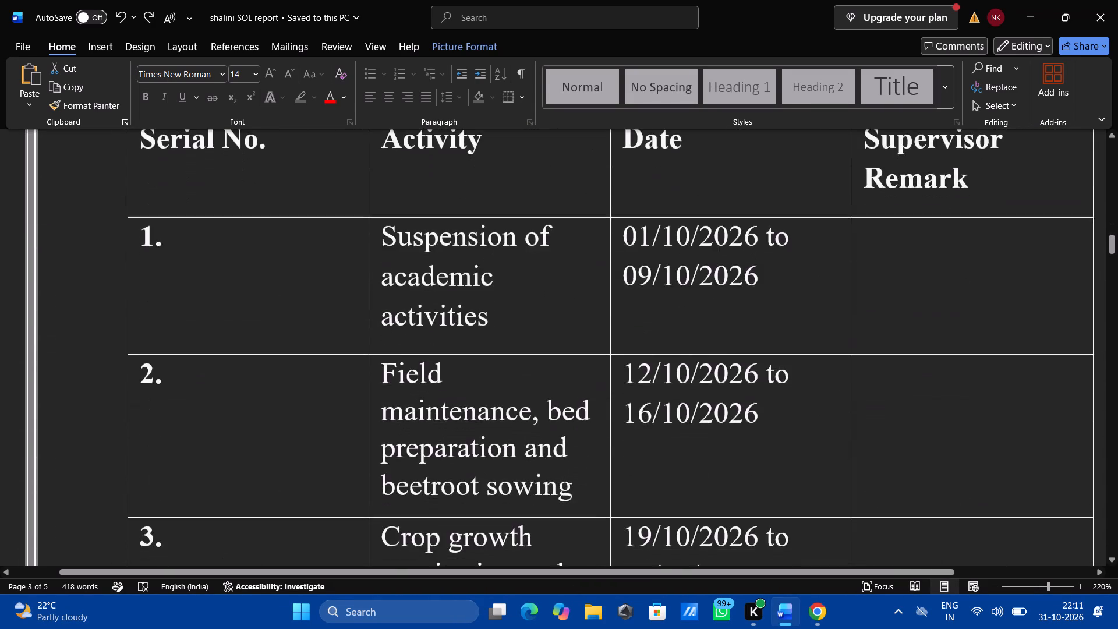
{"action": "scroll", "coordinate": [431, 301], "scroll_direction": "down", "scroll_amount": 5}
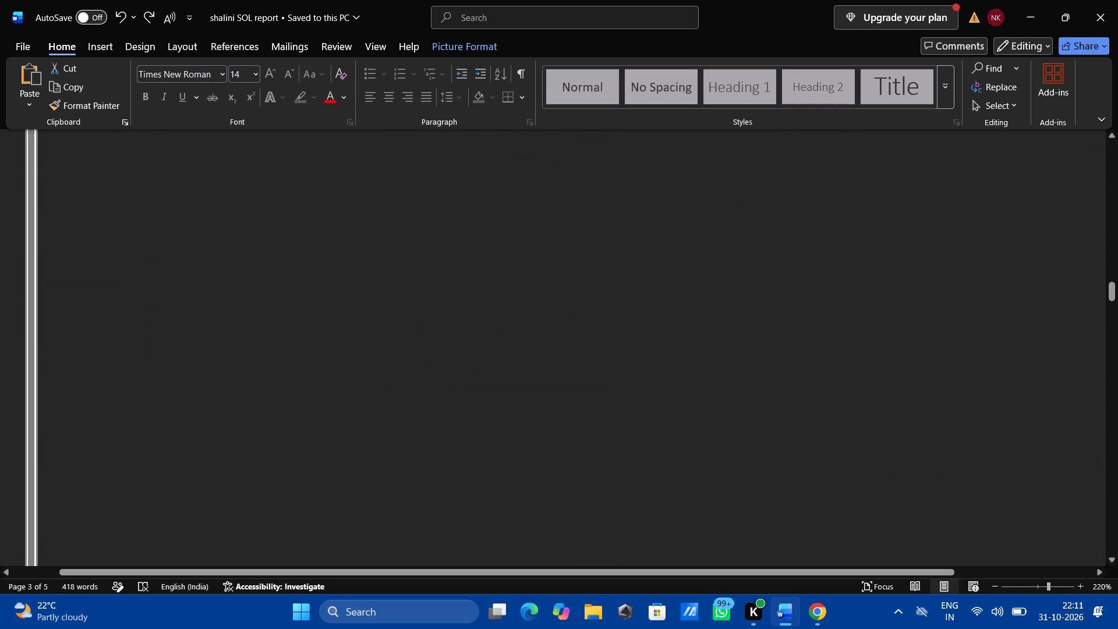
{"action": "scroll", "coordinate": [431, 301], "scroll_direction": "down", "scroll_amount": 5}
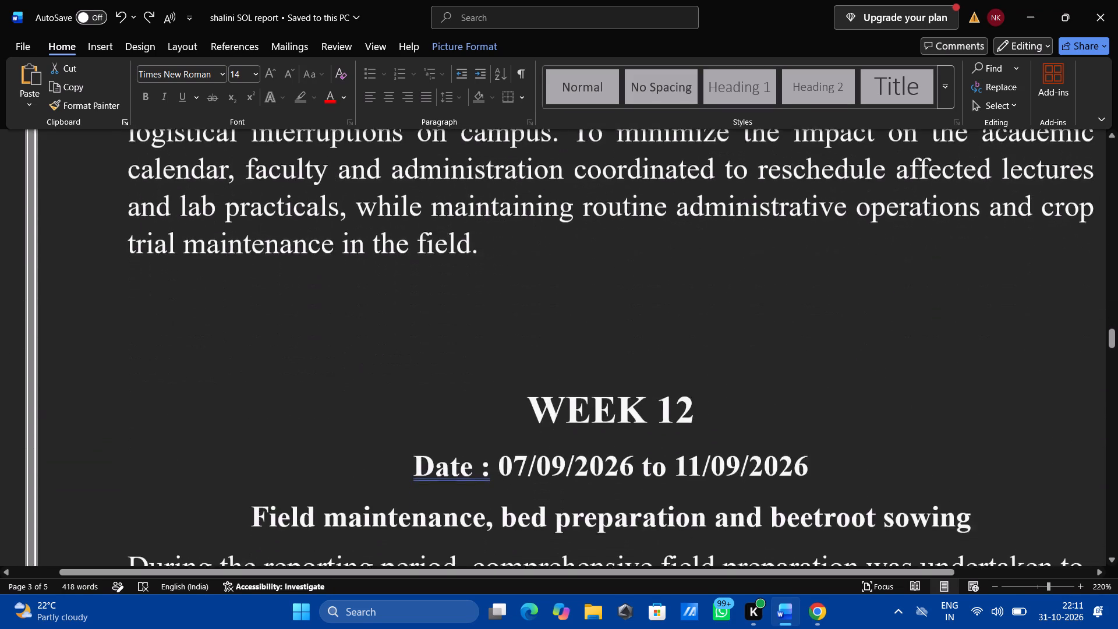
{"action": "scroll", "coordinate": [431, 301], "scroll_direction": "down", "scroll_amount": 4}
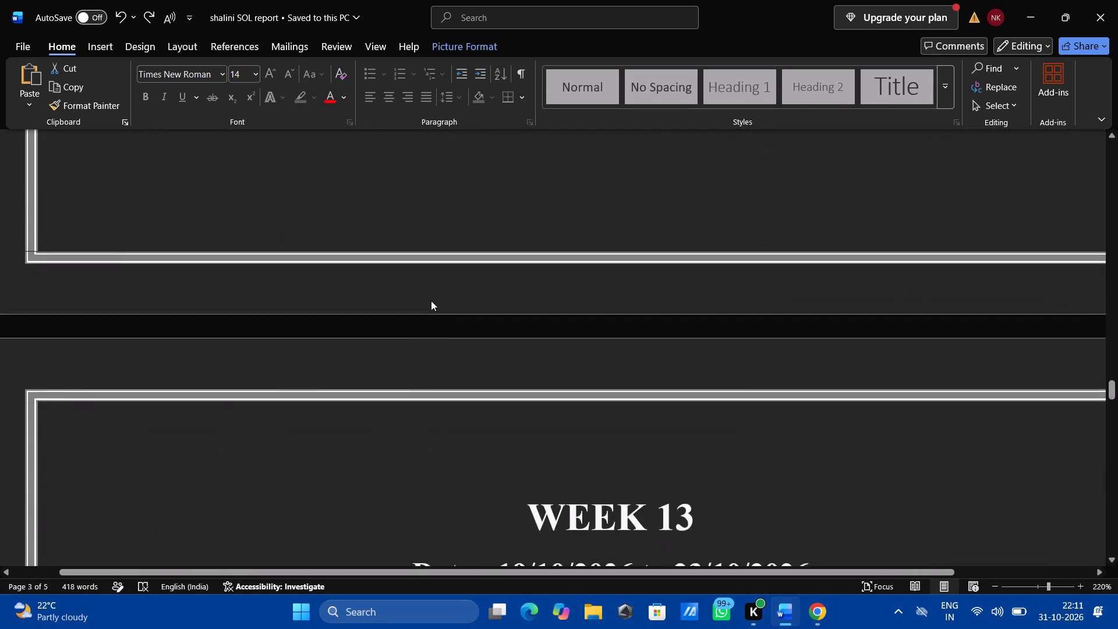
{"action": "scroll", "coordinate": [431, 301], "scroll_direction": "down", "scroll_amount": 4}
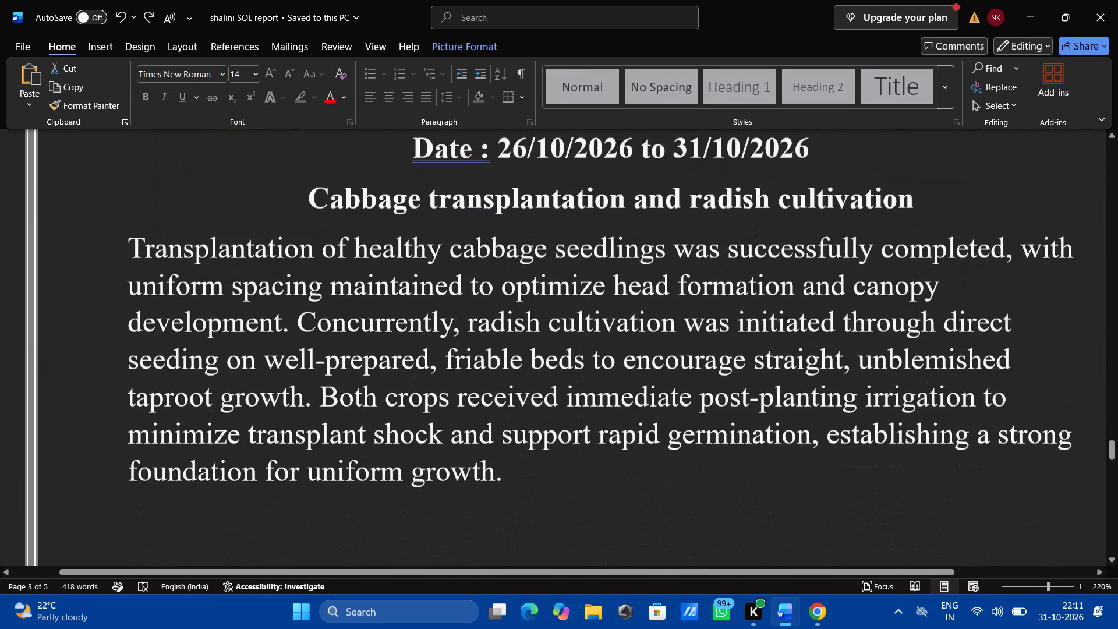
{"action": "scroll", "coordinate": [431, 301], "scroll_direction": "down", "scroll_amount": 6}
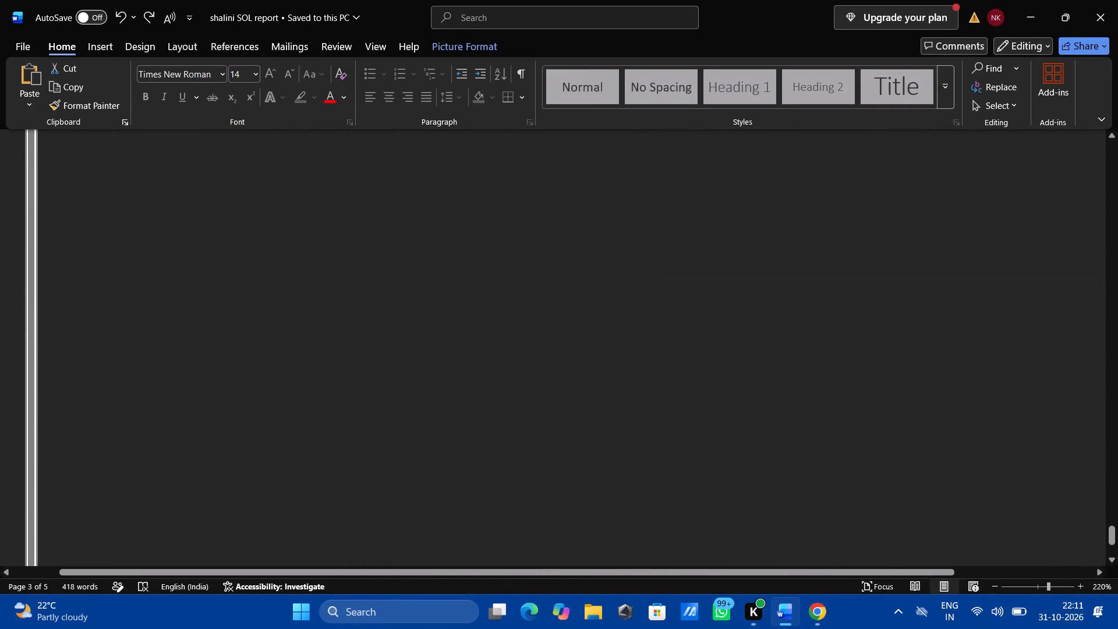
{"action": "scroll", "coordinate": [431, 301], "scroll_direction": "down", "scroll_amount": 3}
Narrow both Week 14 transplanting photos to nearly matching slim widths, keeping their heights, to free space for a third photo.
{"action": "scroll", "coordinate": [431, 301], "scroll_direction": "up", "scroll_amount": 4}
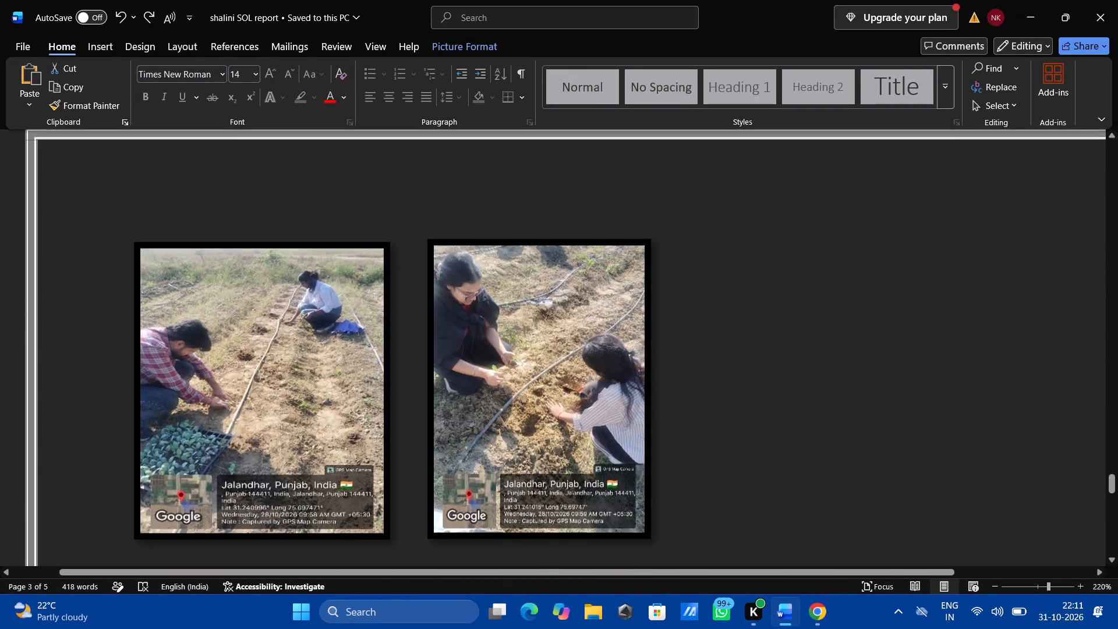
{"action": "scroll", "coordinate": [431, 301], "scroll_direction": "up", "scroll_amount": 1}
{"action": "left_click", "coordinate": [221, 345]}
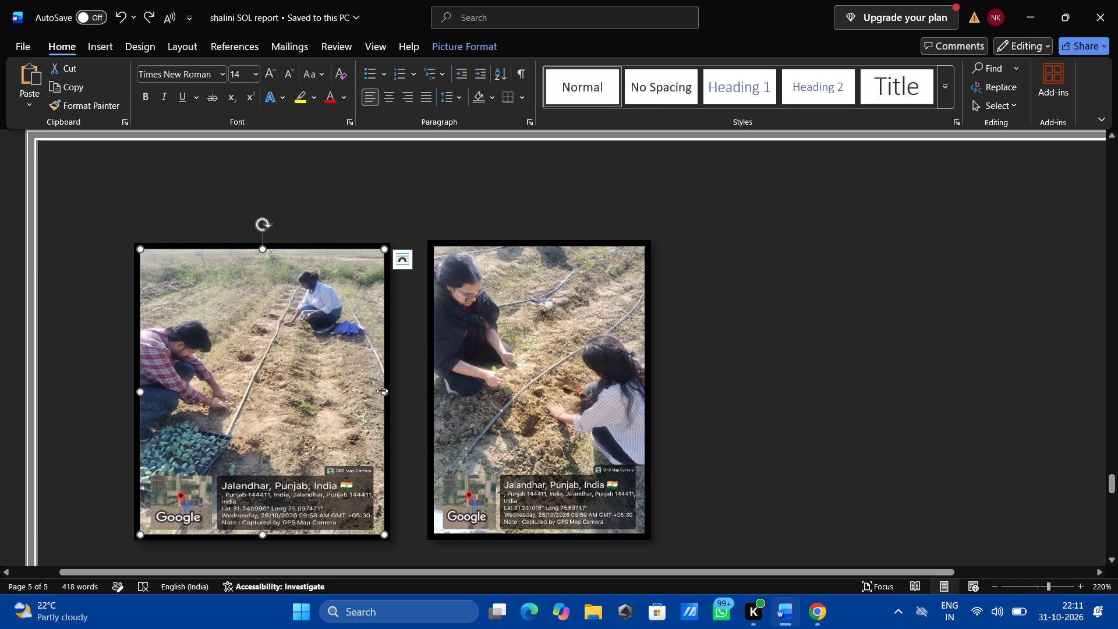
{"action": "left_click_drag", "start_coordinate": [382, 391], "coordinate": [356, 389]}
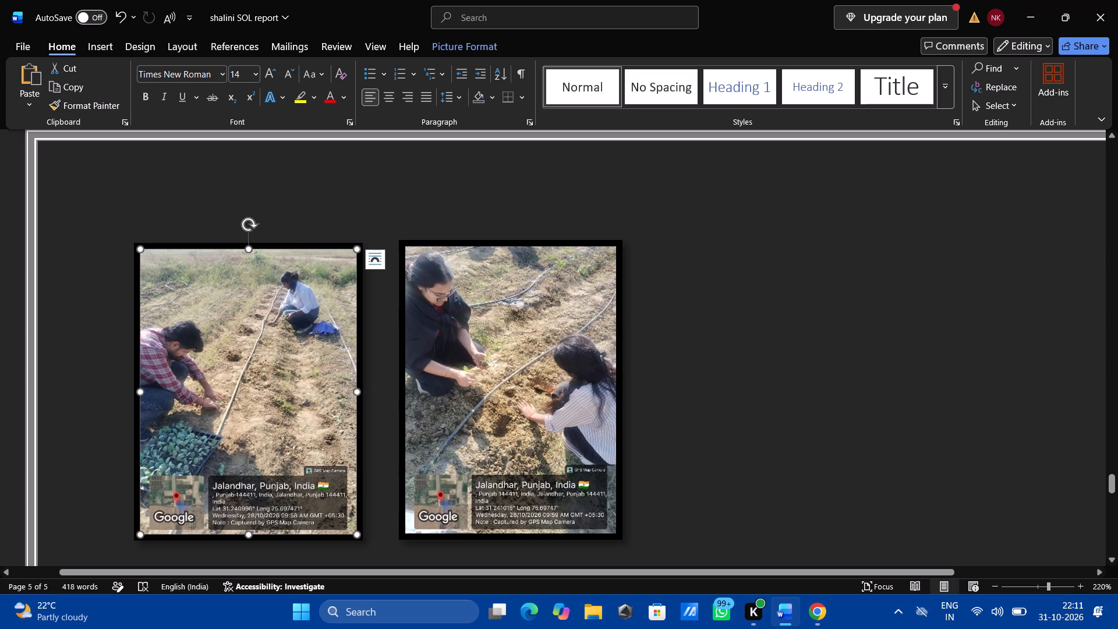
{"action": "left_click", "coordinate": [452, 388]}
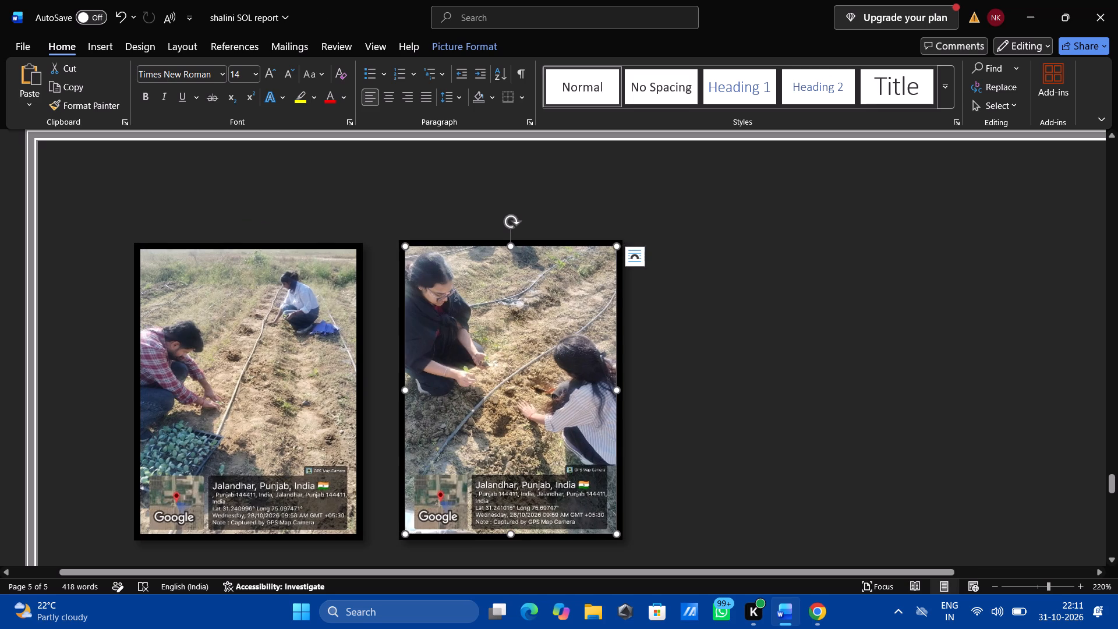
{"action": "left_click_drag", "start_coordinate": [614, 392], "coordinate": [599, 395]}
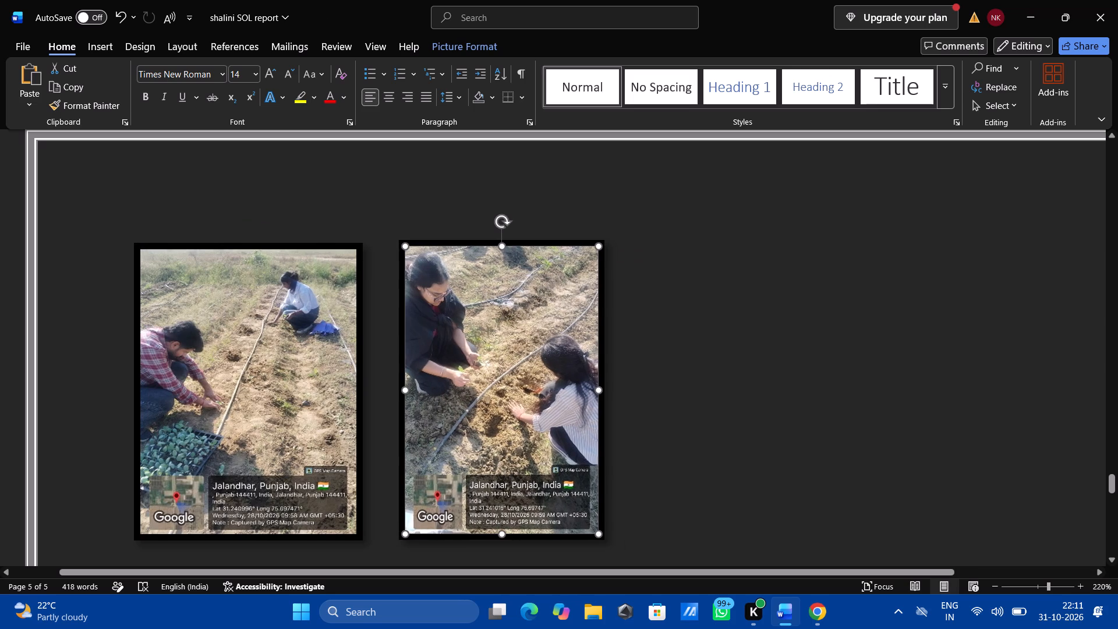
{"action": "left_click_drag", "start_coordinate": [599, 395], "coordinate": [605, 398]}
{"action": "left_click", "coordinate": [337, 373]}
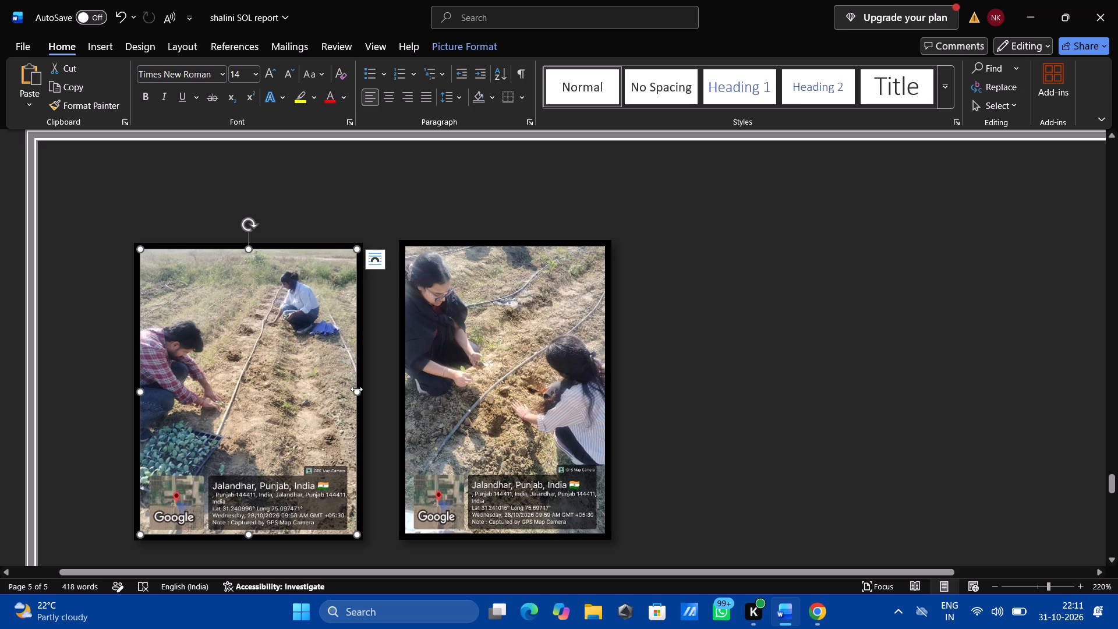
{"action": "left_click_drag", "start_coordinate": [356, 389], "coordinate": [344, 391]}
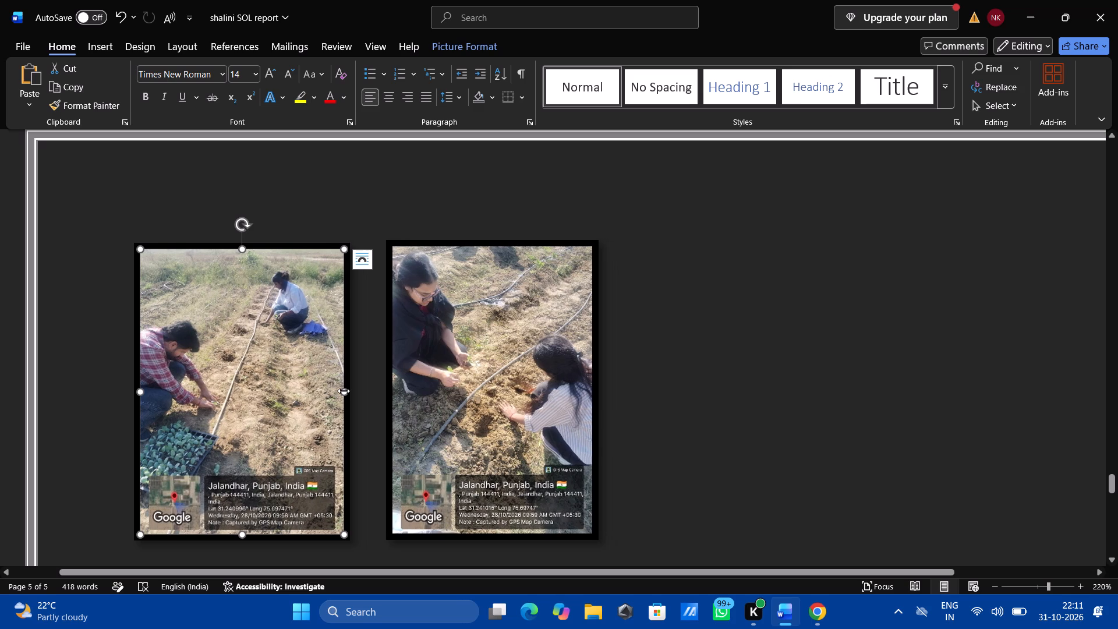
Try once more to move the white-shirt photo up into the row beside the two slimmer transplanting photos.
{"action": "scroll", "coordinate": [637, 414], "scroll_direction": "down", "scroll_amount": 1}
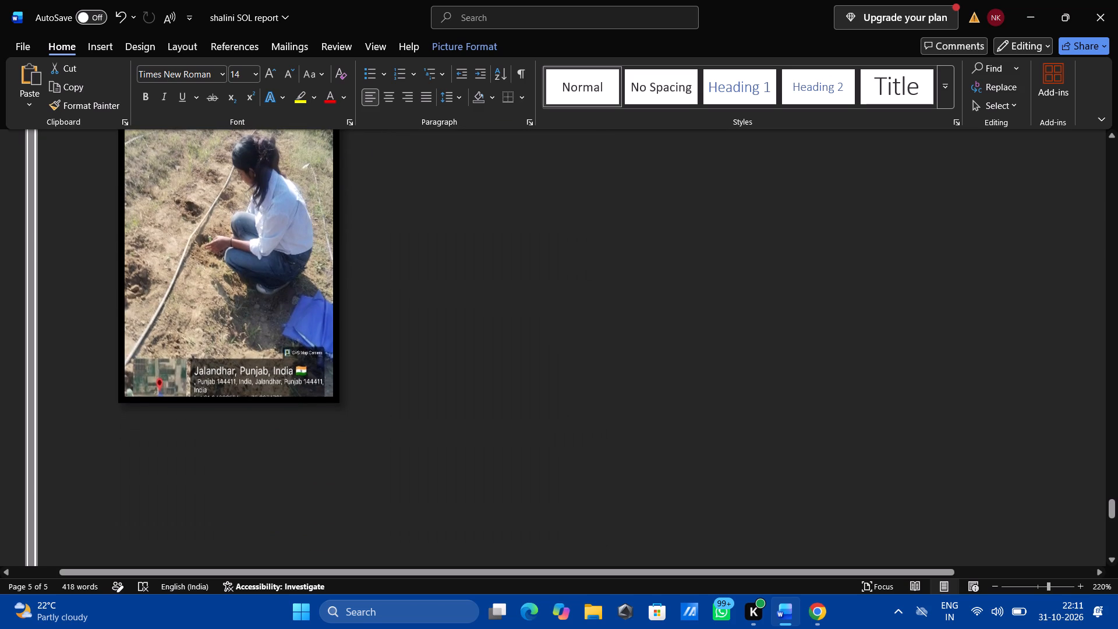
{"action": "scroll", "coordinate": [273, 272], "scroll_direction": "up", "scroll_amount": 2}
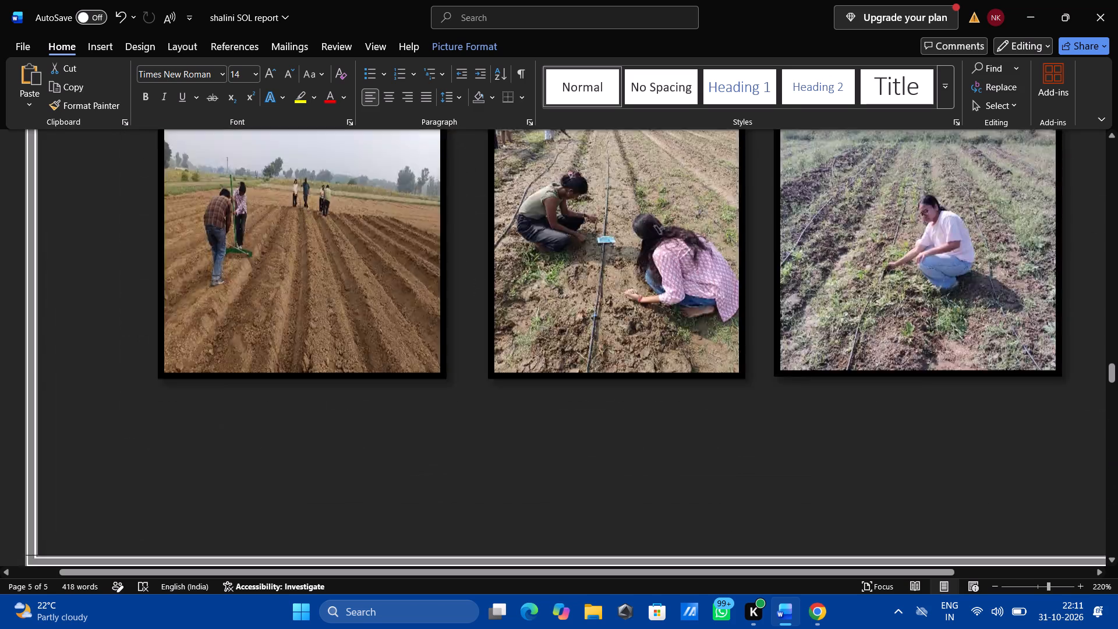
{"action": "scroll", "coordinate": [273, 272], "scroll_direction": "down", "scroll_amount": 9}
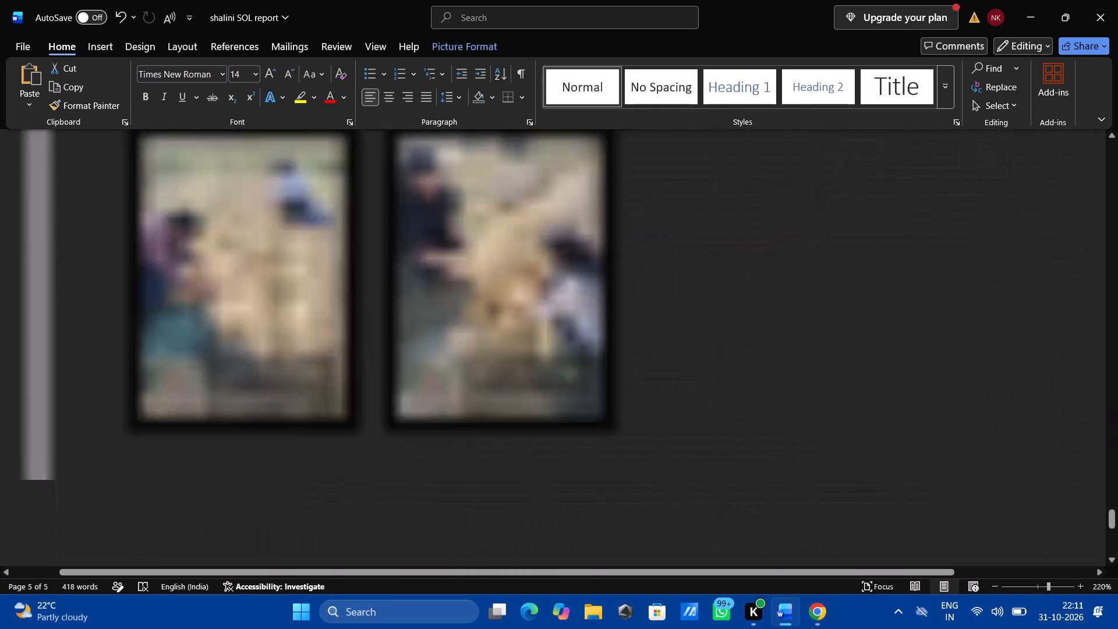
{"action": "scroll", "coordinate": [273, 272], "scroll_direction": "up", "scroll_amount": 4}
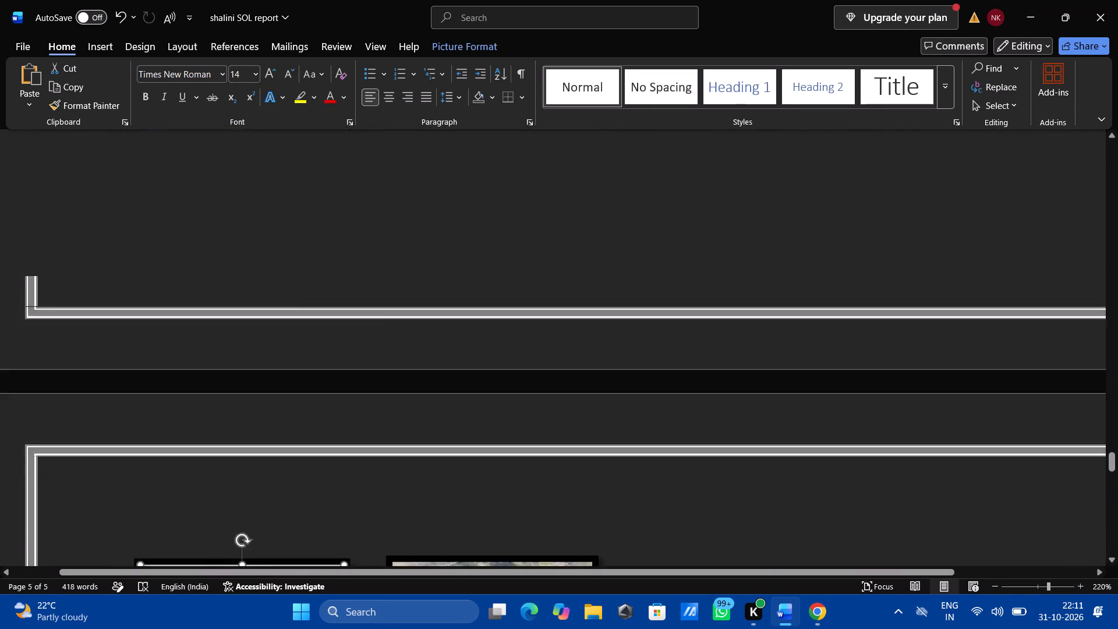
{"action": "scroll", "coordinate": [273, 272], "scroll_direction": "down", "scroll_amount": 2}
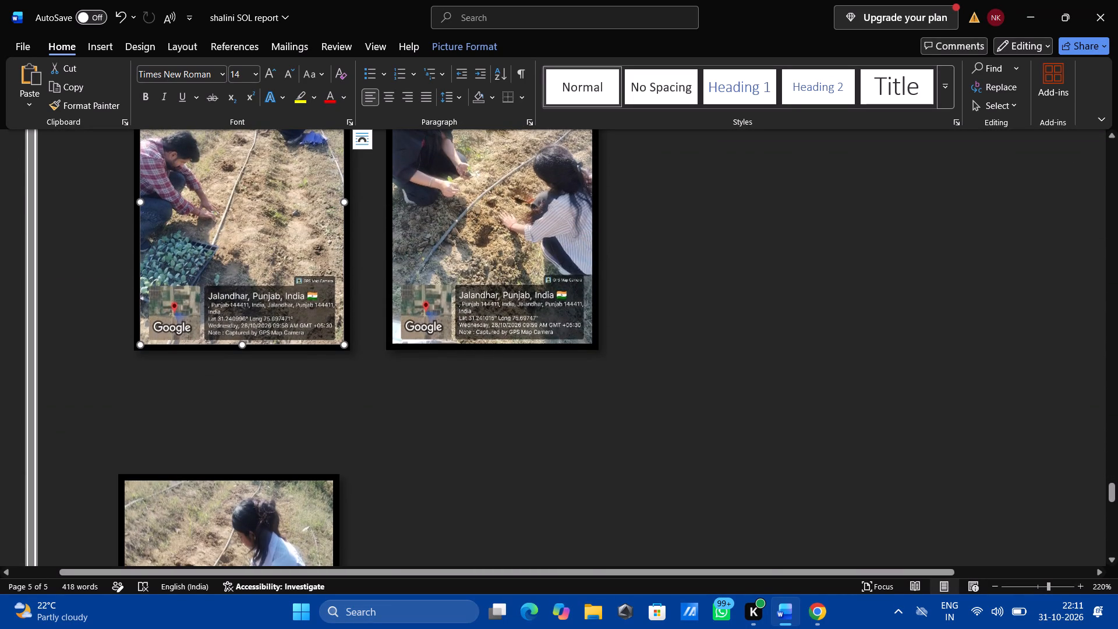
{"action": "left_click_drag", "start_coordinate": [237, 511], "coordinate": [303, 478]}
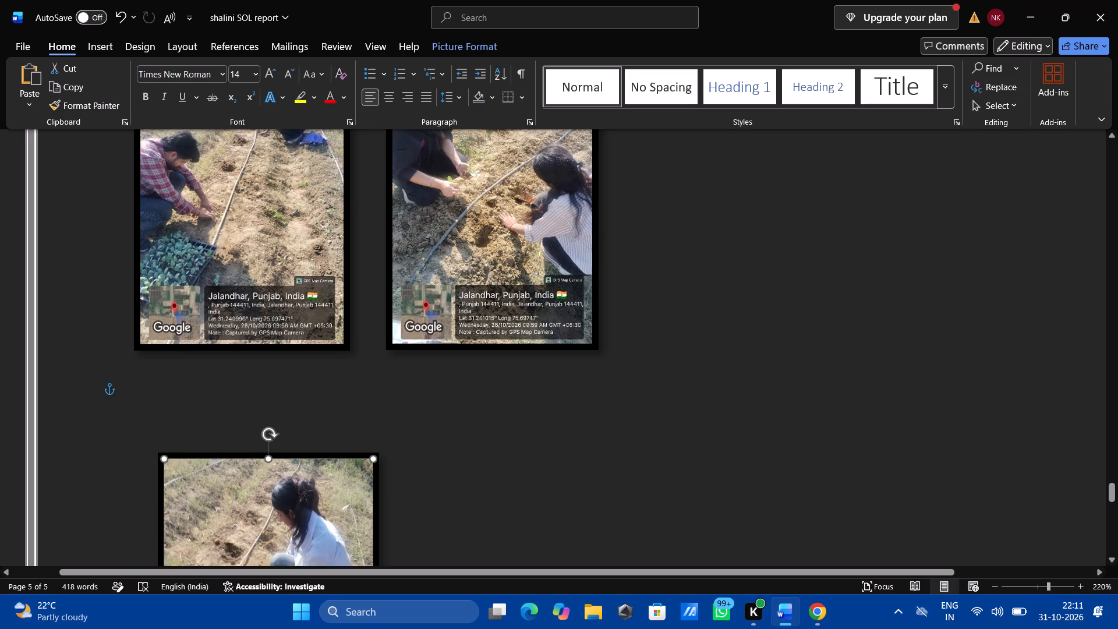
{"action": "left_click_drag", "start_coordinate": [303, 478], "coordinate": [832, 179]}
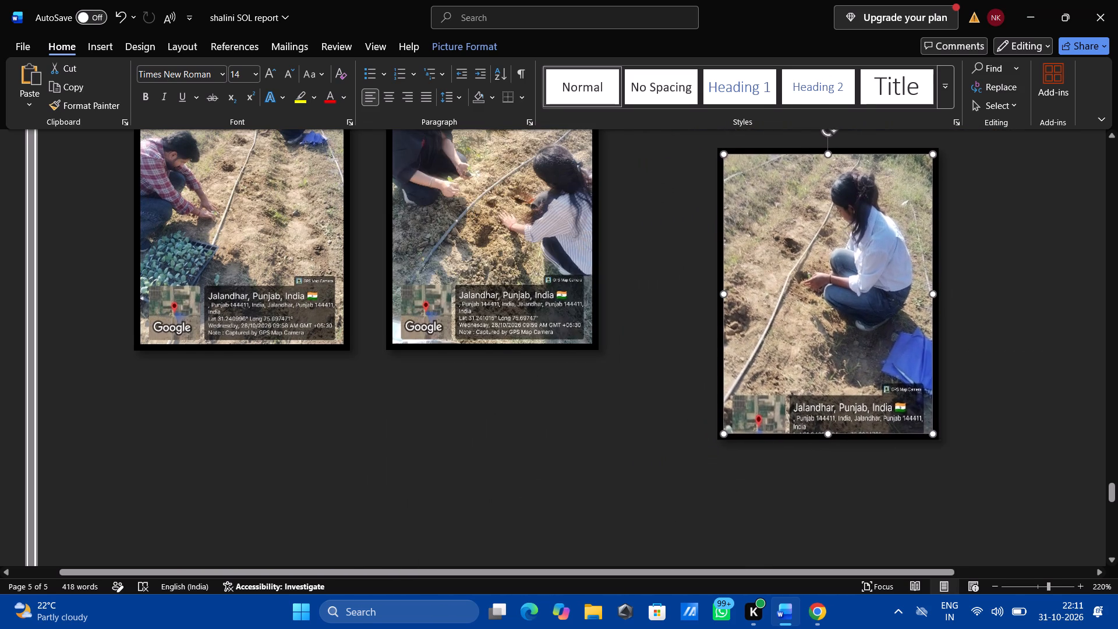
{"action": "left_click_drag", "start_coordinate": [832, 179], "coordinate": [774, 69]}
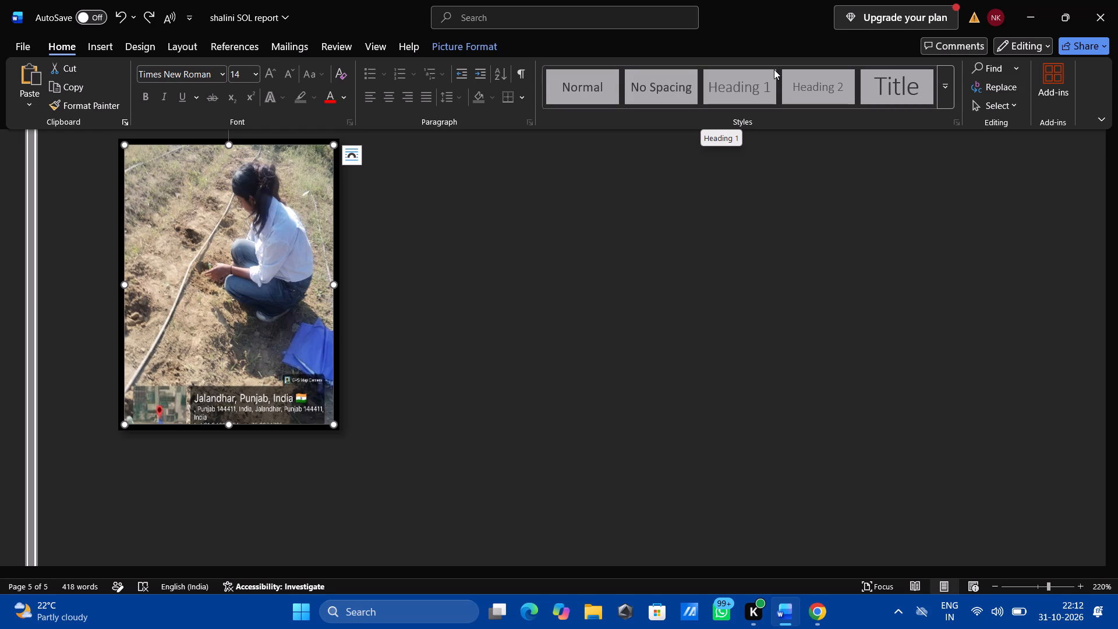
Narrow the two side-by-side Week 14 transplanting photos slightly further, keeping their heights, to free more room in the row.
{"action": "scroll", "coordinate": [774, 69], "scroll_direction": "up", "scroll_amount": 3}
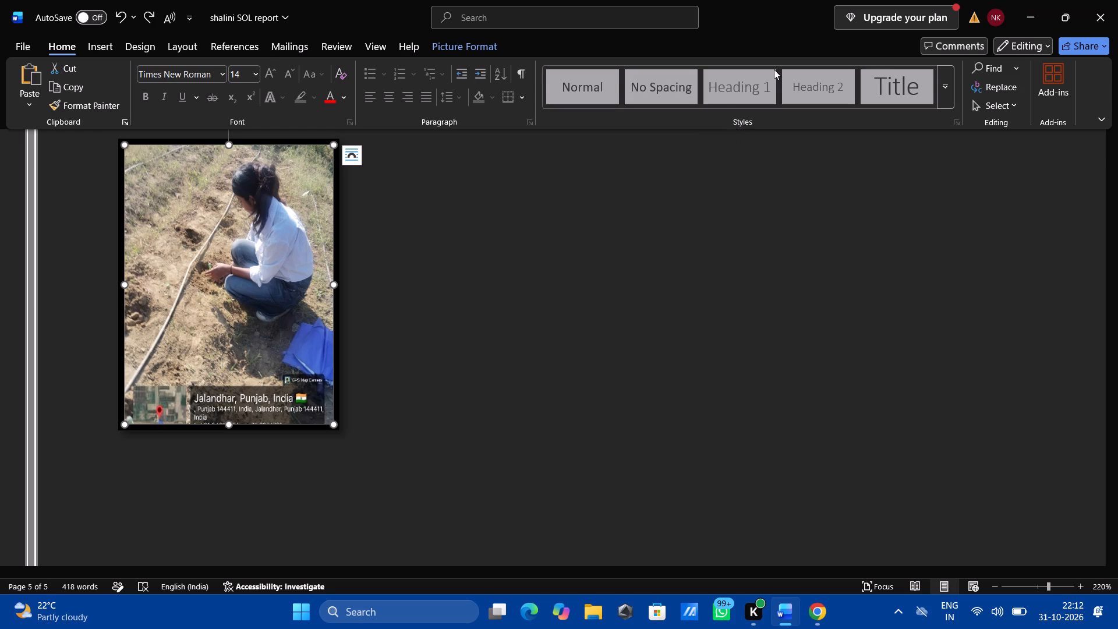
{"action": "scroll", "coordinate": [631, 294], "scroll_direction": "up", "scroll_amount": 1}
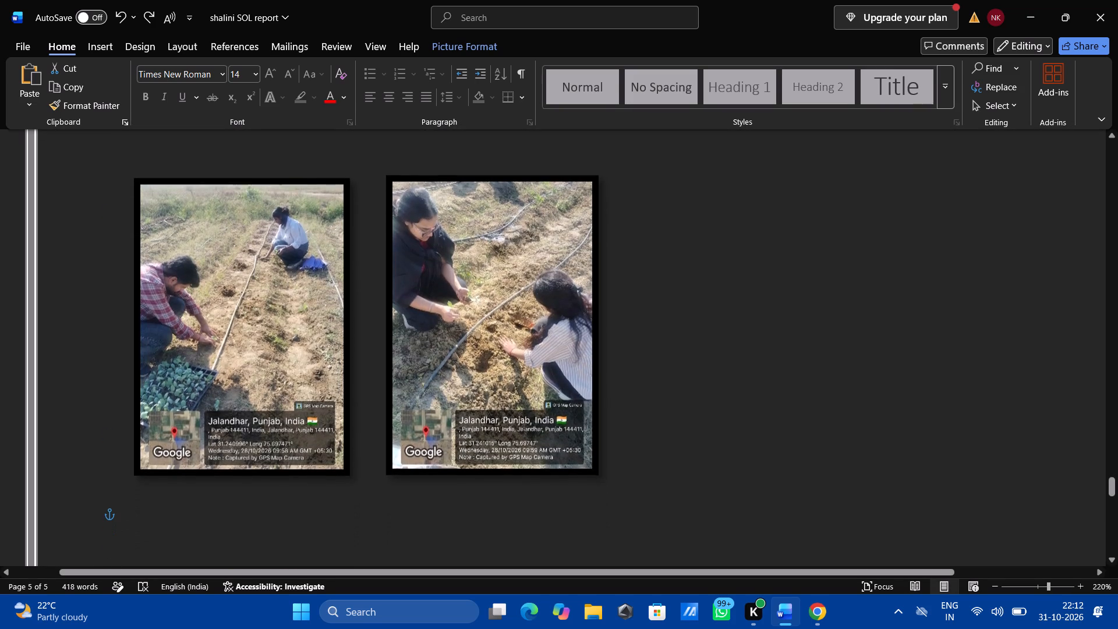
{"action": "left_click", "coordinate": [521, 296]}
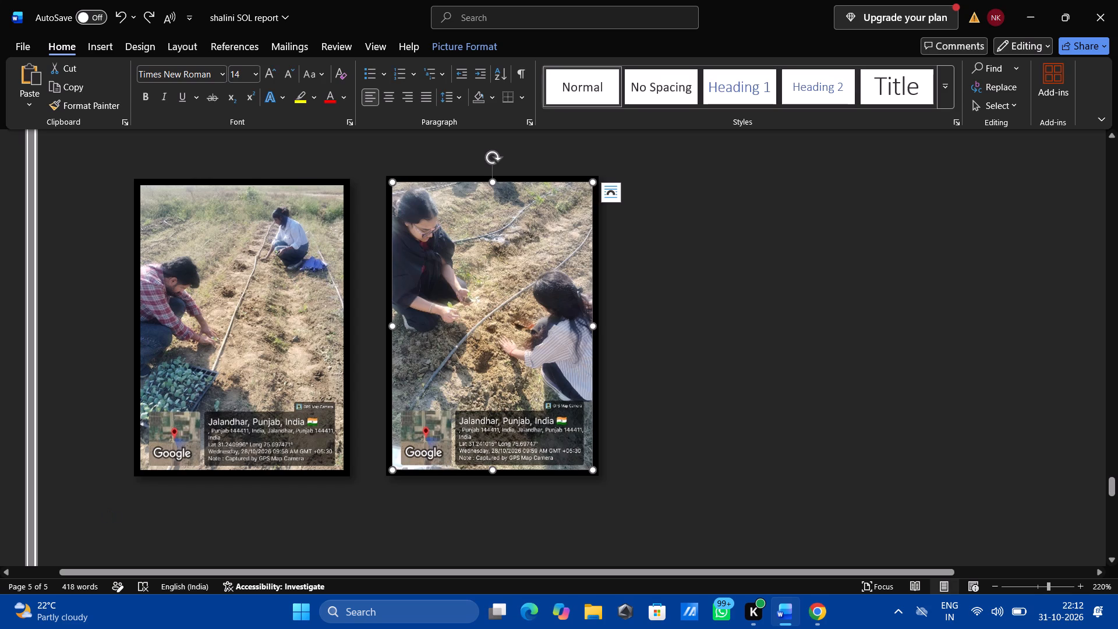
{"action": "left_click_drag", "start_coordinate": [590, 326], "coordinate": [576, 320]}
{"action": "left_click", "coordinate": [319, 310]}
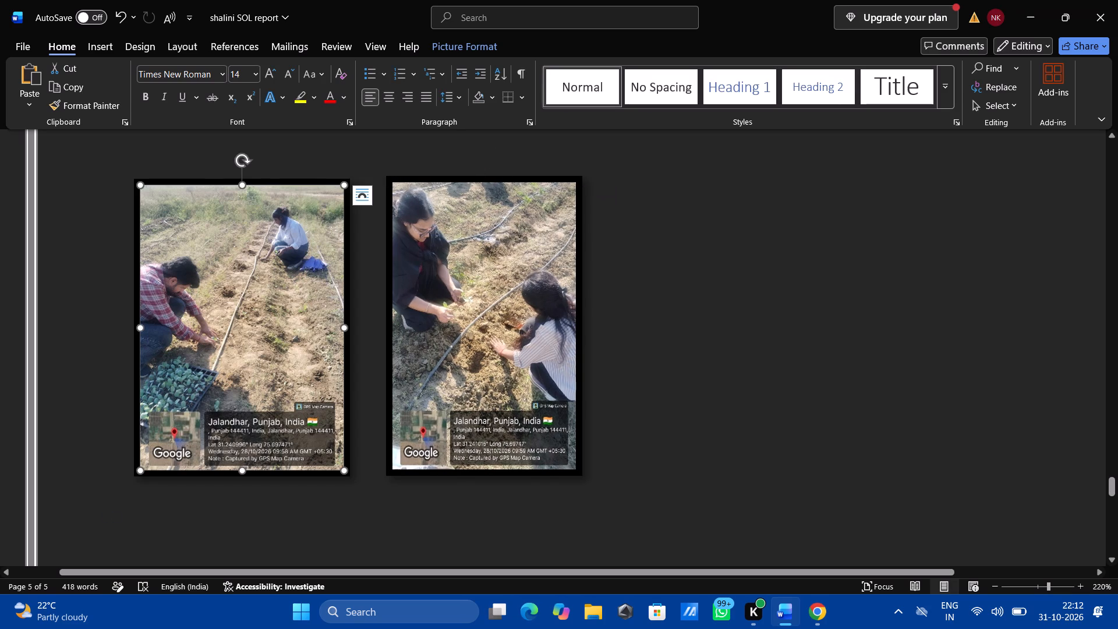
{"action": "left_click_drag", "start_coordinate": [345, 328], "coordinate": [334, 323]}
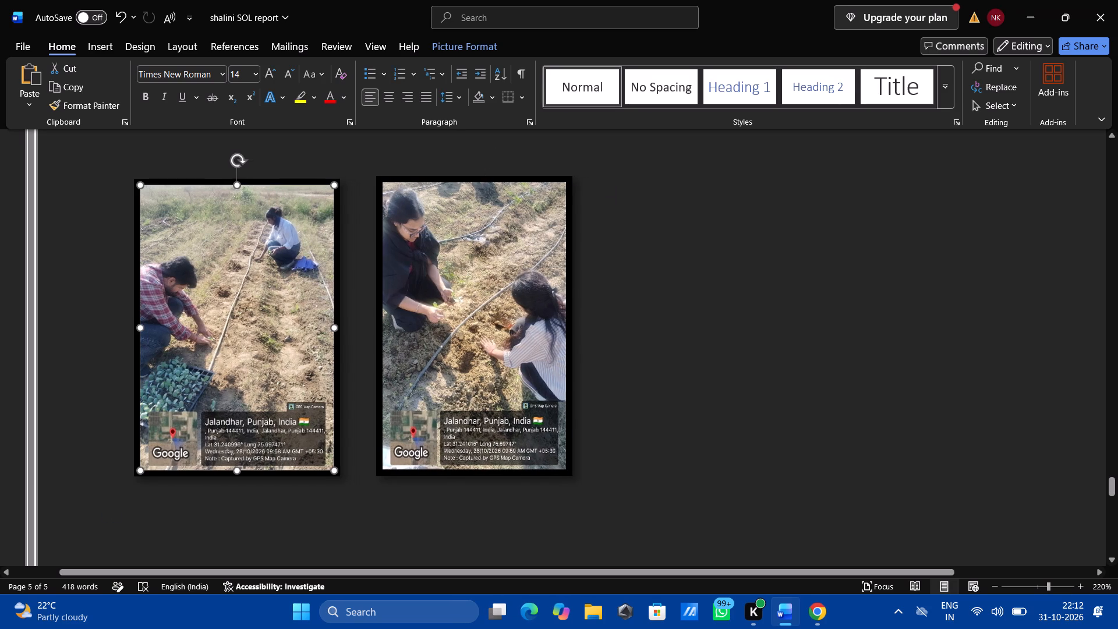
Move the white-shirt photo up into the Week 14 row as the third photo, beside the two narrowed transplanting photos.
{"action": "scroll", "coordinate": [599, 342], "scroll_direction": "right", "scroll_amount": 1}
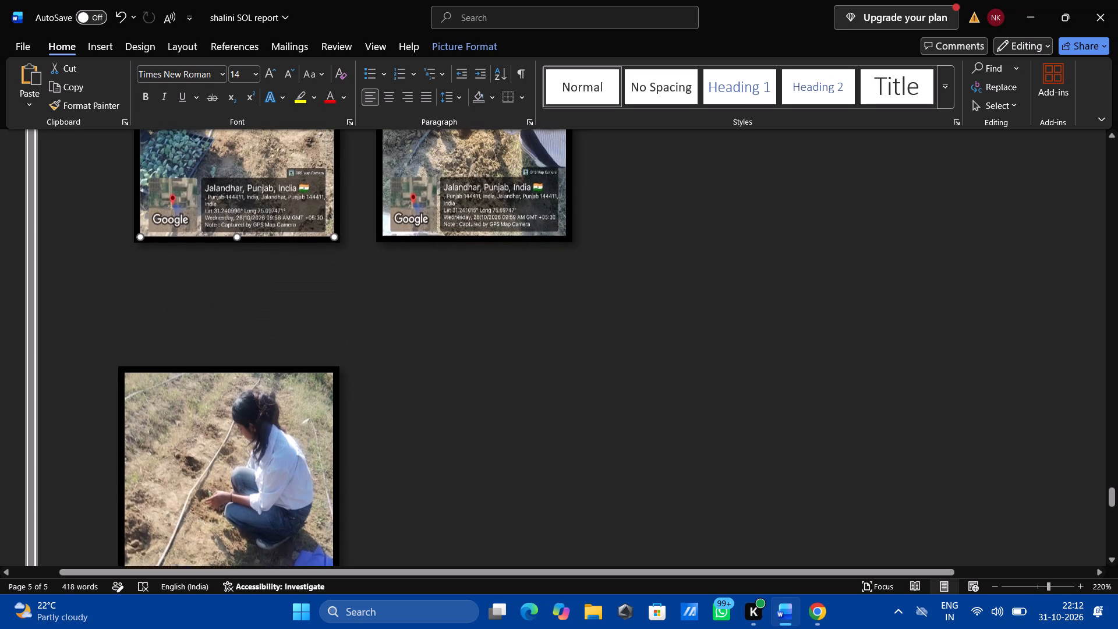
{"action": "scroll", "coordinate": [599, 342], "scroll_direction": "right", "scroll_amount": 1}
{"action": "scroll", "coordinate": [599, 342], "scroll_direction": "up", "scroll_amount": 2}
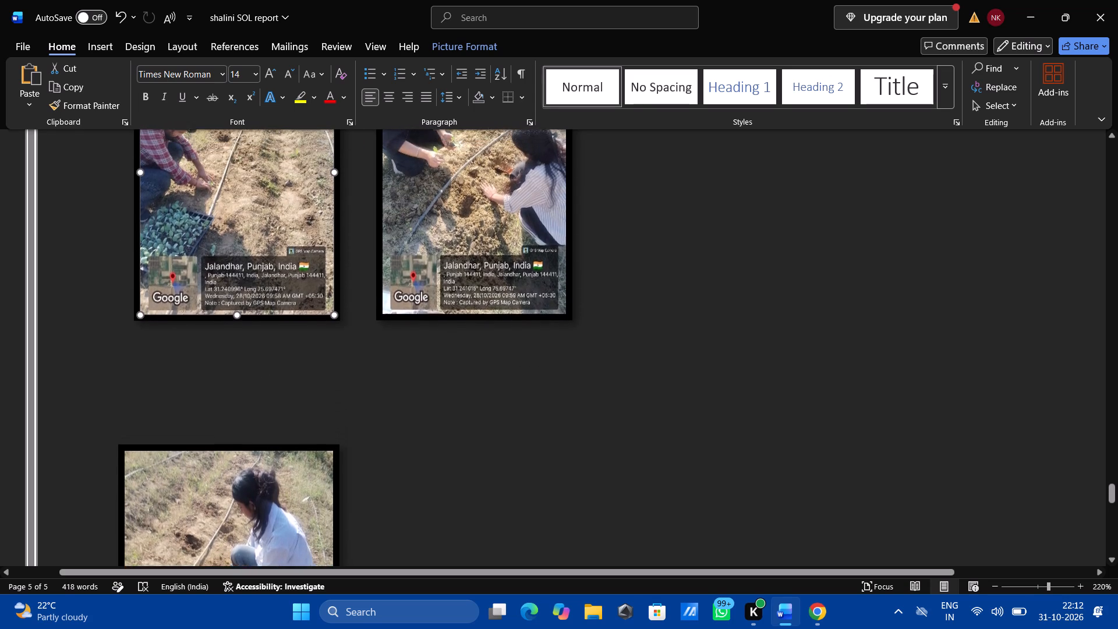
{"action": "scroll", "coordinate": [599, 342], "scroll_direction": "up", "scroll_amount": 1}
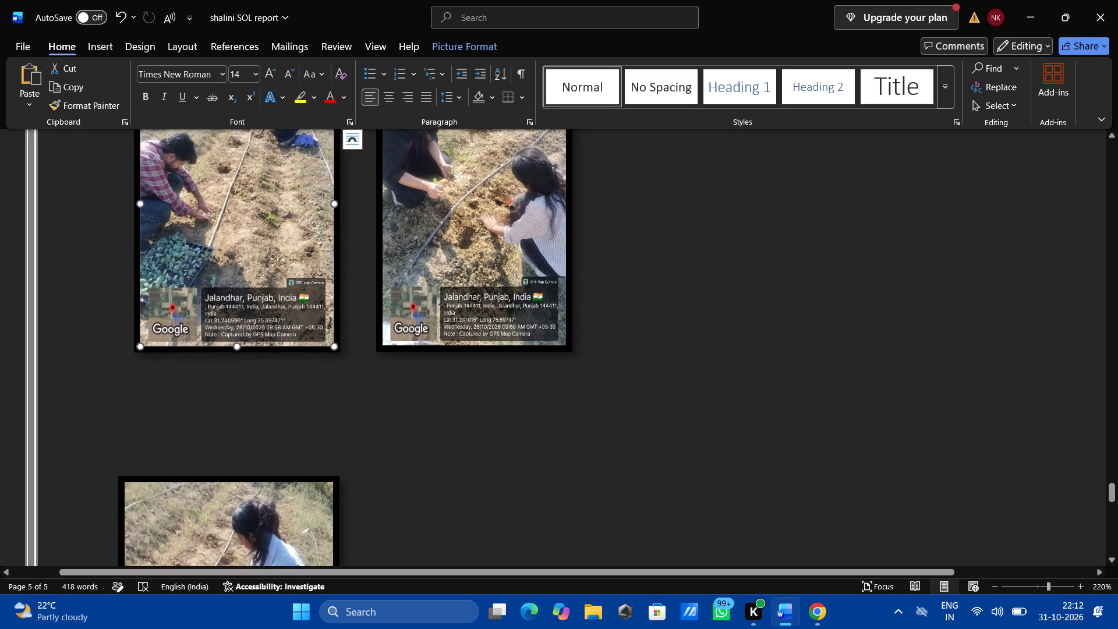
{"action": "left_click_drag", "start_coordinate": [246, 543], "coordinate": [865, 277]}
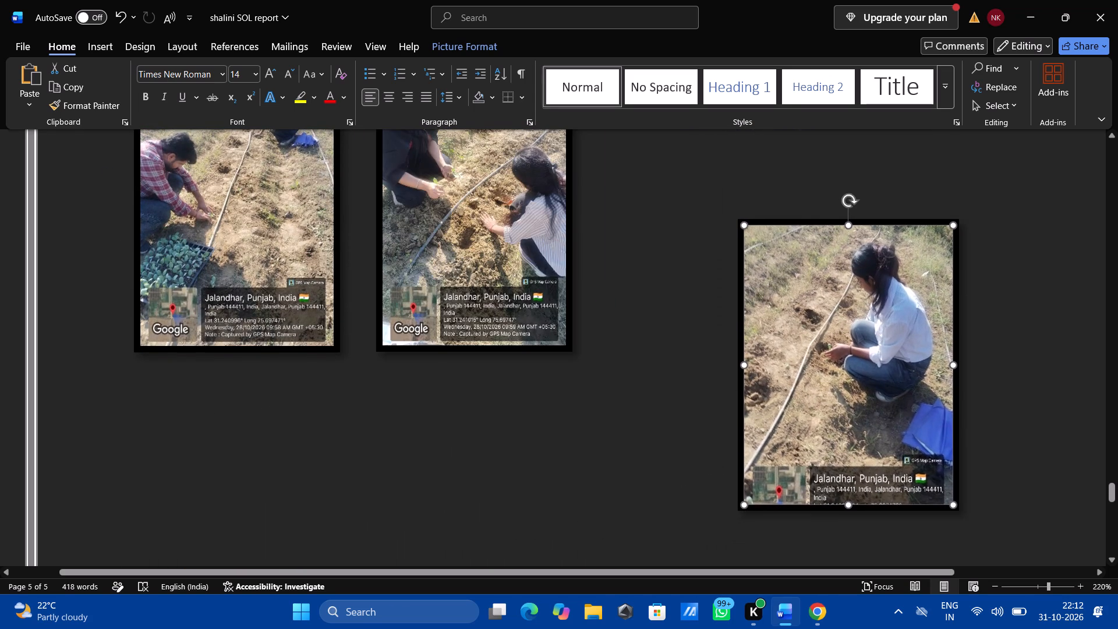
{"action": "left_click_drag", "start_coordinate": [865, 277], "coordinate": [747, 138]}
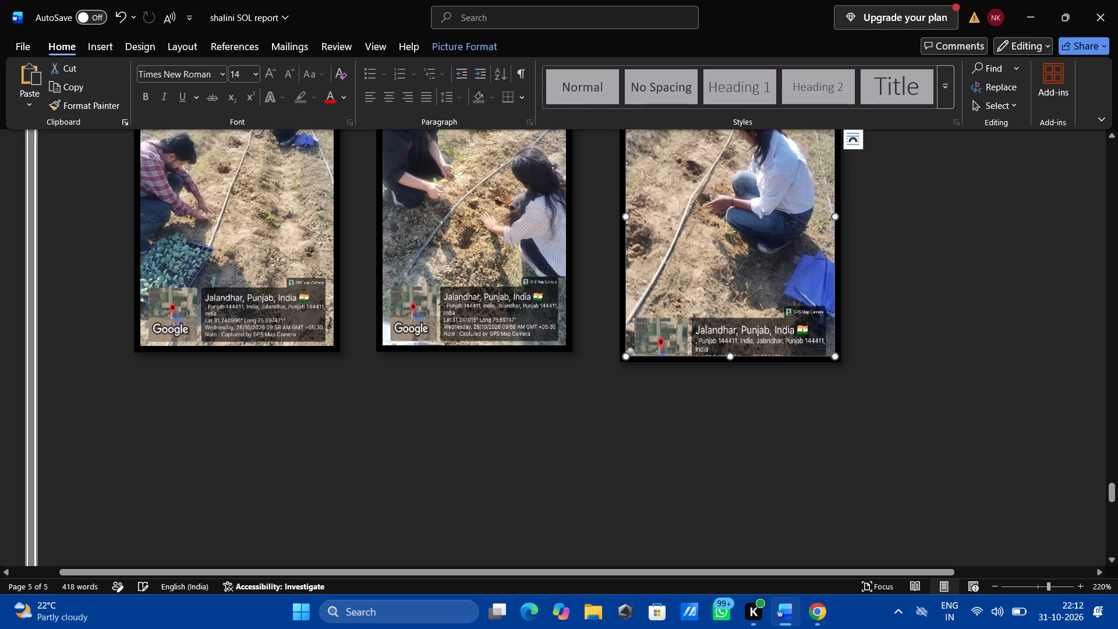
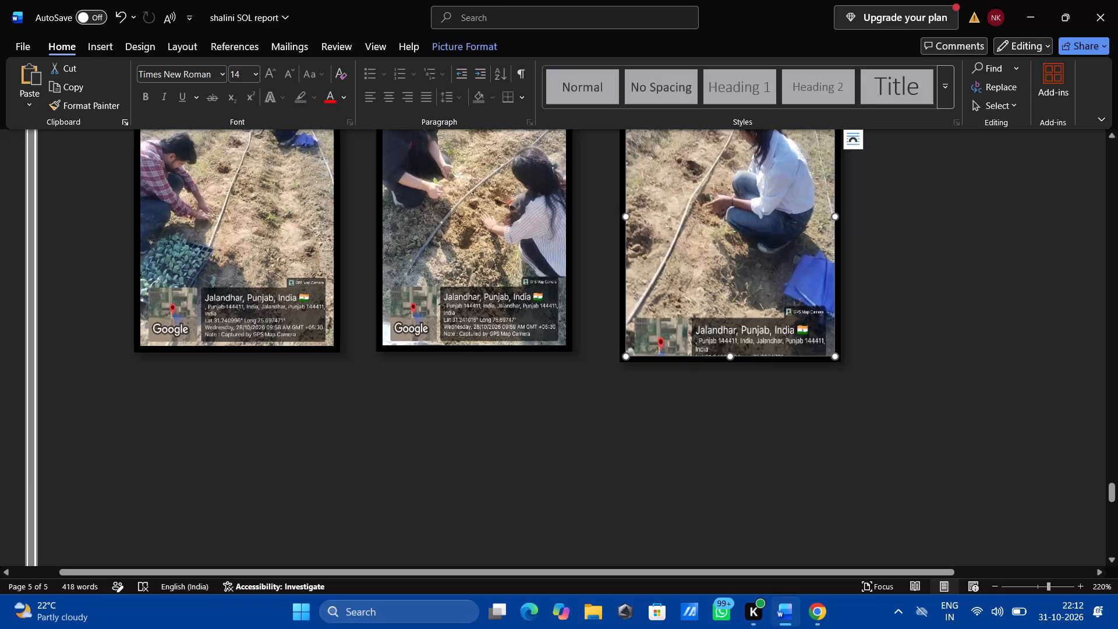
Move the white-shirt photo farther from the middle transplanting photo and line up their top edges in the Week 14 row.
{"action": "scroll", "coordinate": [657, 348], "scroll_direction": "up", "scroll_amount": 1}
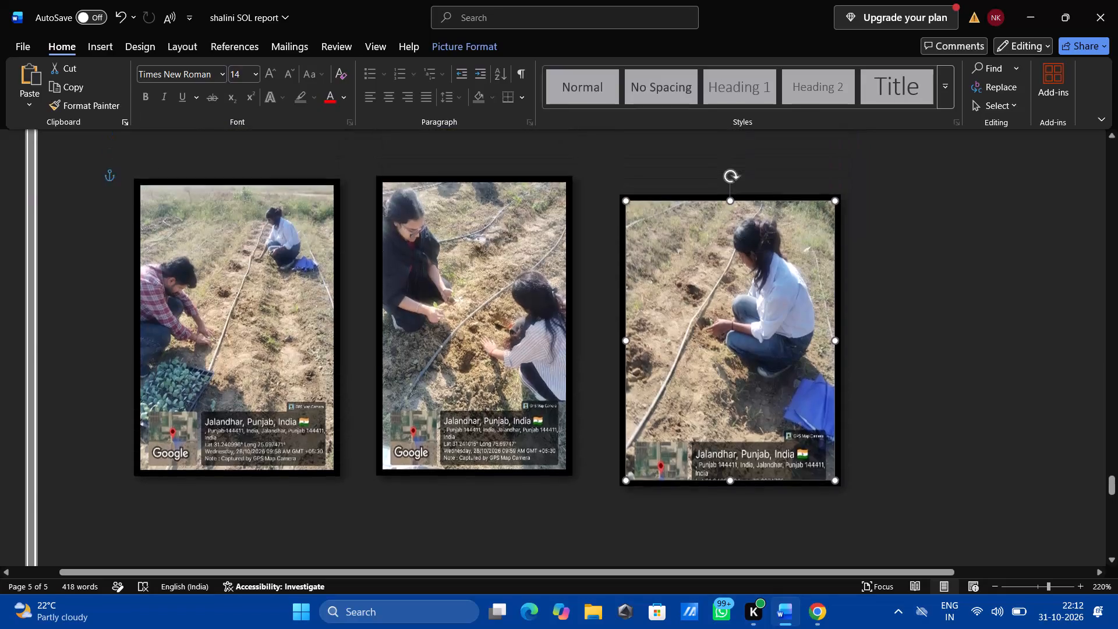
{"action": "scroll", "coordinate": [657, 348], "scroll_direction": "down", "scroll_amount": 1}
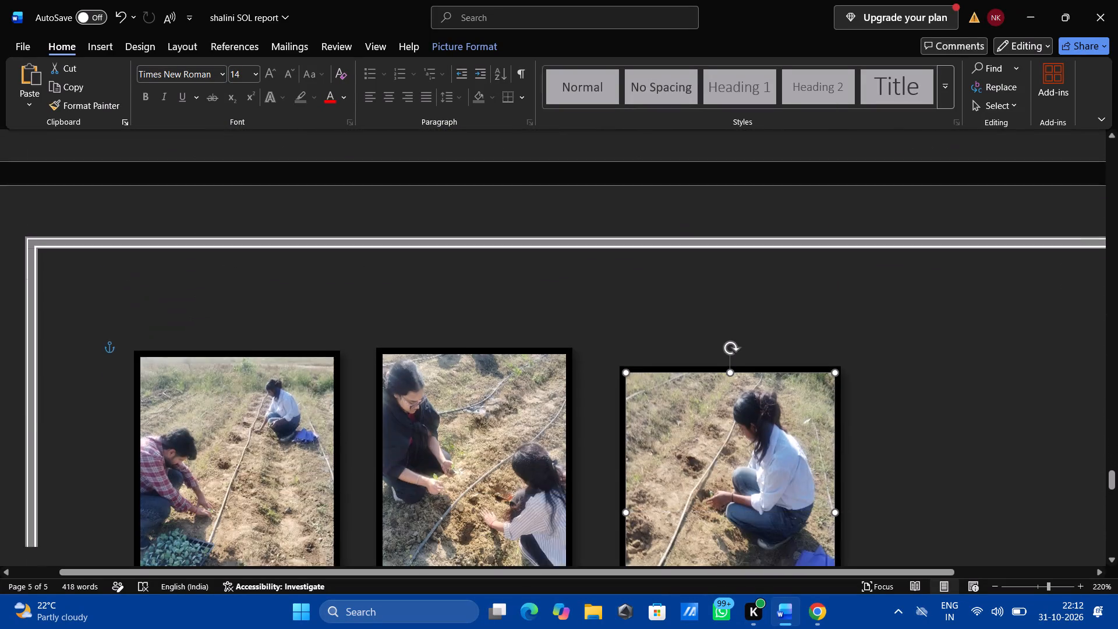
{"action": "scroll", "coordinate": [657, 348], "scroll_direction": "down", "scroll_amount": 2}
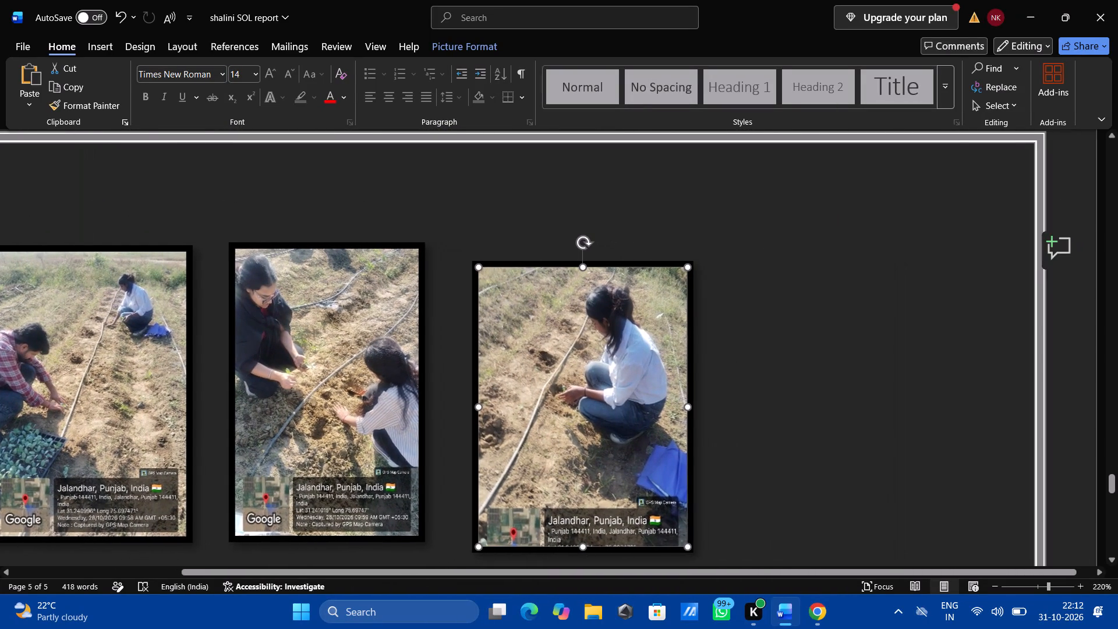
{"action": "scroll", "coordinate": [657, 348], "scroll_direction": "down", "scroll_amount": 1}
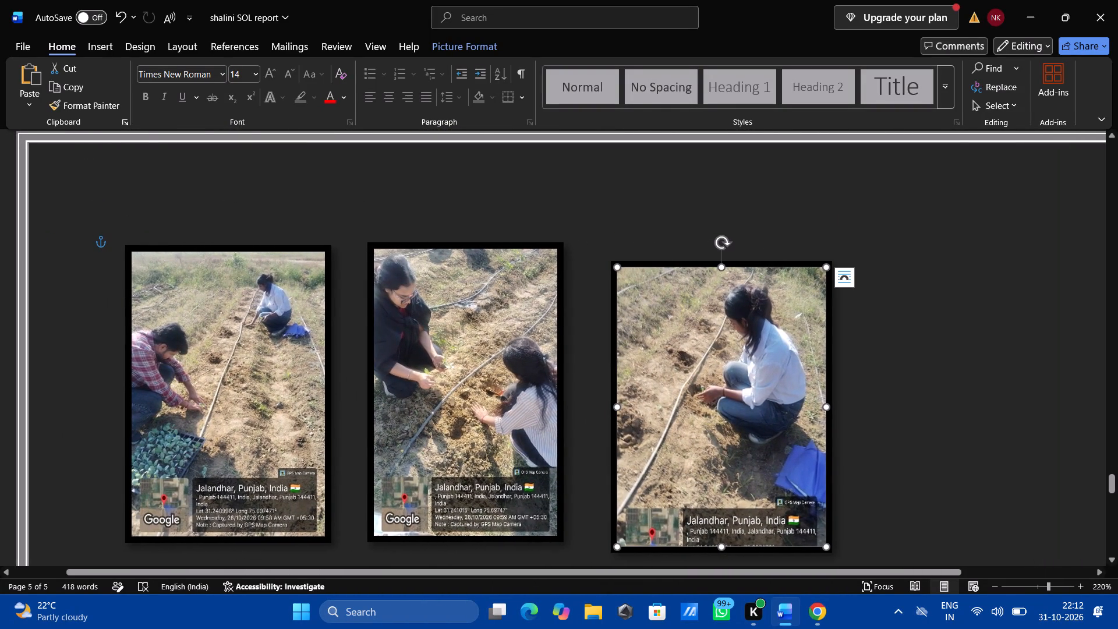
{"action": "left_click_drag", "start_coordinate": [744, 386], "coordinate": [798, 363]}
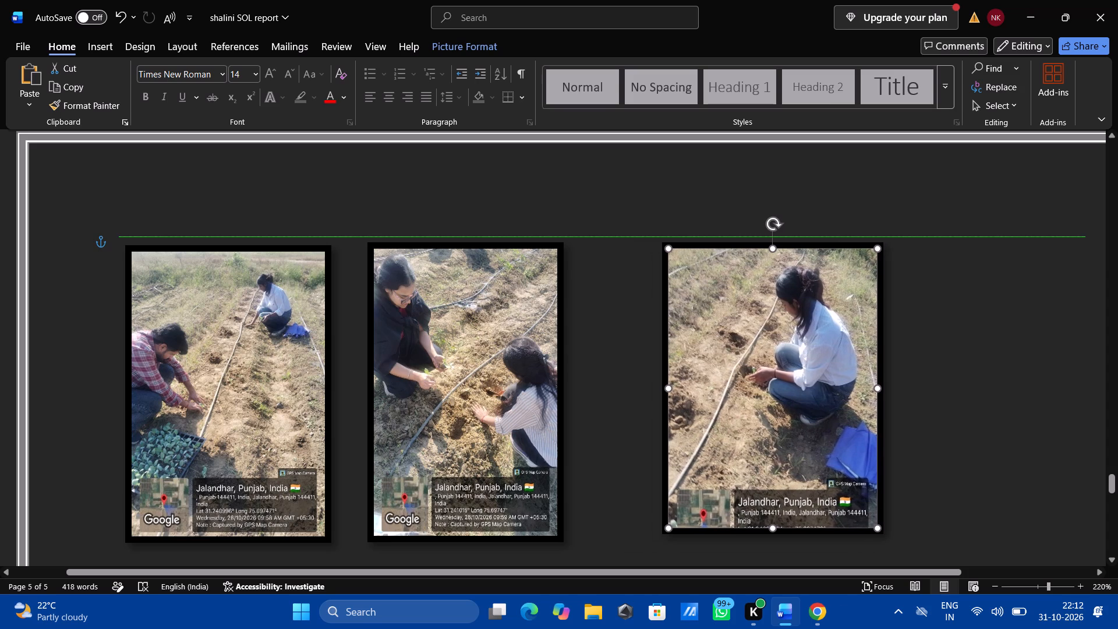
{"action": "left_click_drag", "start_coordinate": [798, 363], "coordinate": [841, 368]}
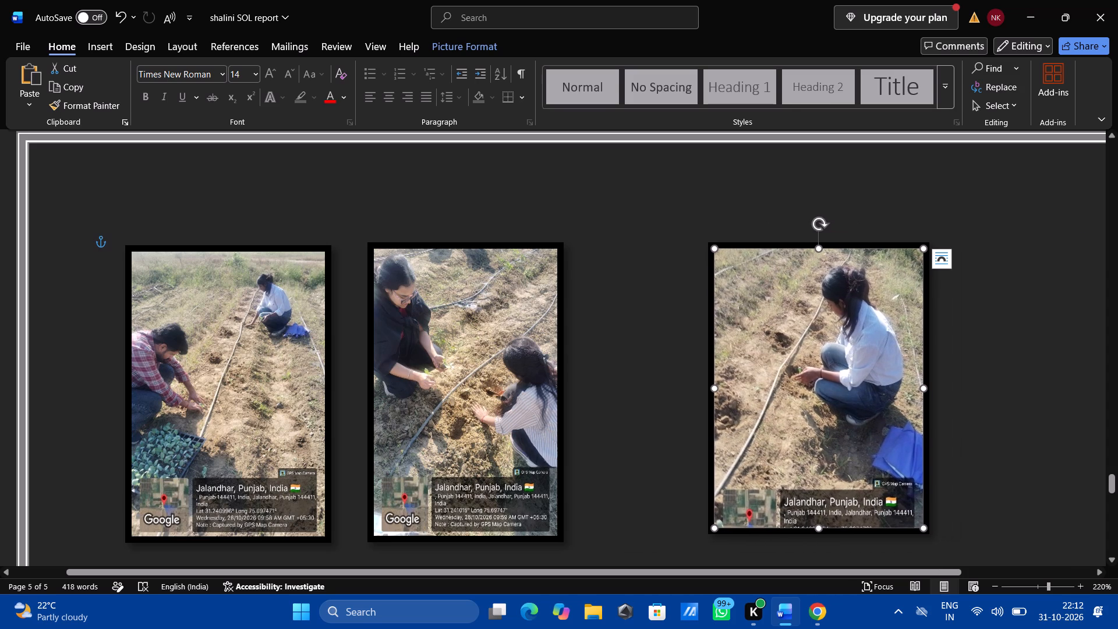
Widen the middle Week 14 transplanting photo to about 3.68 cm, keeping its height.
{"action": "left_click_drag", "start_coordinate": [478, 398], "coordinate": [526, 402]}
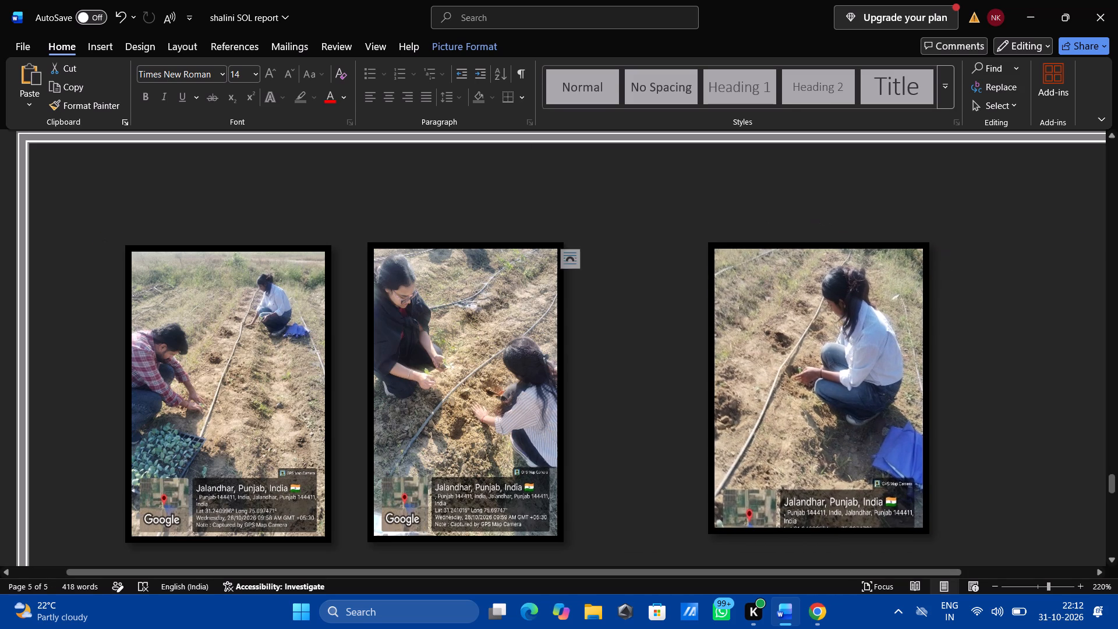
{"action": "left_click", "coordinate": [476, 387]}
{"action": "left_click_drag", "start_coordinate": [476, 387], "coordinate": [504, 384]}
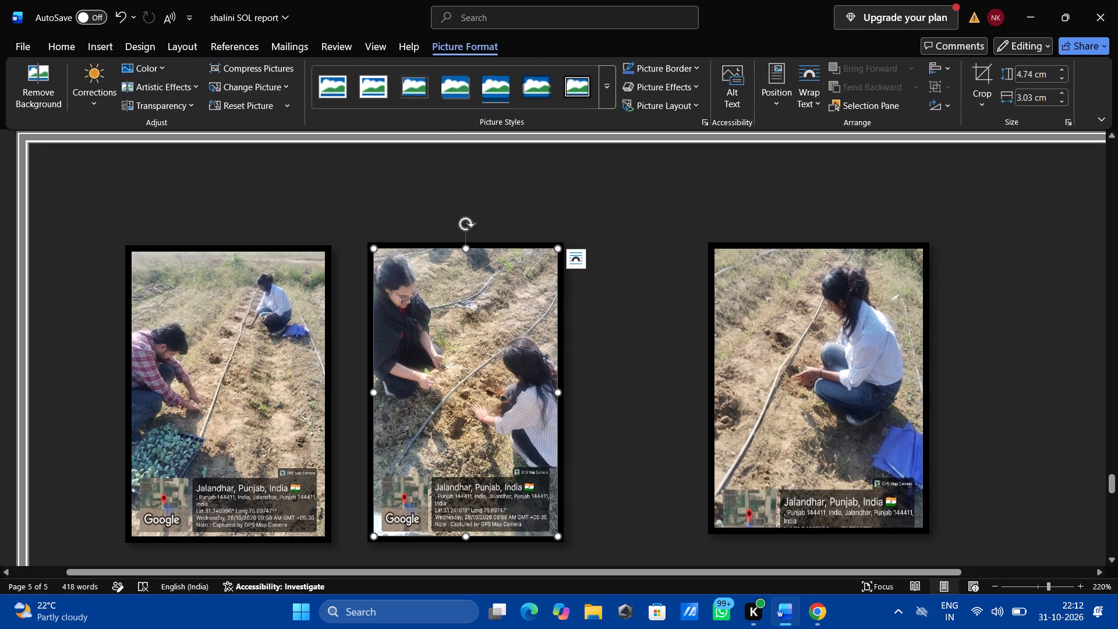
{"action": "left_click_drag", "start_coordinate": [554, 394], "coordinate": [576, 390]}
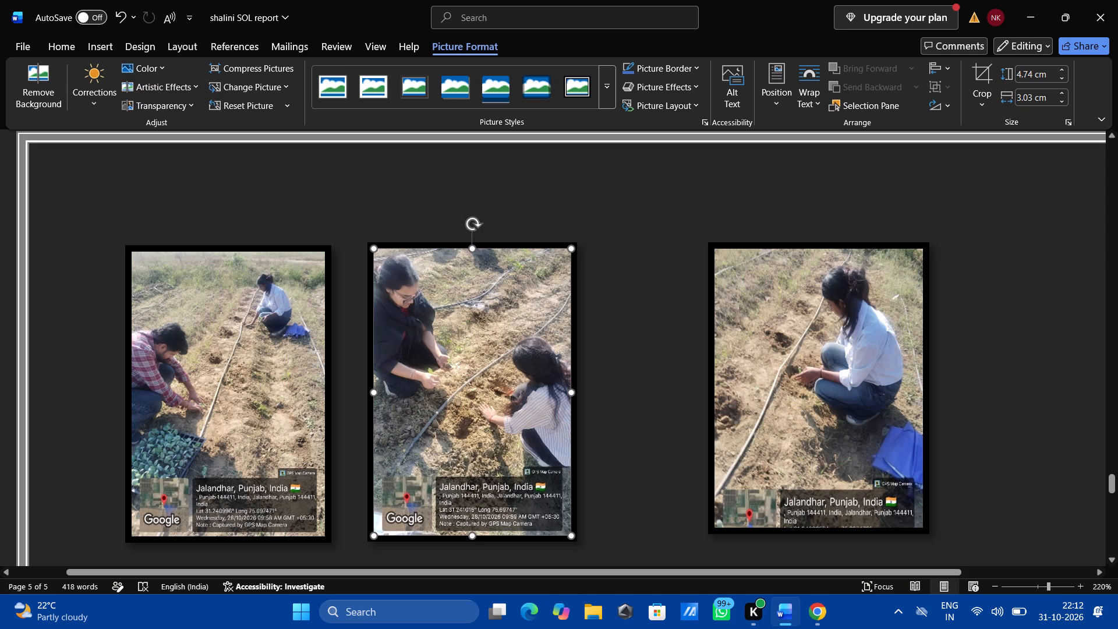
{"action": "left_click_drag", "start_coordinate": [576, 390], "coordinate": [623, 393]}
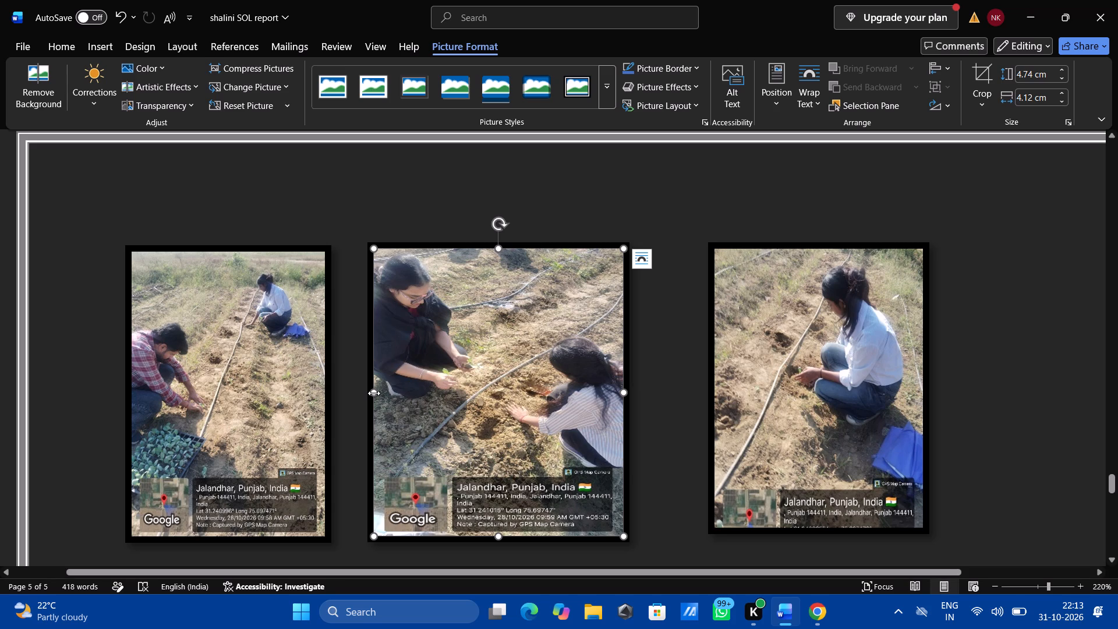
{"action": "left_click_drag", "start_coordinate": [374, 393], "coordinate": [401, 398]}
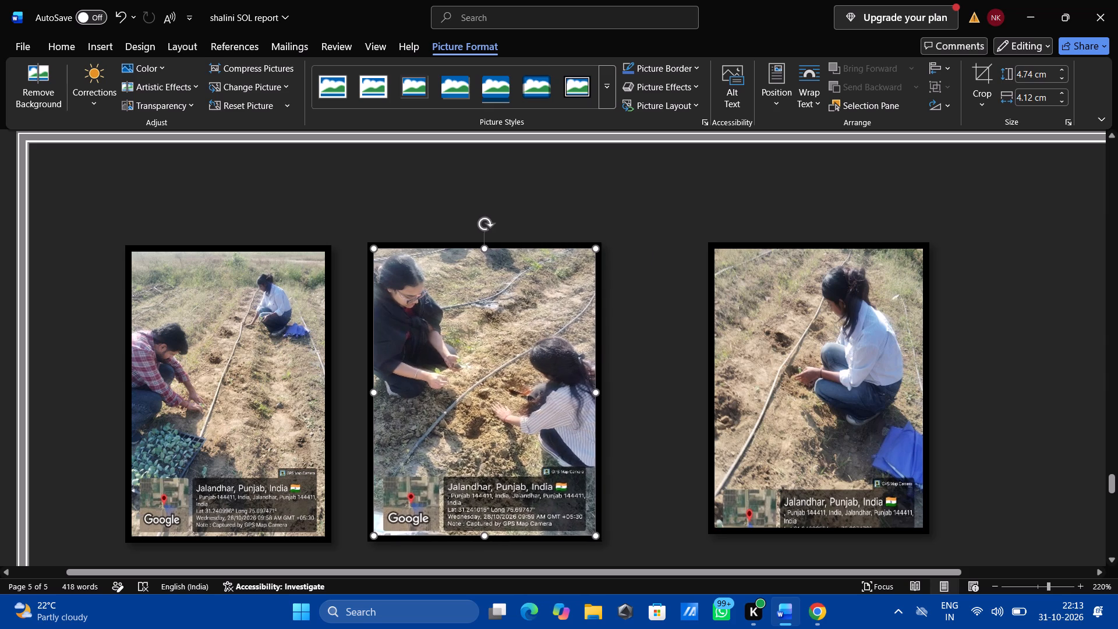
{"action": "left_click_drag", "start_coordinate": [401, 398], "coordinate": [400, 398]}
Widen the first Week 14 photo, with the seedling tray, to about 3.72 cm, keeping its height.
{"action": "left_click", "coordinate": [287, 384]}
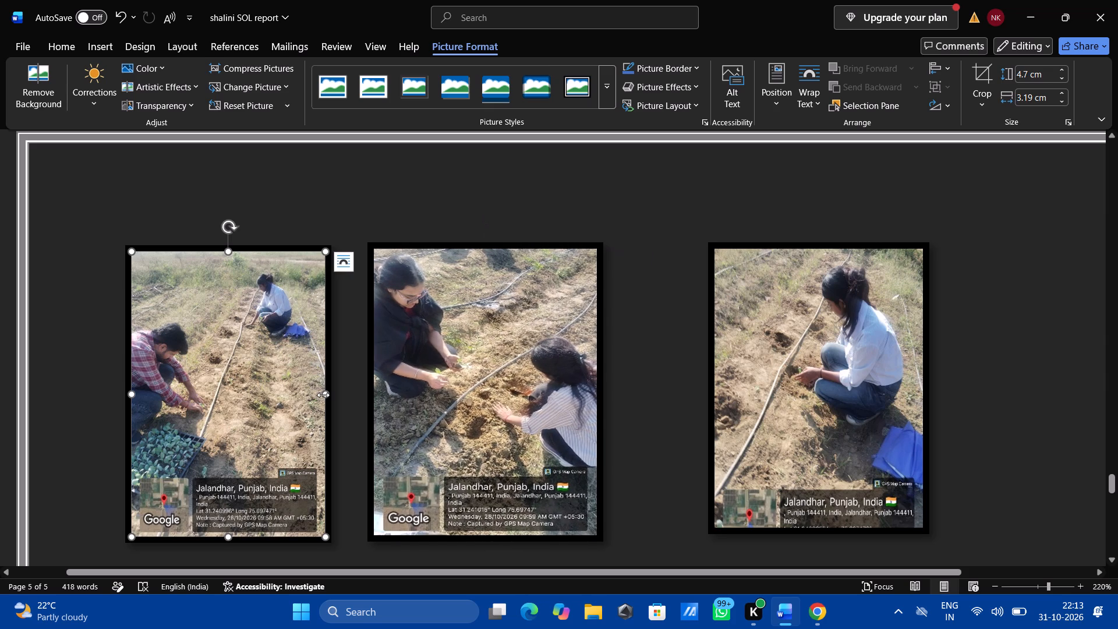
{"action": "left_click_drag", "start_coordinate": [323, 395], "coordinate": [356, 400]}
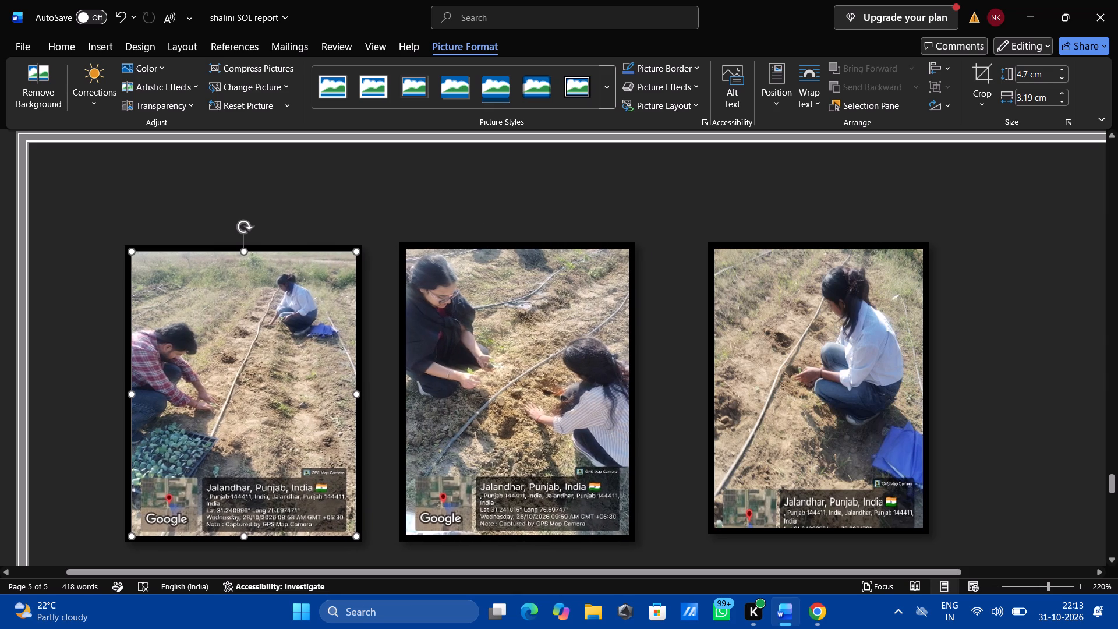
{"action": "left_click_drag", "start_coordinate": [356, 400], "coordinate": [357, 400]}
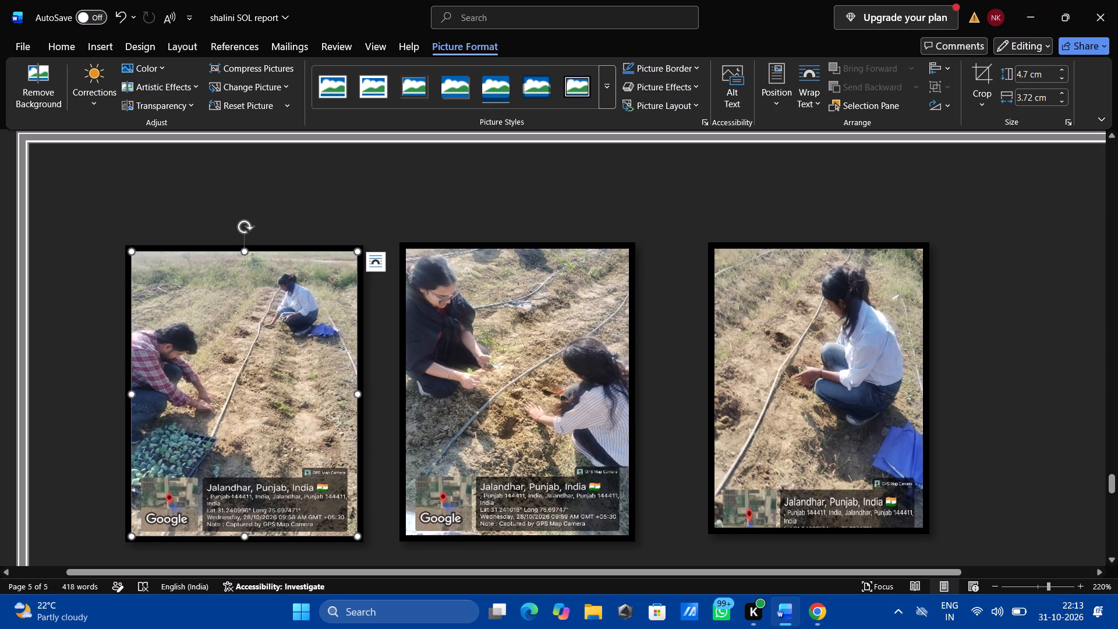
Widen the middle Week 14 transplanting photo further to about 3.94 cm, keeping its height, and deselect it.
{"action": "left_click", "coordinate": [626, 400]}
{"action": "left_click_drag", "start_coordinate": [633, 394], "coordinate": [631, 394]}
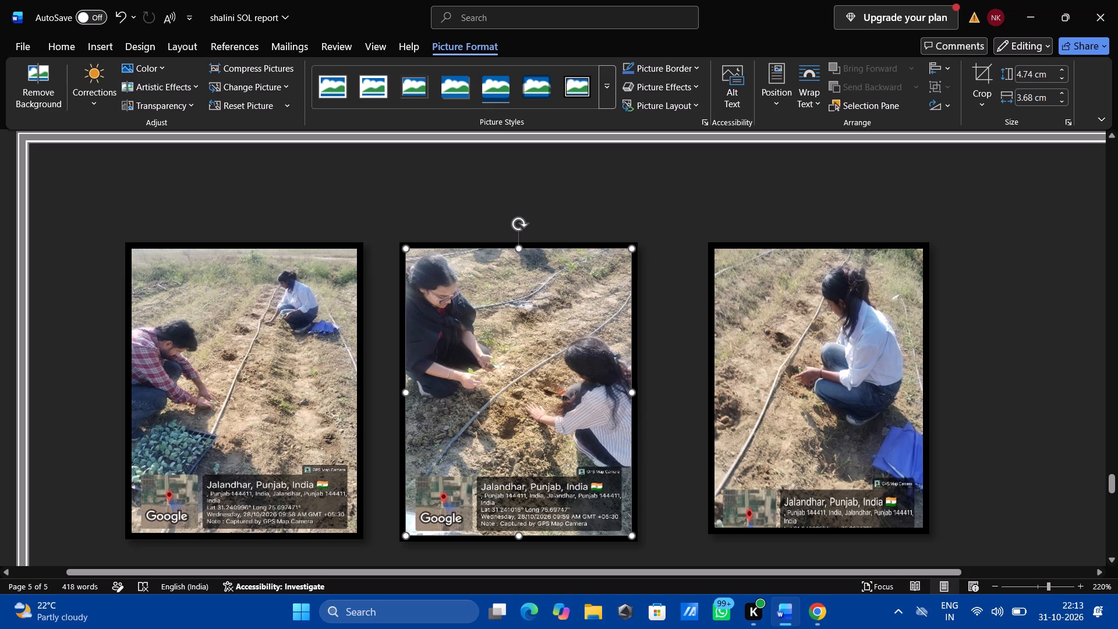
{"action": "left_click_drag", "start_coordinate": [631, 394], "coordinate": [645, 396]}
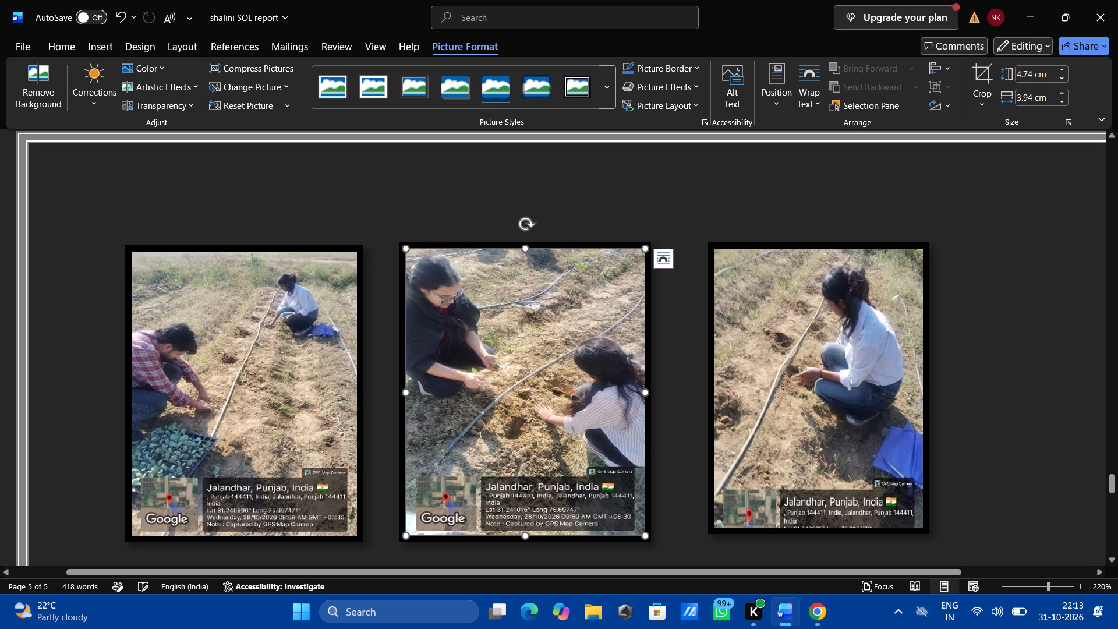
{"action": "left_click", "coordinate": [119, 328]}
Save the SOL report under its existing name.
{"action": "scroll", "coordinate": [119, 328], "scroll_direction": "down", "scroll_amount": 7}
{"action": "scroll", "coordinate": [119, 328], "scroll_direction": "up", "scroll_amount": 6}
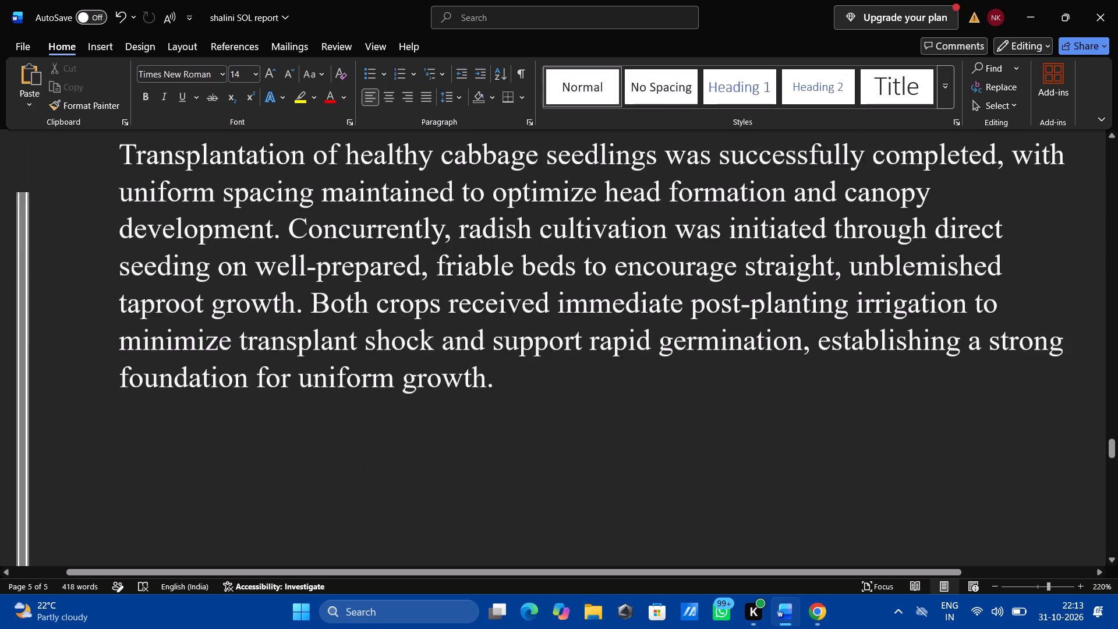
{"action": "scroll", "coordinate": [119, 328], "scroll_direction": "up", "scroll_amount": 5}
{"action": "scroll", "coordinate": [119, 328], "scroll_direction": "up", "scroll_amount": 20}
{"action": "scroll", "coordinate": [119, 328], "scroll_direction": "up", "scroll_amount": 9}
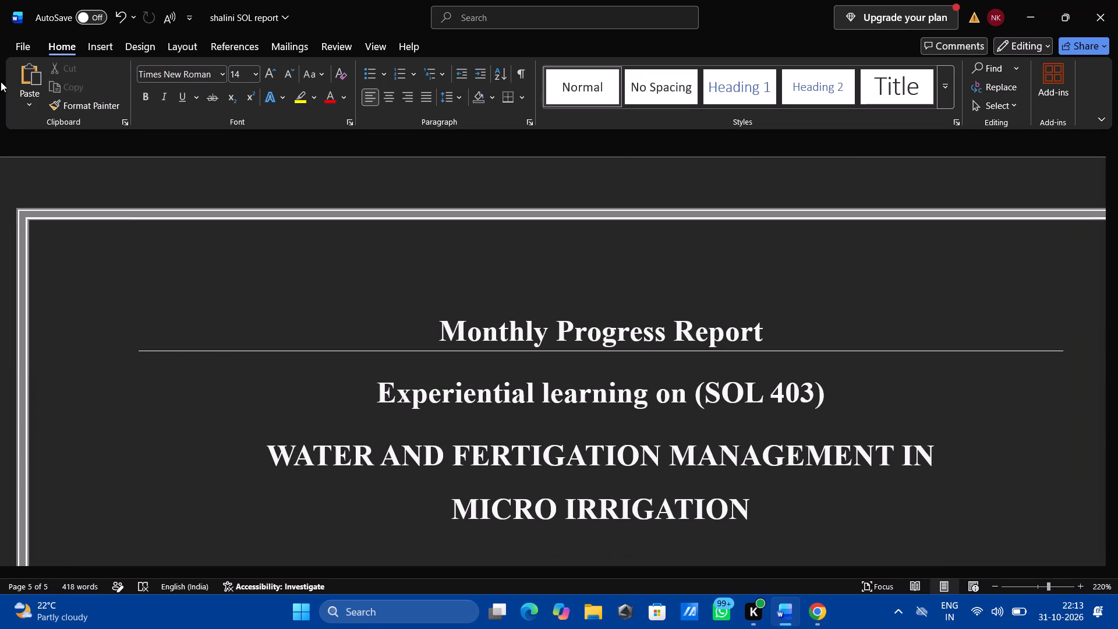
{"action": "left_click", "coordinate": [20, 51]}
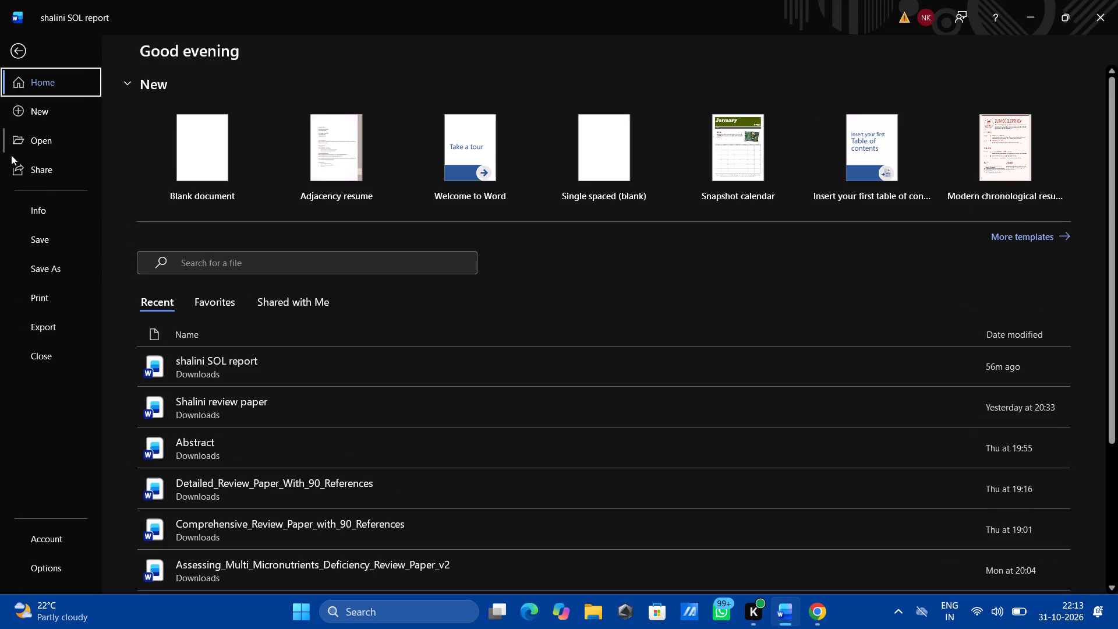
{"action": "left_click", "coordinate": [55, 236]}
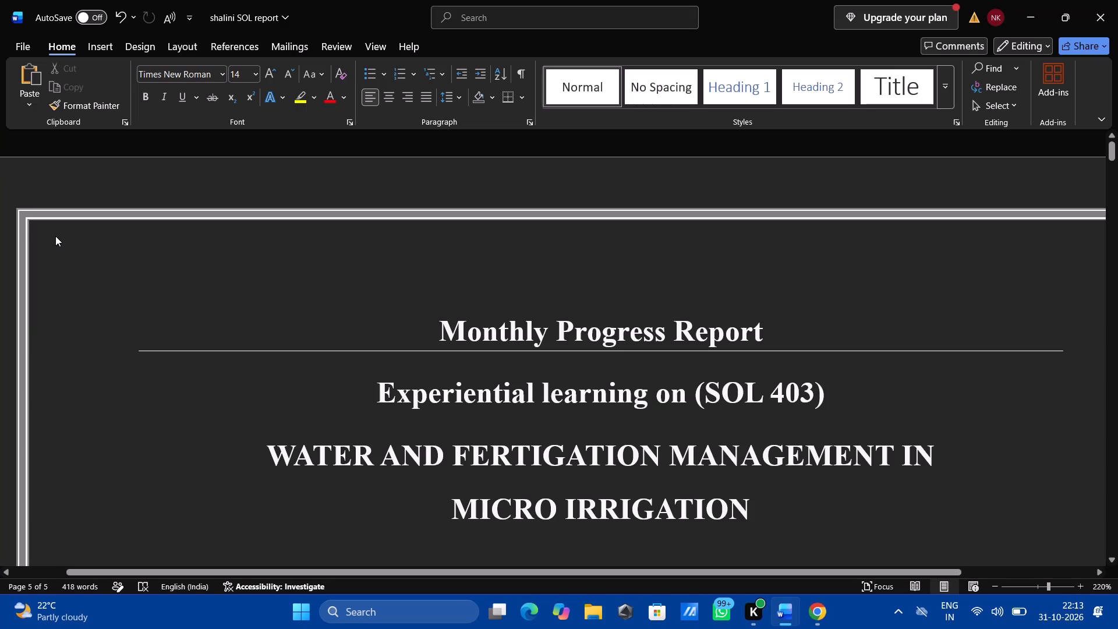
Review the saved report at 150% zoom from the cover page through the Week 11 to 14 sections and photo rows.
{"action": "scroll", "coordinate": [476, 242], "scroll_direction": "left", "scroll_amount": 1}
{"action": "scroll", "coordinate": [434, 252], "scroll_direction": "down", "scroll_amount": 7, "text": "ctrl"}
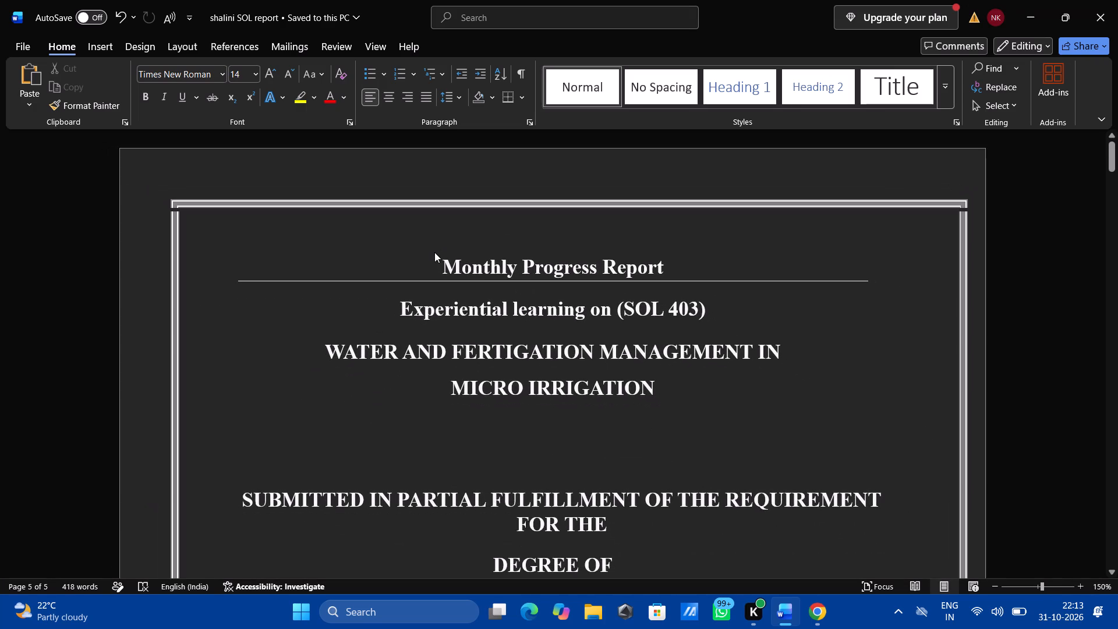
{"action": "scroll", "coordinate": [434, 252], "scroll_direction": "down", "scroll_amount": 2}
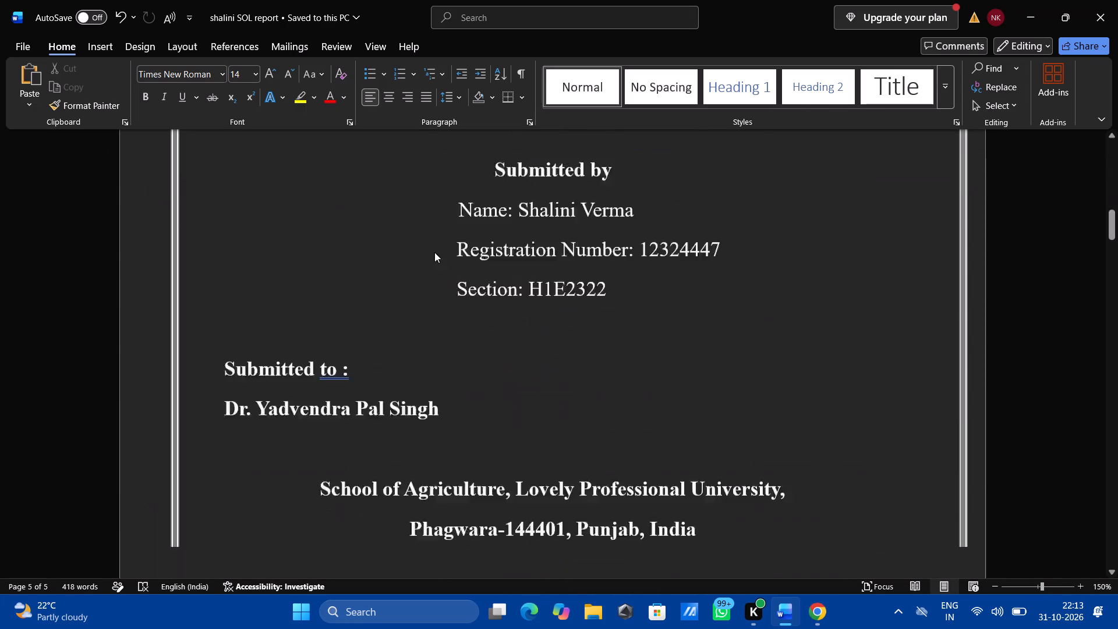
{"action": "scroll", "coordinate": [434, 252], "scroll_direction": "down", "scroll_amount": 18}
{"action": "scroll", "coordinate": [434, 252], "scroll_direction": "up", "scroll_amount": 1}
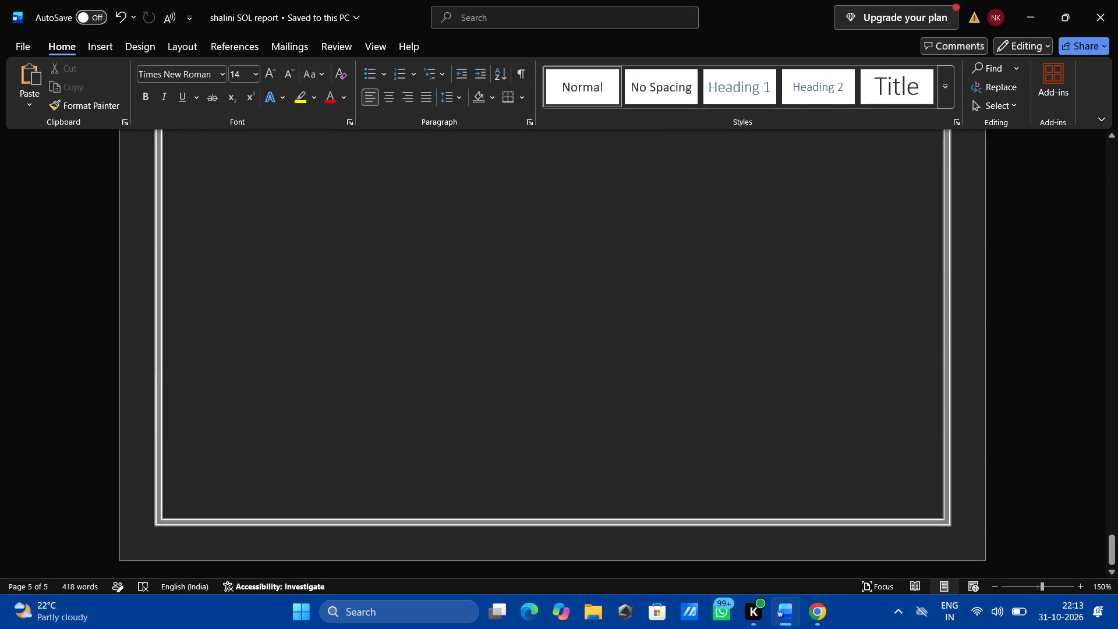
{"action": "scroll", "coordinate": [434, 252], "scroll_direction": "up", "scroll_amount": 4}
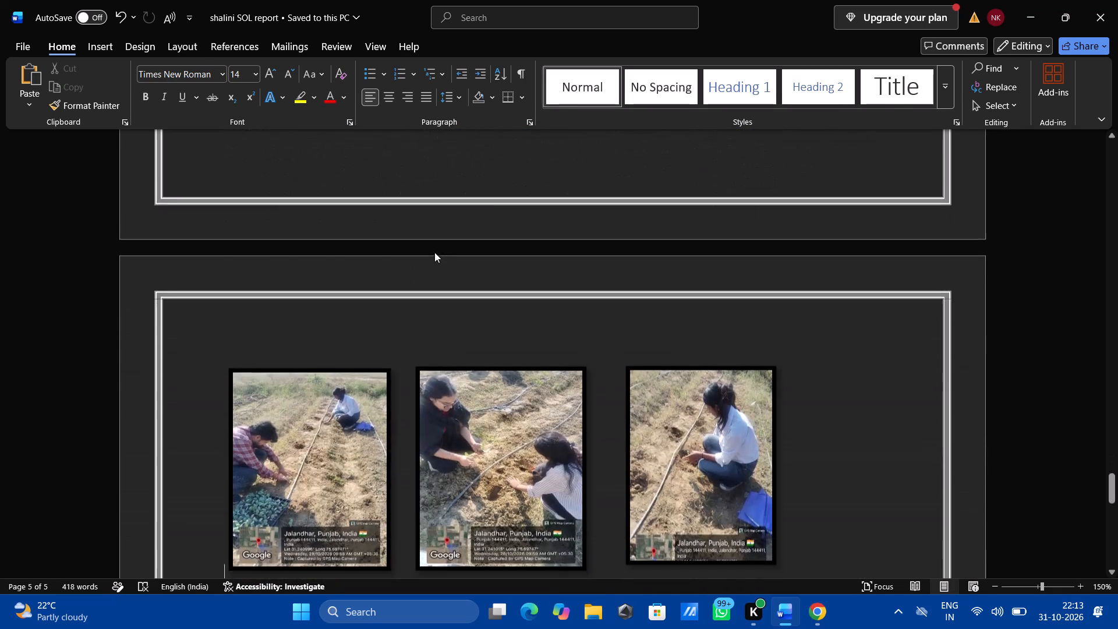
{"action": "scroll", "coordinate": [434, 252], "scroll_direction": "up", "scroll_amount": 5}
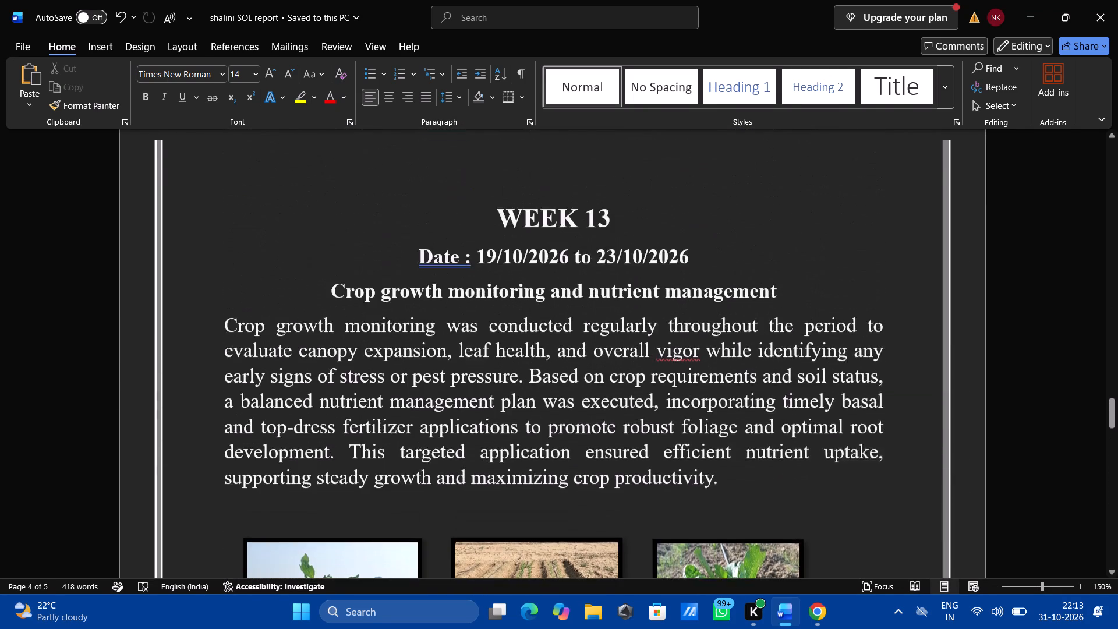
{"action": "scroll", "coordinate": [434, 252], "scroll_direction": "up", "scroll_amount": 2}
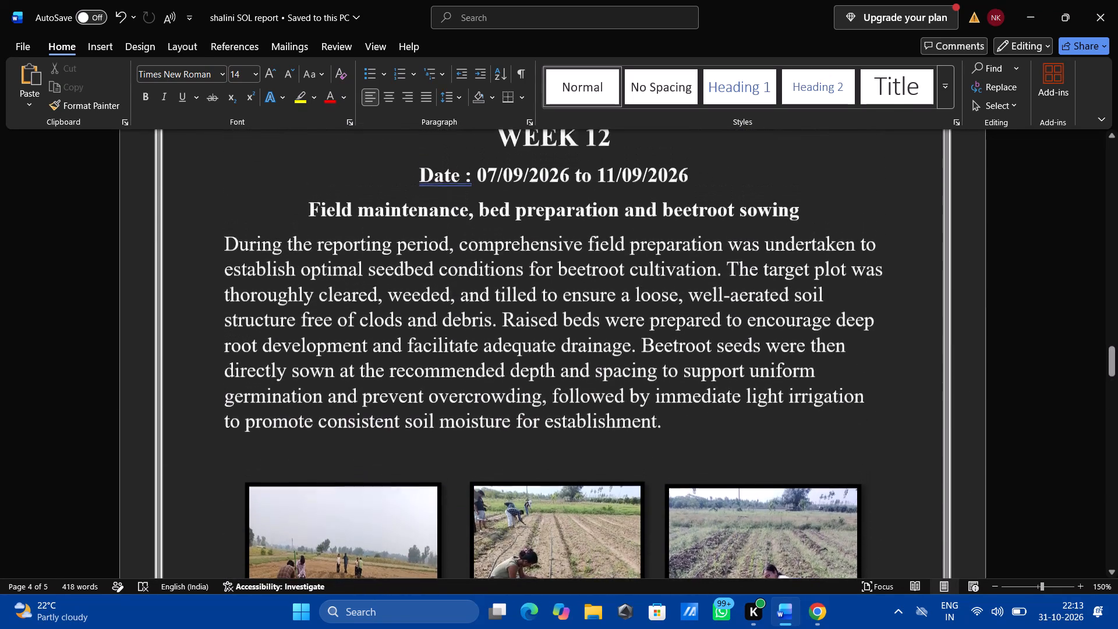
{"action": "scroll", "coordinate": [434, 252], "scroll_direction": "up", "scroll_amount": 1}
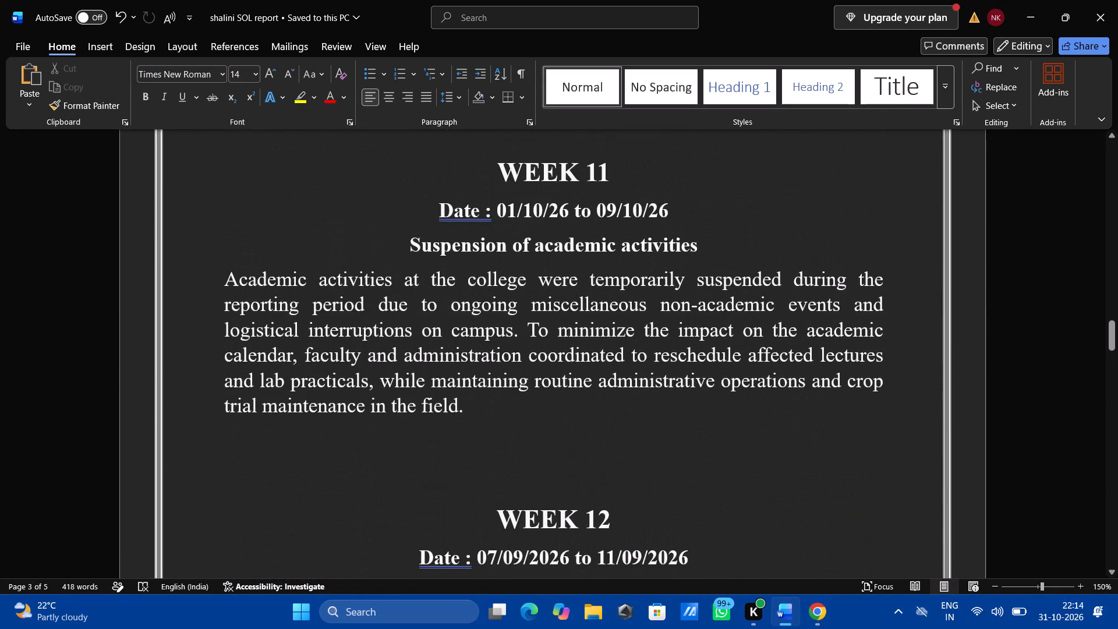
{"action": "scroll", "coordinate": [434, 252], "scroll_direction": "up", "scroll_amount": 11}
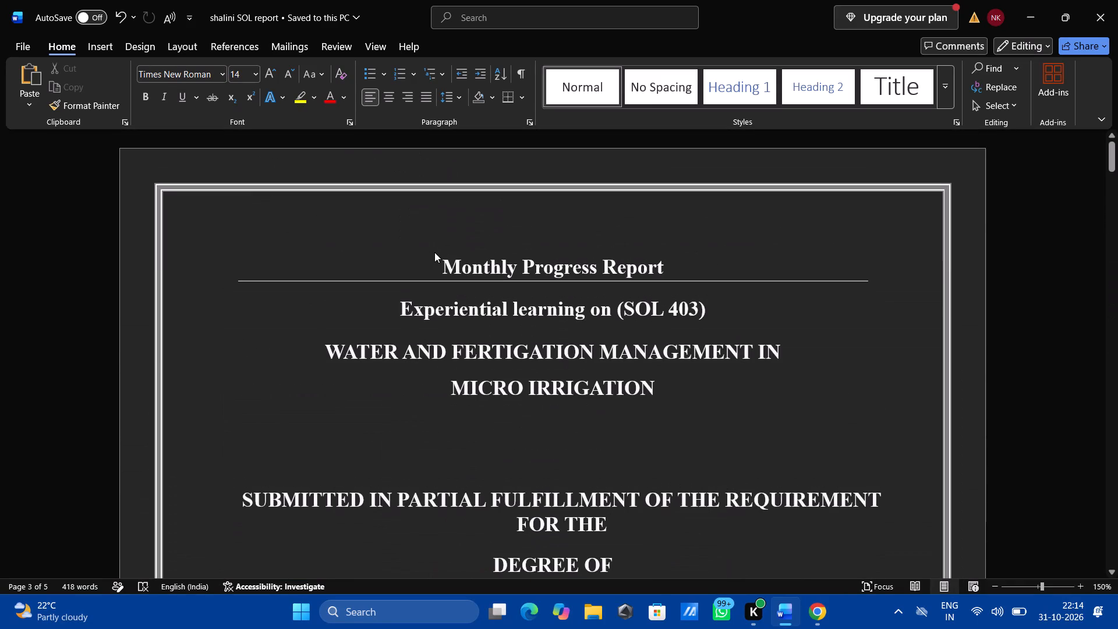
{"action": "scroll", "coordinate": [434, 252], "scroll_direction": "up", "scroll_amount": 7}
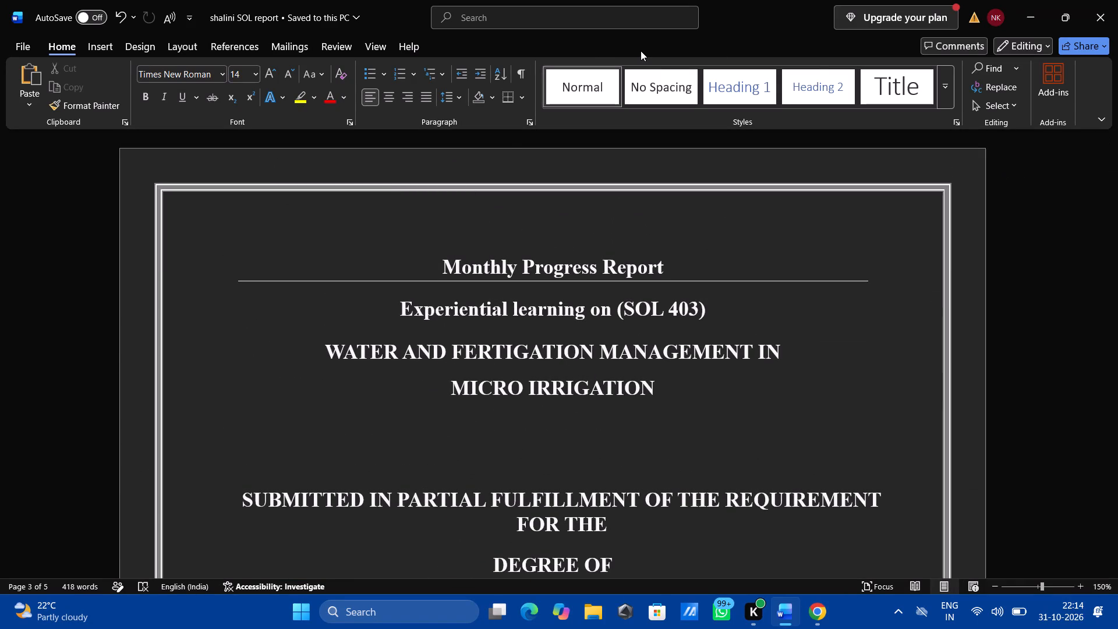
Close the saved report.
{"action": "left_click", "coordinate": [1115, 0]}
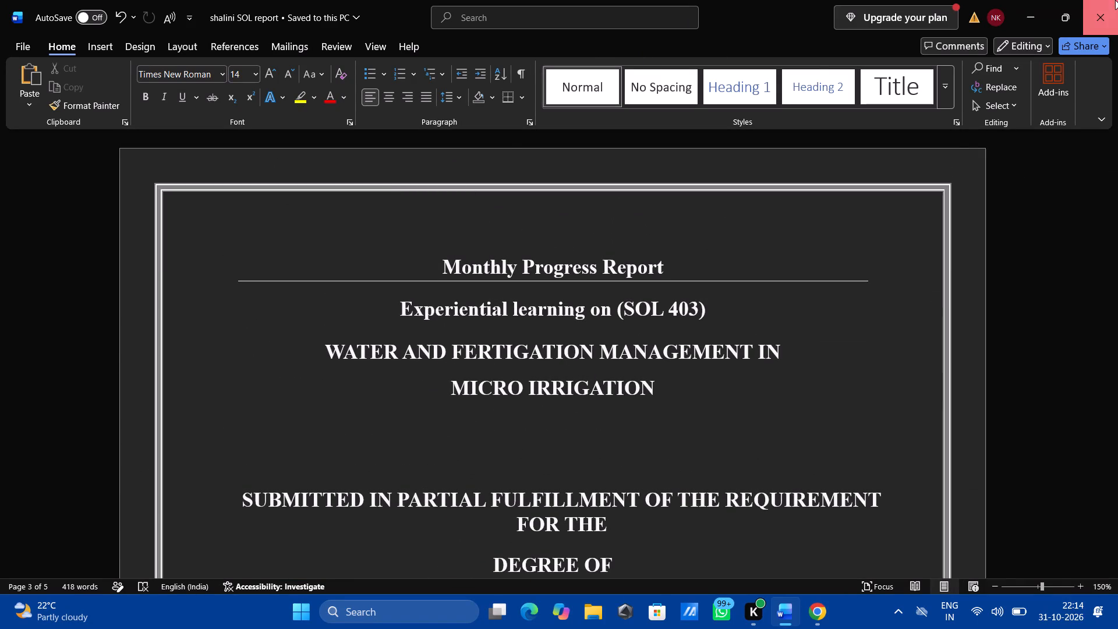
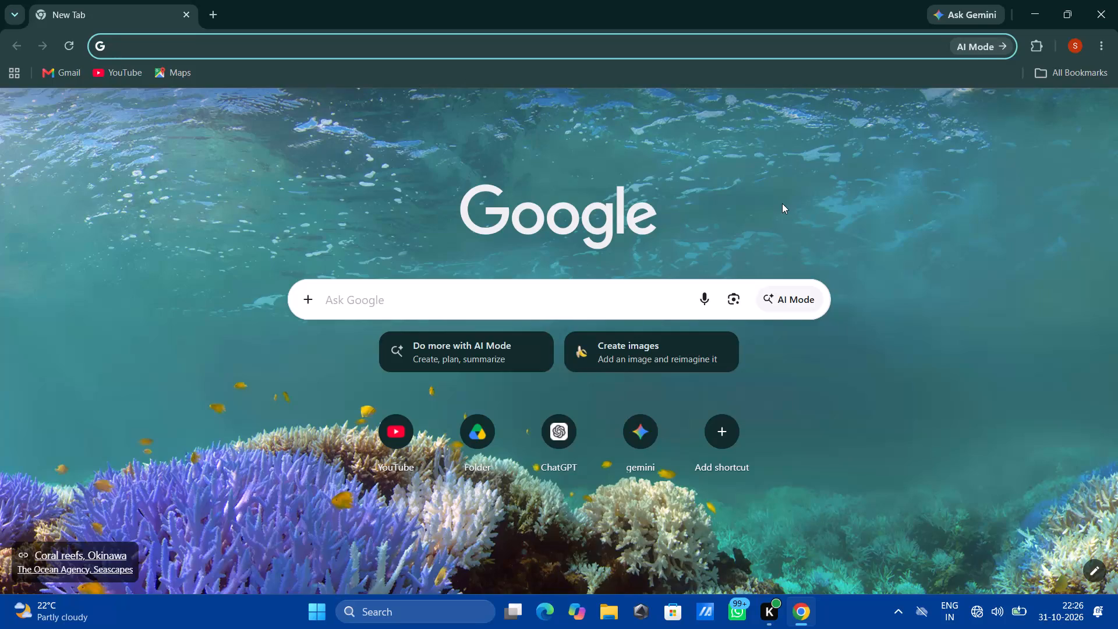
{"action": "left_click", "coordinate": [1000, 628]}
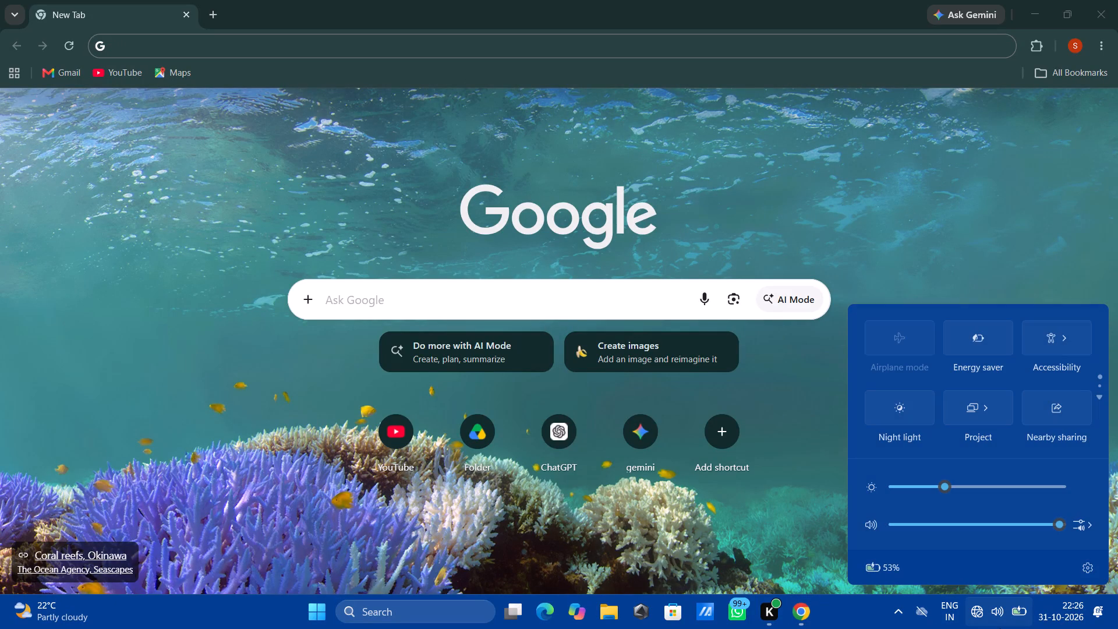